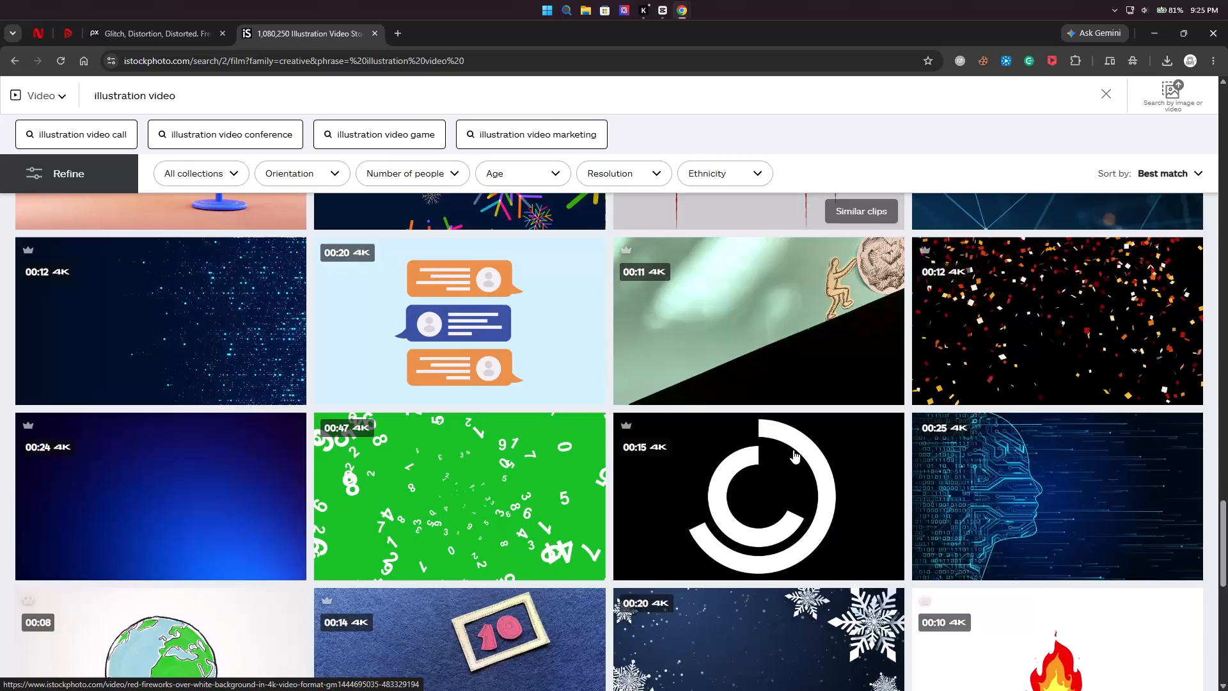
Browse the iStock video results for "illustration video" for suitable footage.
{"action": "scroll", "coordinate": [793, 450], "scroll_direction": "down", "scroll_amount": 4}
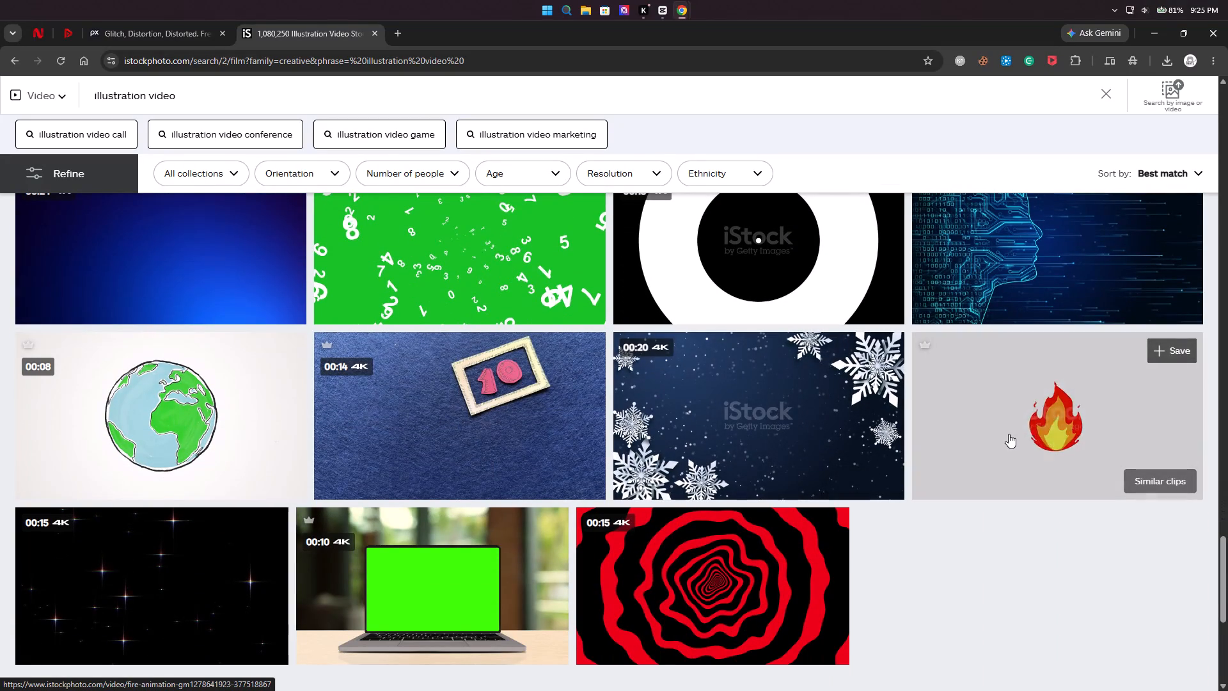
{"action": "scroll", "coordinate": [1009, 434], "scroll_direction": "down", "scroll_amount": 2}
{"action": "scroll", "coordinate": [548, 436], "scroll_direction": "down", "scroll_amount": 2}
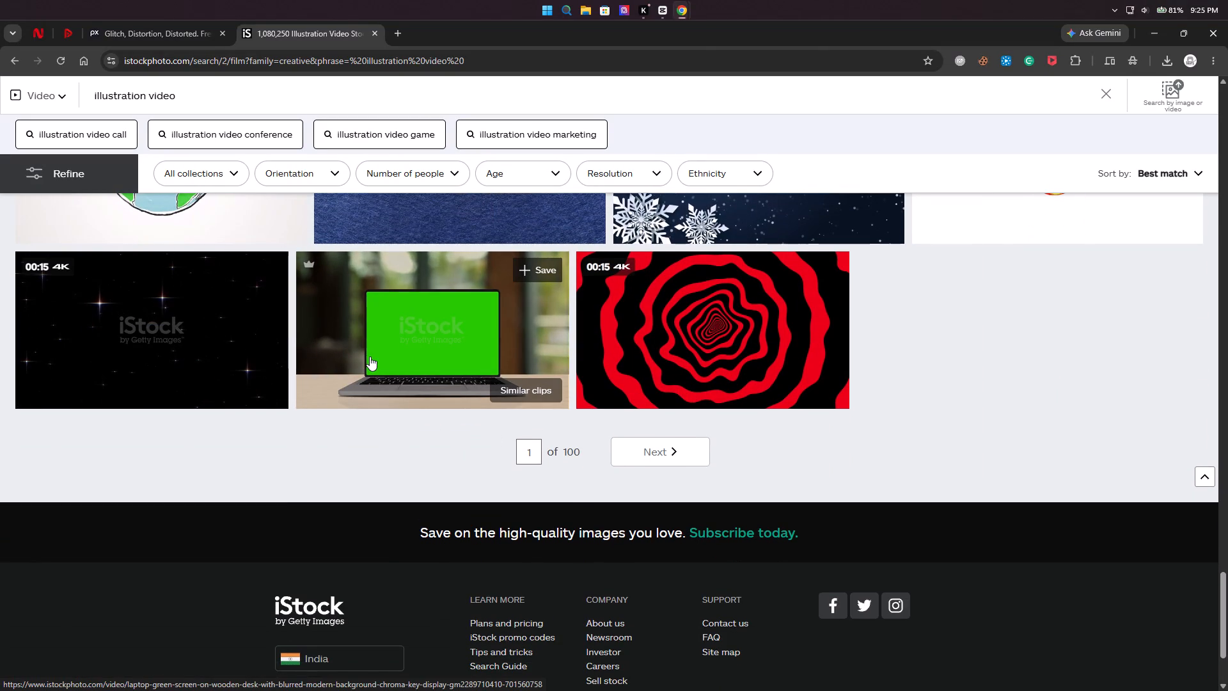
{"action": "scroll", "coordinate": [370, 356], "scroll_direction": "up", "scroll_amount": 5}
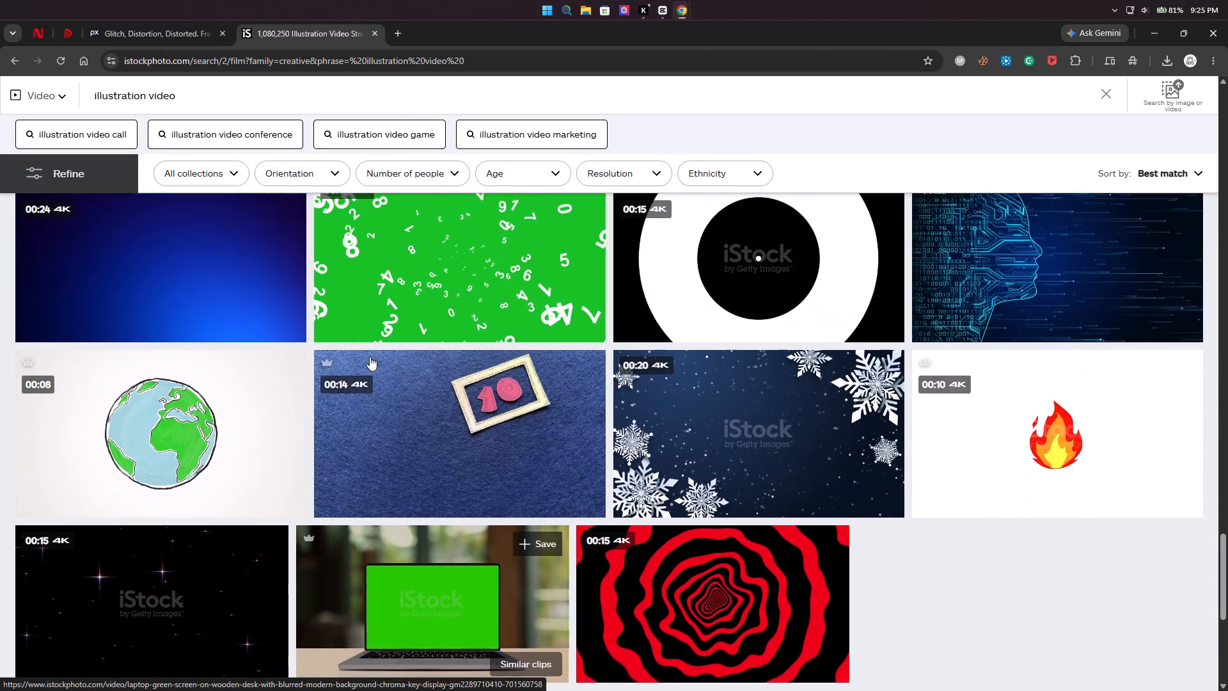
{"action": "scroll", "coordinate": [585, 490], "scroll_direction": "down", "scroll_amount": 3}
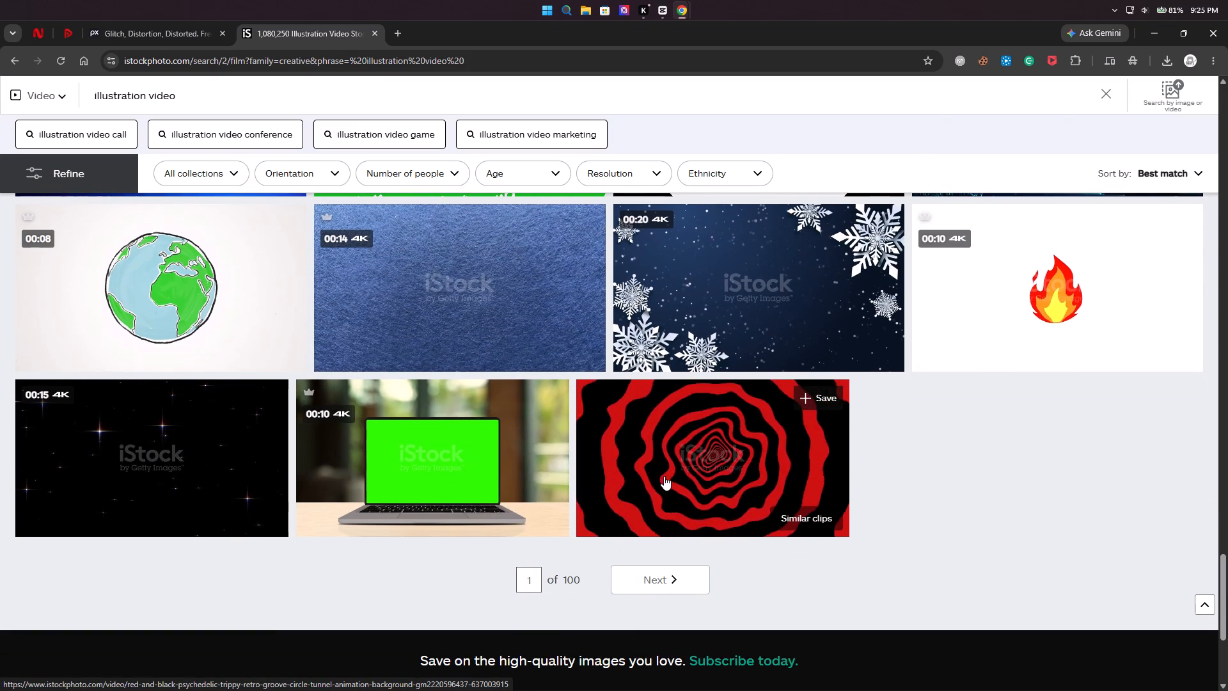
{"action": "scroll", "coordinate": [664, 476], "scroll_direction": "up", "scroll_amount": 14}
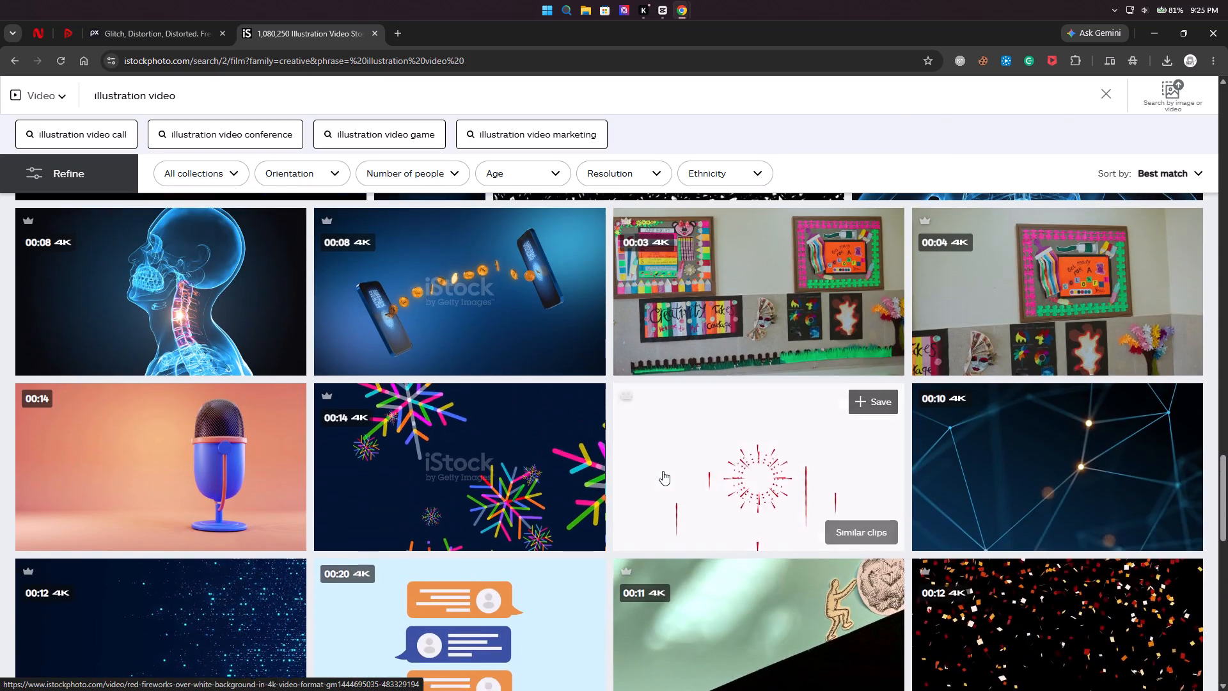
{"action": "scroll", "coordinate": [663, 471], "scroll_direction": "up", "scroll_amount": 13}
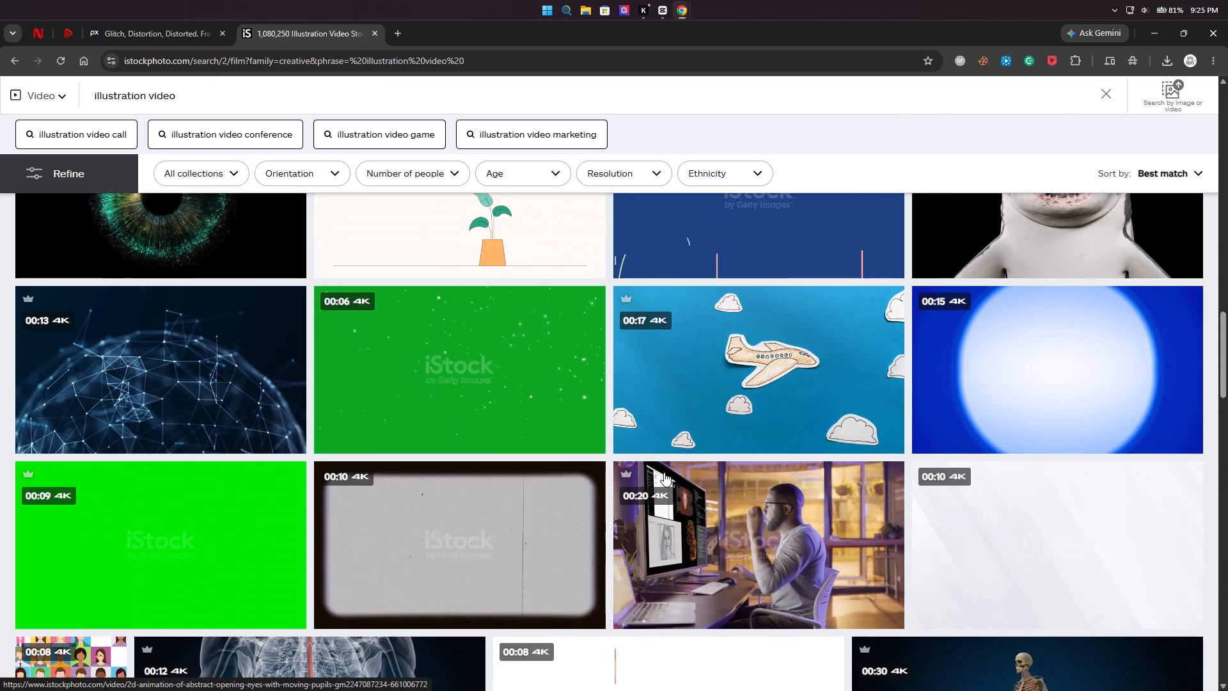
{"action": "scroll", "coordinate": [664, 472], "scroll_direction": "up", "scroll_amount": 13}
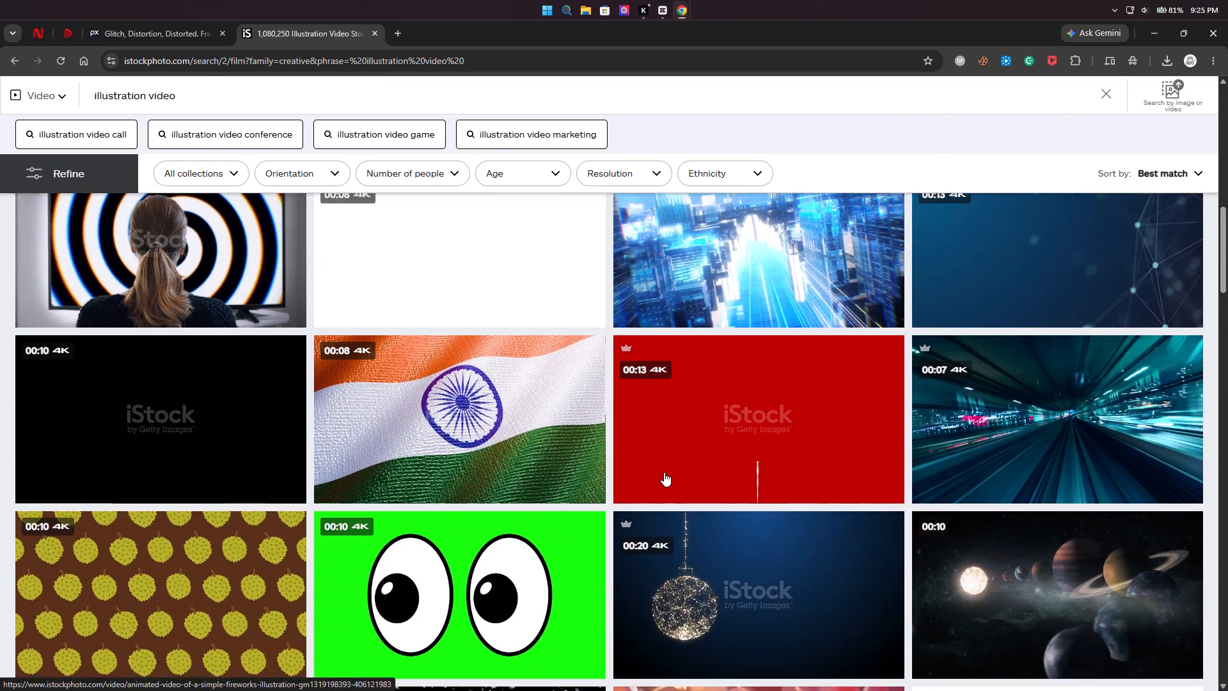
{"action": "scroll", "coordinate": [664, 472], "scroll_direction": "up", "scroll_amount": 9}
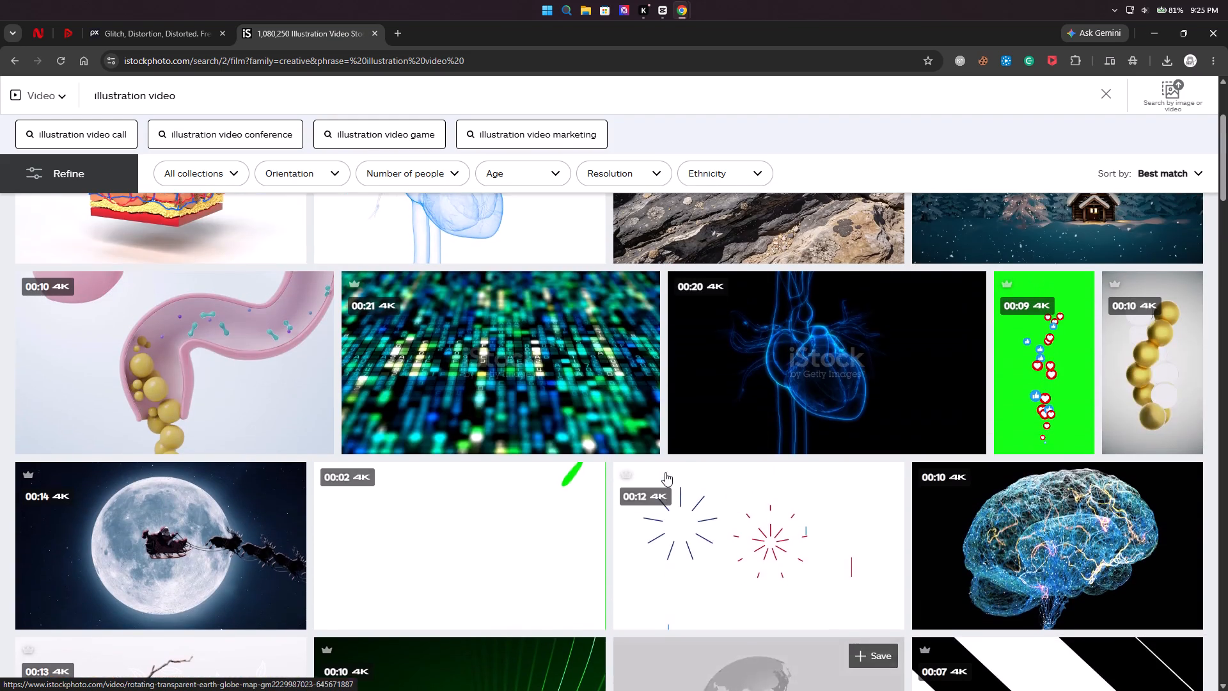
{"action": "scroll", "coordinate": [665, 472], "scroll_direction": "up", "scroll_amount": 10}
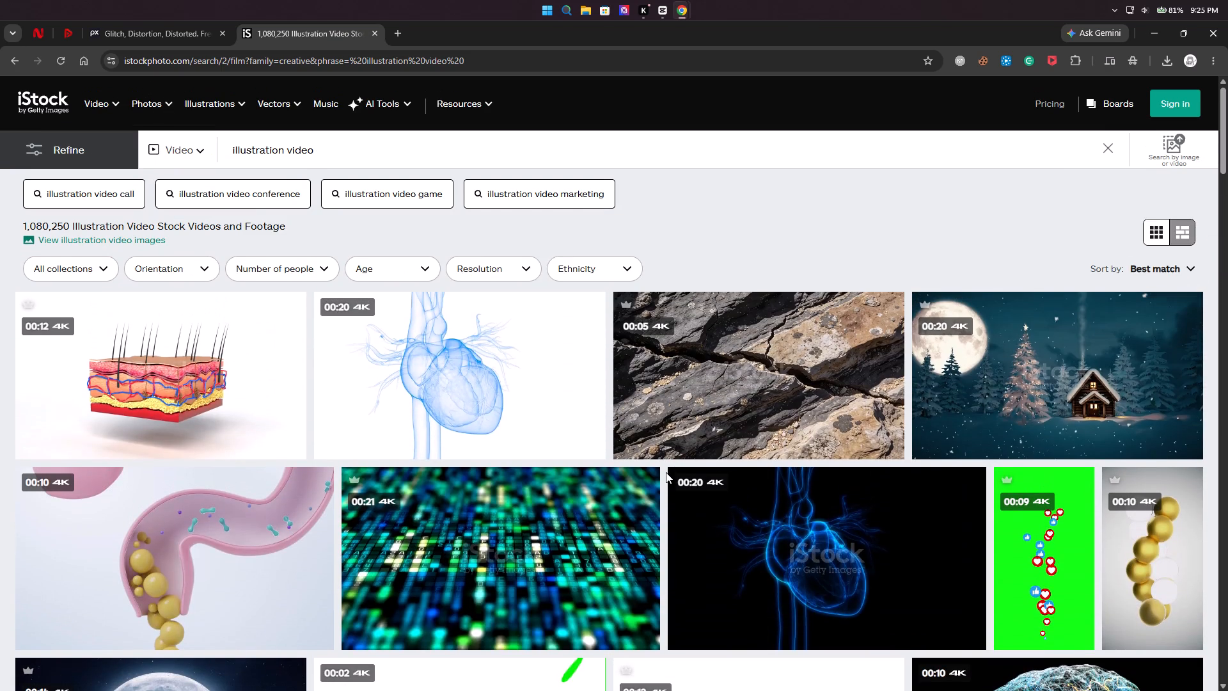
{"action": "scroll", "coordinate": [666, 472], "scroll_direction": "up", "scroll_amount": 2}
Open a new browser tab ready for a web search.
{"action": "left_click", "coordinate": [397, 34]}
{"action": "left_click", "coordinate": [386, 63]}
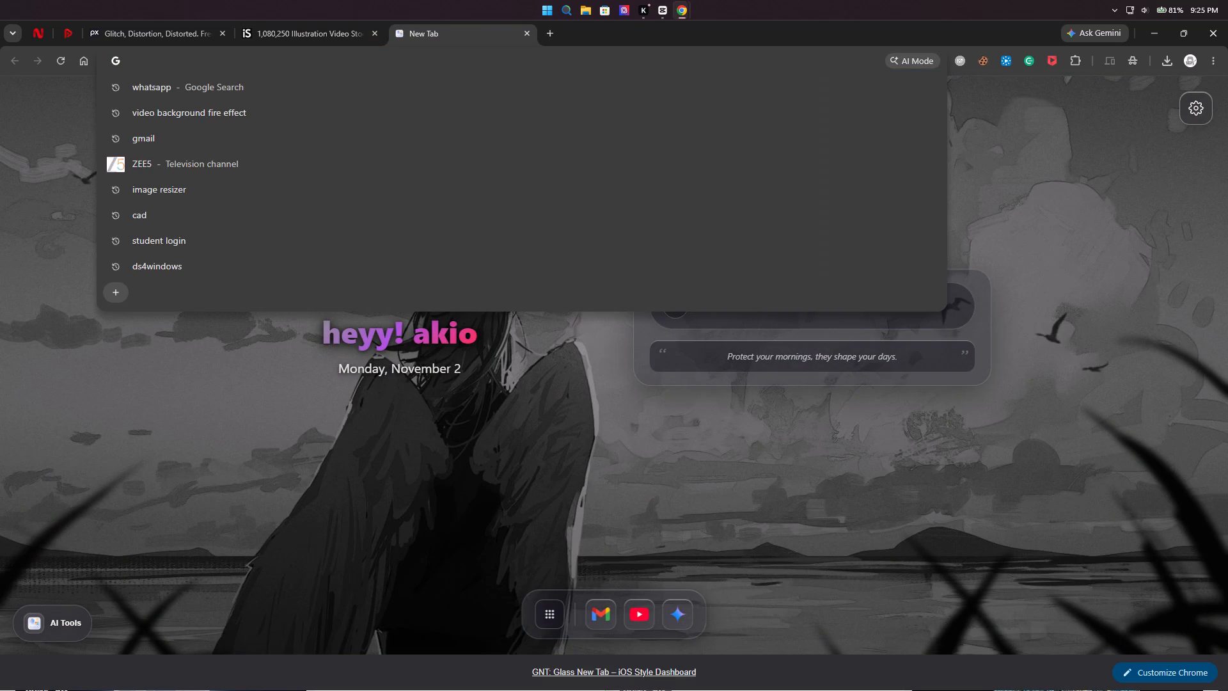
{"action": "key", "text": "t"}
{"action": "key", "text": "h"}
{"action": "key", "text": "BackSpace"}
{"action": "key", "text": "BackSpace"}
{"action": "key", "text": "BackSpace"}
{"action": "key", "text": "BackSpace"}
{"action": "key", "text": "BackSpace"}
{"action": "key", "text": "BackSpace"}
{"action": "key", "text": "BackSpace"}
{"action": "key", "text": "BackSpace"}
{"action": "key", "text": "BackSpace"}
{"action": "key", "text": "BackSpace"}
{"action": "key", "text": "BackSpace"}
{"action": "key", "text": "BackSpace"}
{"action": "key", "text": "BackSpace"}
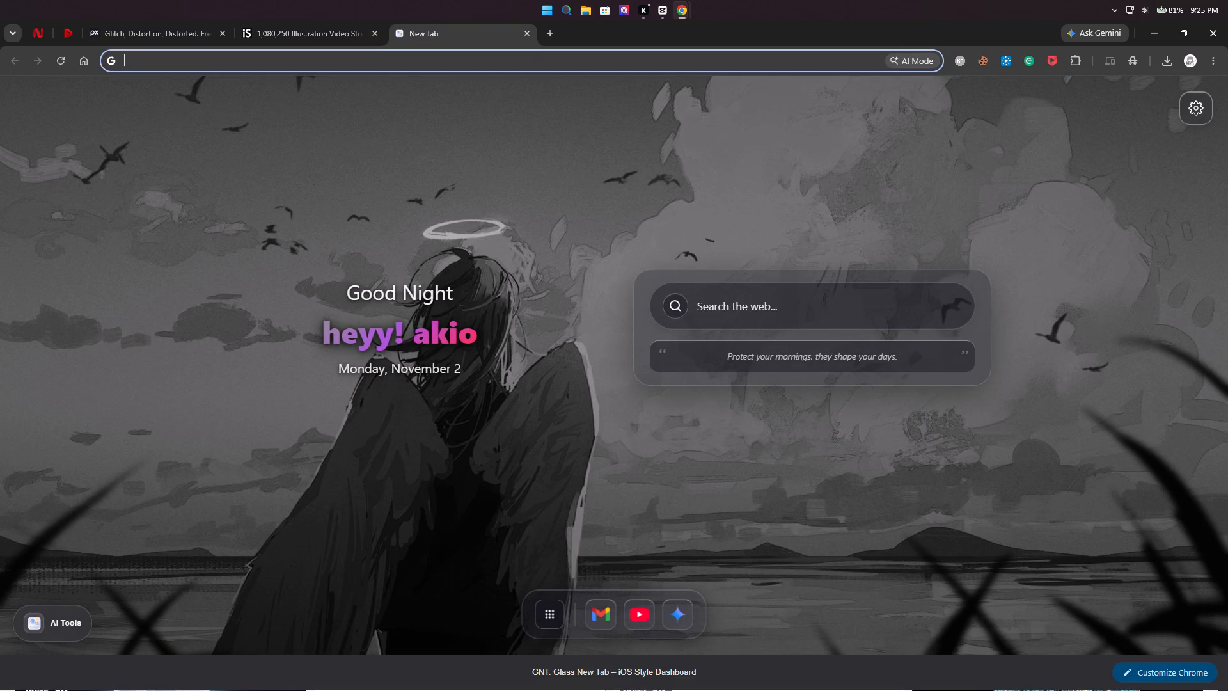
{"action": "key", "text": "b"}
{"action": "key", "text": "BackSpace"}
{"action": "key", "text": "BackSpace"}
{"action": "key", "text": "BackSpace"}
Search the web for "live stream banner assets".
{"action": "type", "text": "live"}
{"action": "key", "text": "space"}
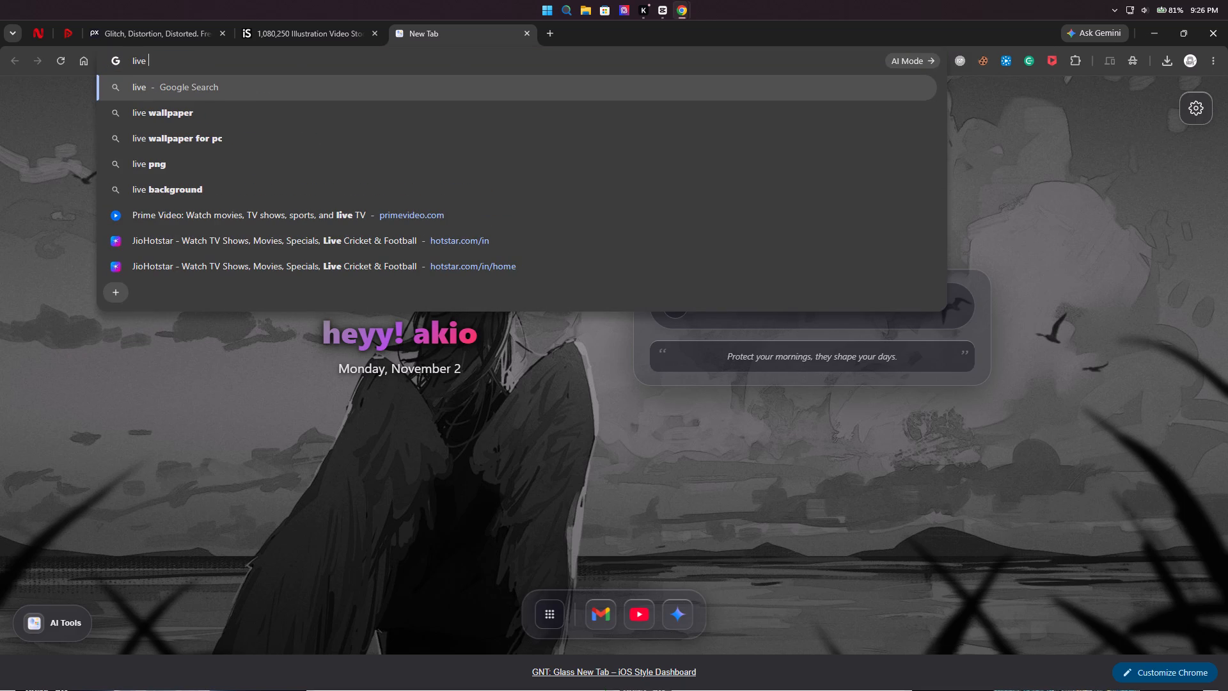
{"action": "type", "text": "stream"}
{"action": "key", "text": "space"}
{"action": "type", "text": "bann"}
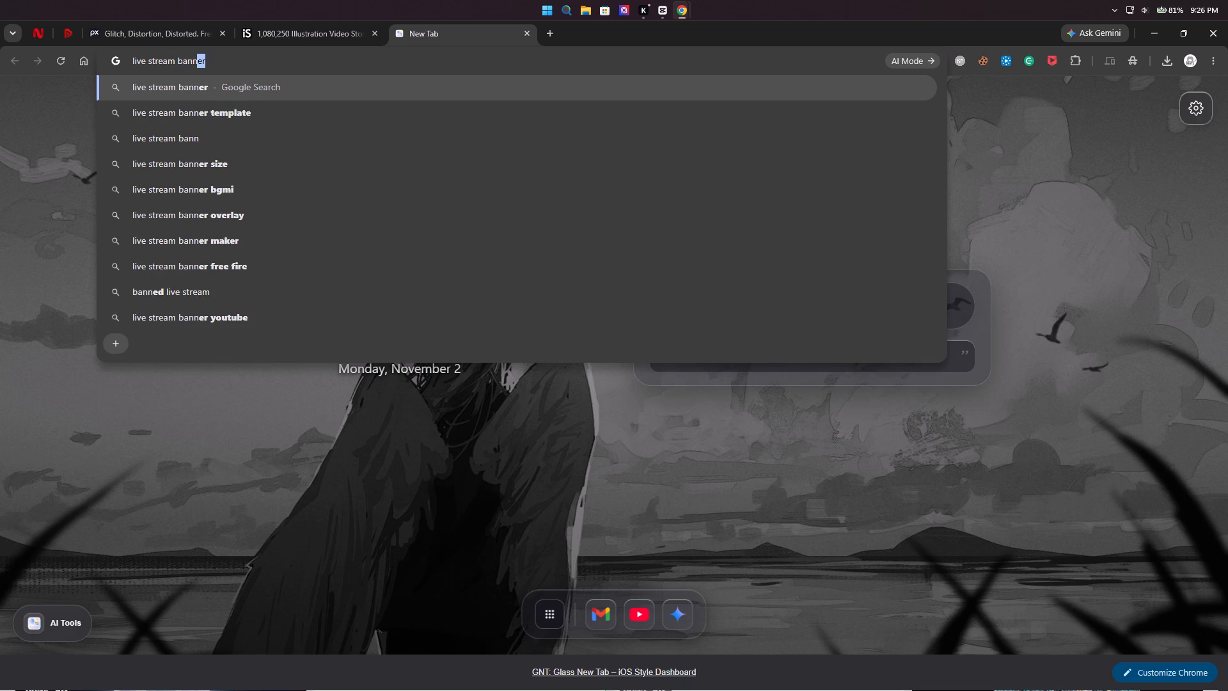
{"action": "type", "text": "er"}
{"action": "key", "text": "space"}
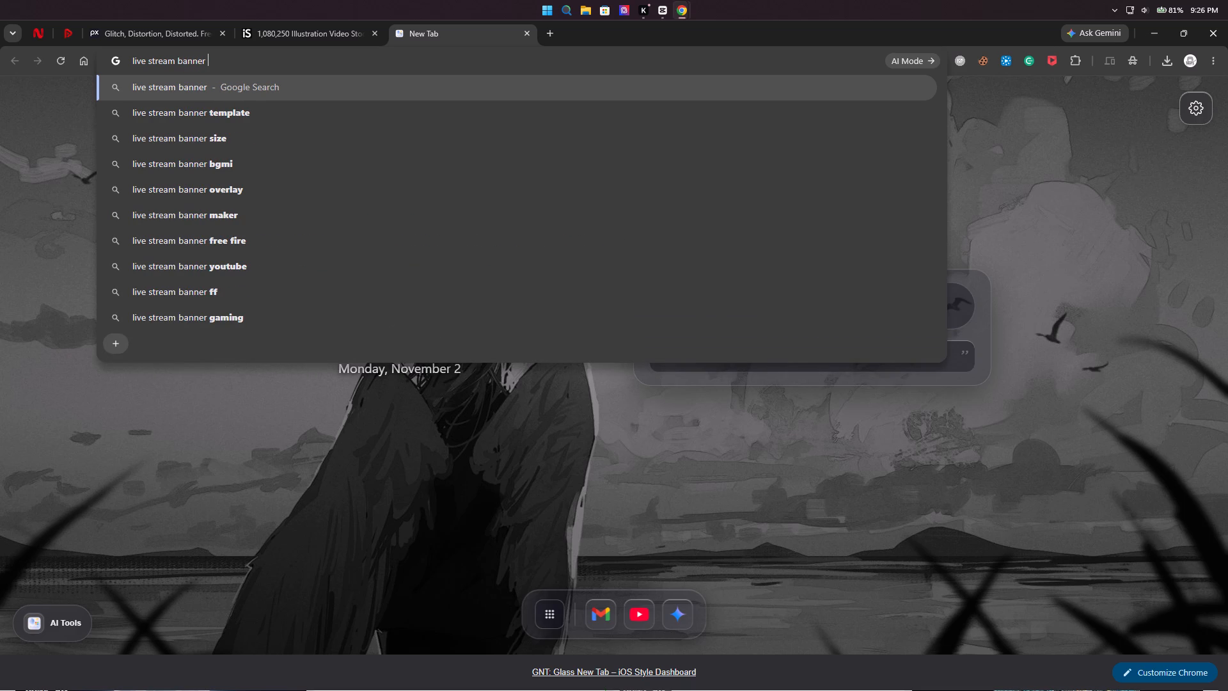
{"action": "type", "text": "ass"}
{"action": "type", "text": "ets"}
{"action": "key", "text": "Return"}
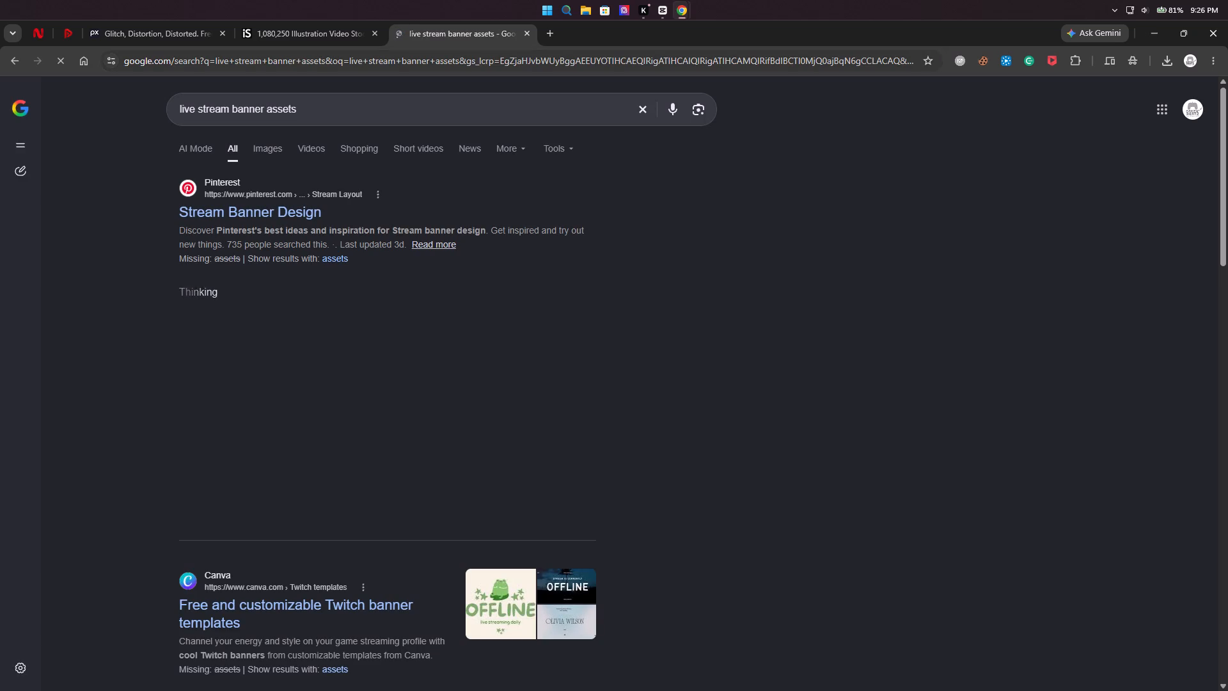
Open Pinterest's Stream Banner Design result and examine its ideas, including the green "banner design" pin and related pins.
{"action": "left_click", "coordinate": [259, 222]}
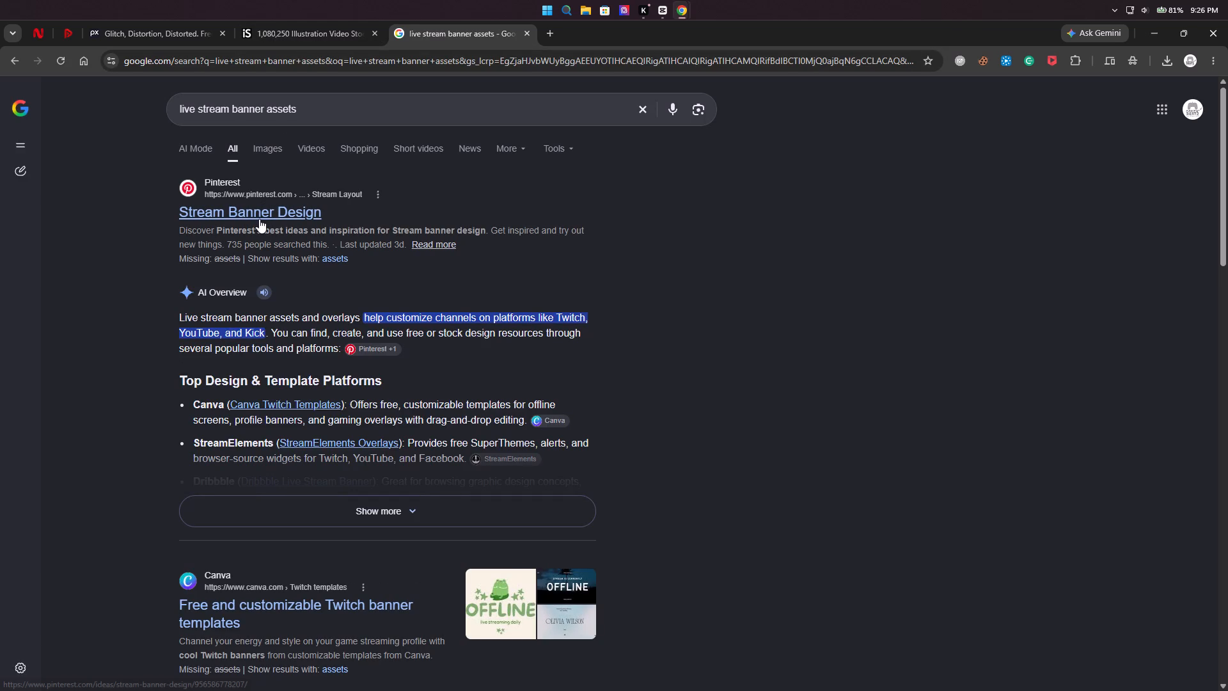
{"action": "left_click", "coordinate": [281, 213]}
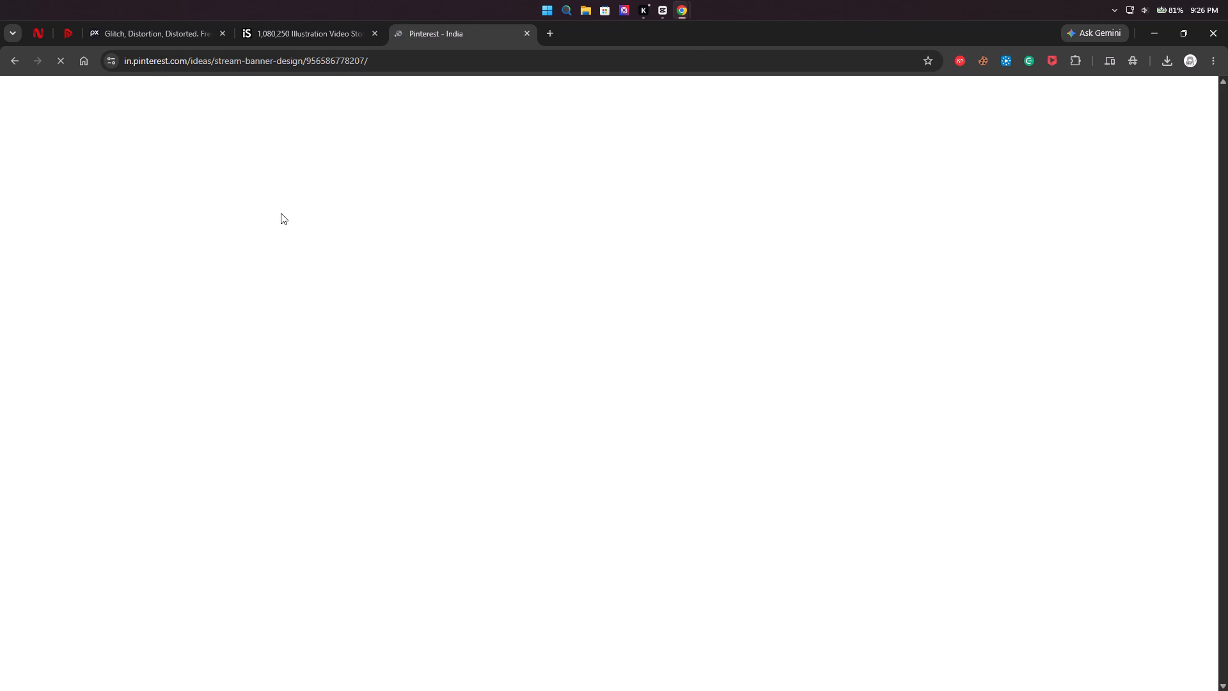
{"action": "scroll", "coordinate": [319, 317], "scroll_direction": "down", "scroll_amount": 1}
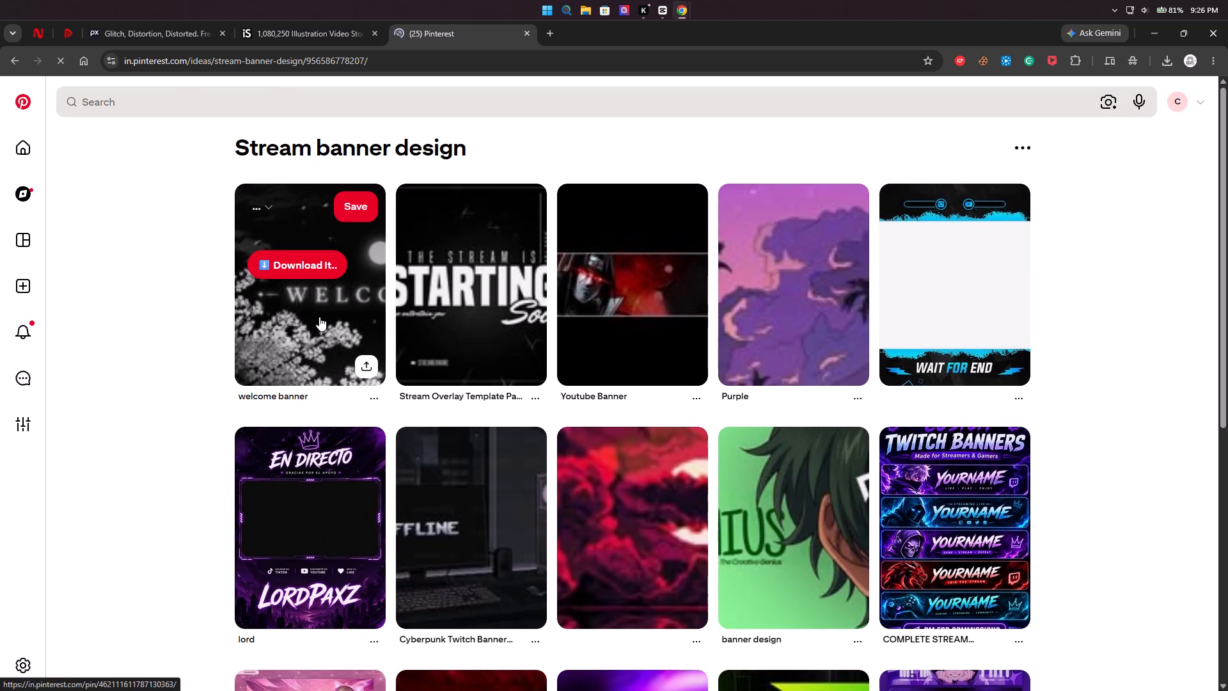
{"action": "scroll", "coordinate": [319, 316], "scroll_direction": "down", "scroll_amount": 1}
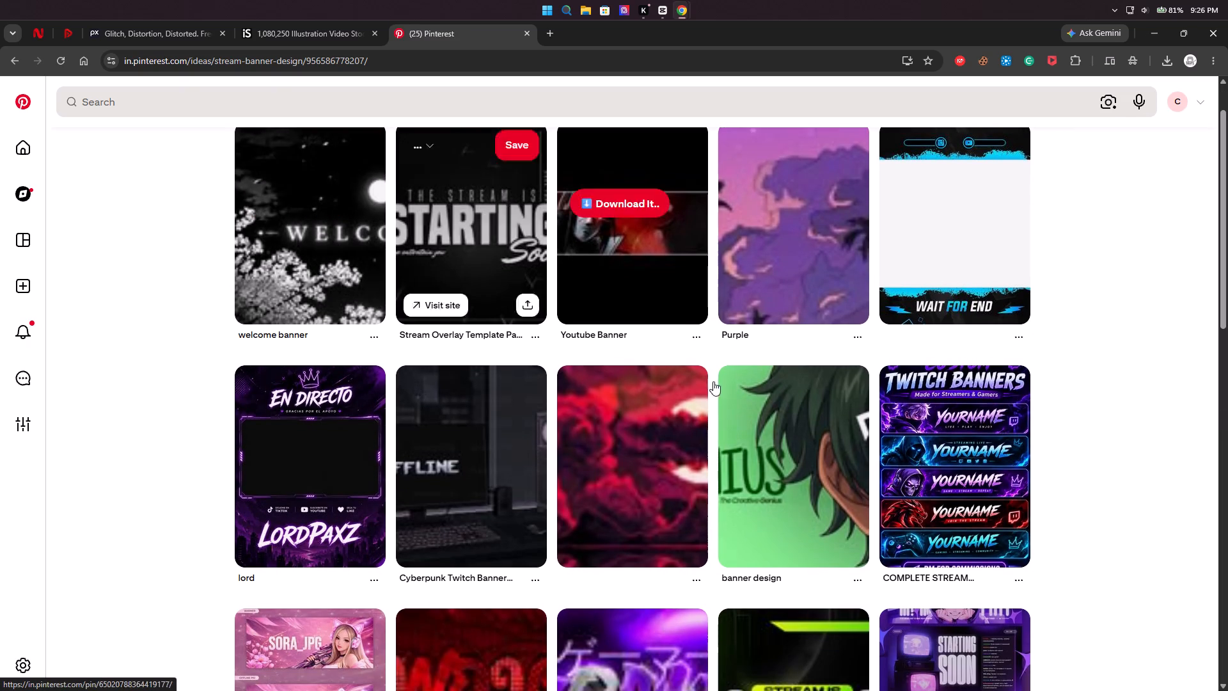
{"action": "left_click", "coordinate": [817, 489]}
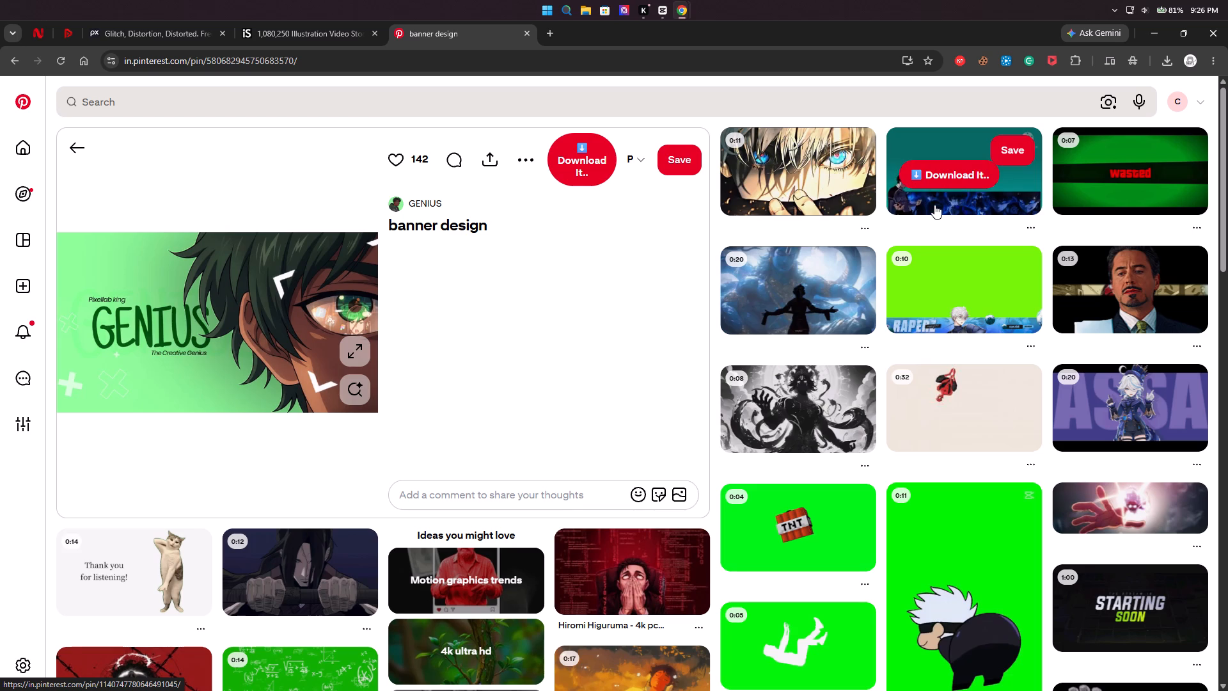
{"action": "scroll", "coordinate": [857, 385], "scroll_direction": "down", "scroll_amount": 3}
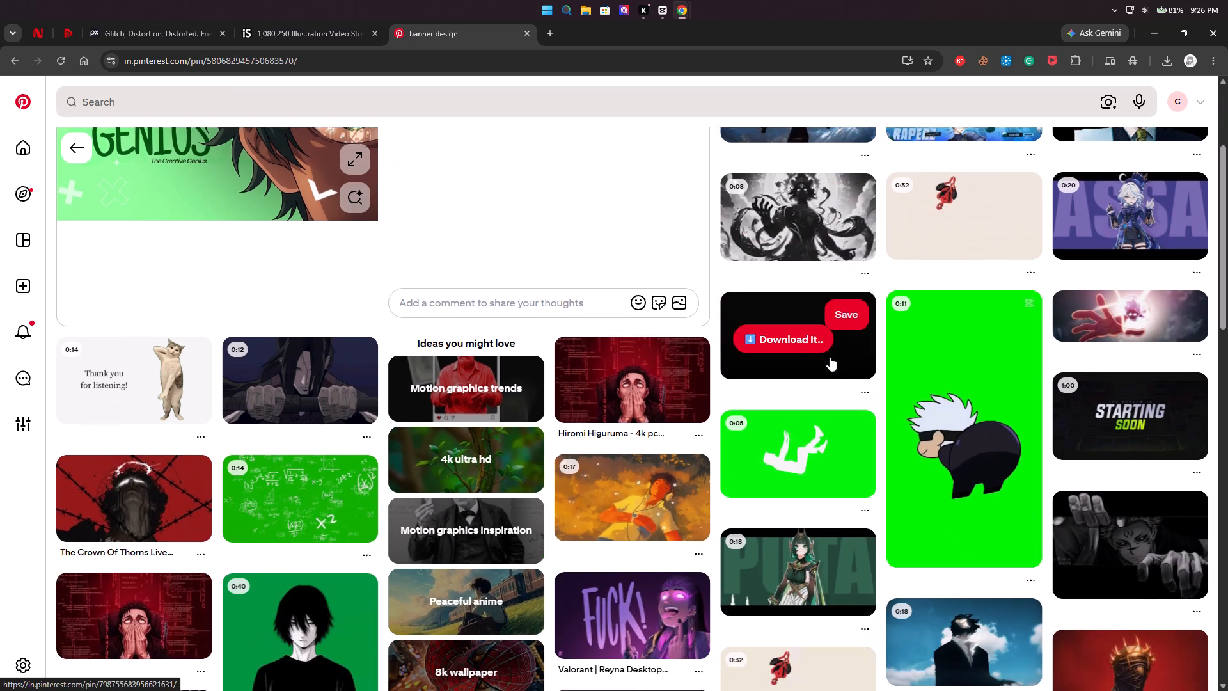
{"action": "scroll", "coordinate": [830, 356], "scroll_direction": "down", "scroll_amount": 4}
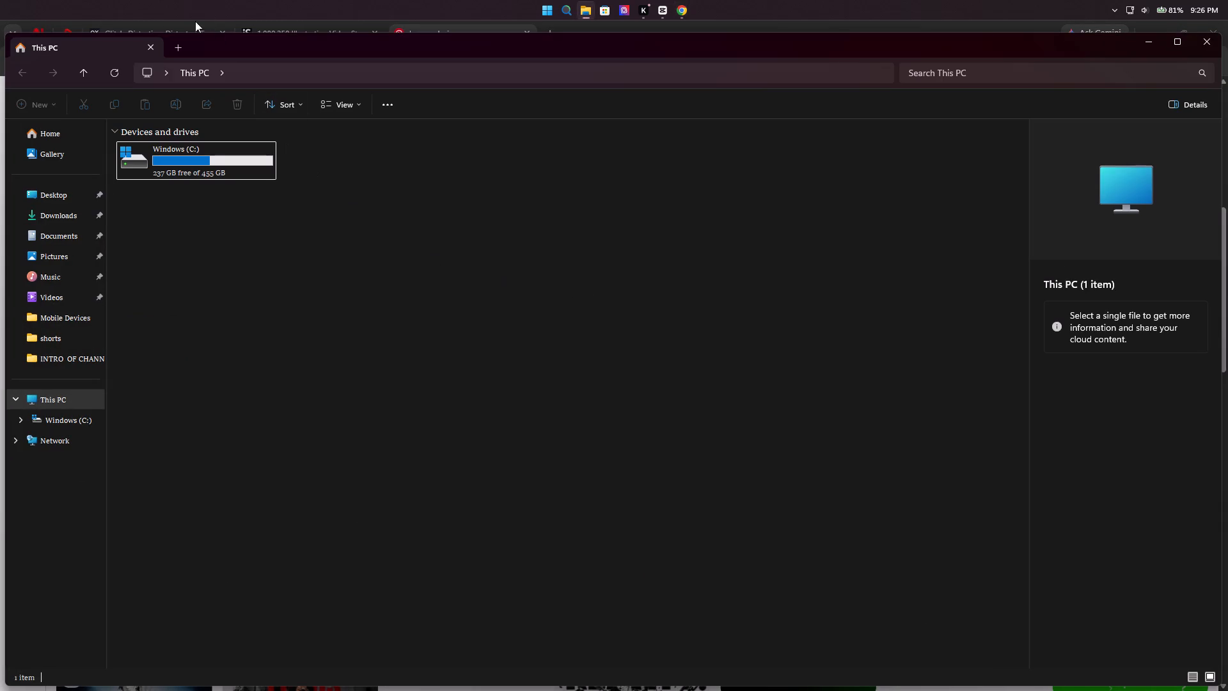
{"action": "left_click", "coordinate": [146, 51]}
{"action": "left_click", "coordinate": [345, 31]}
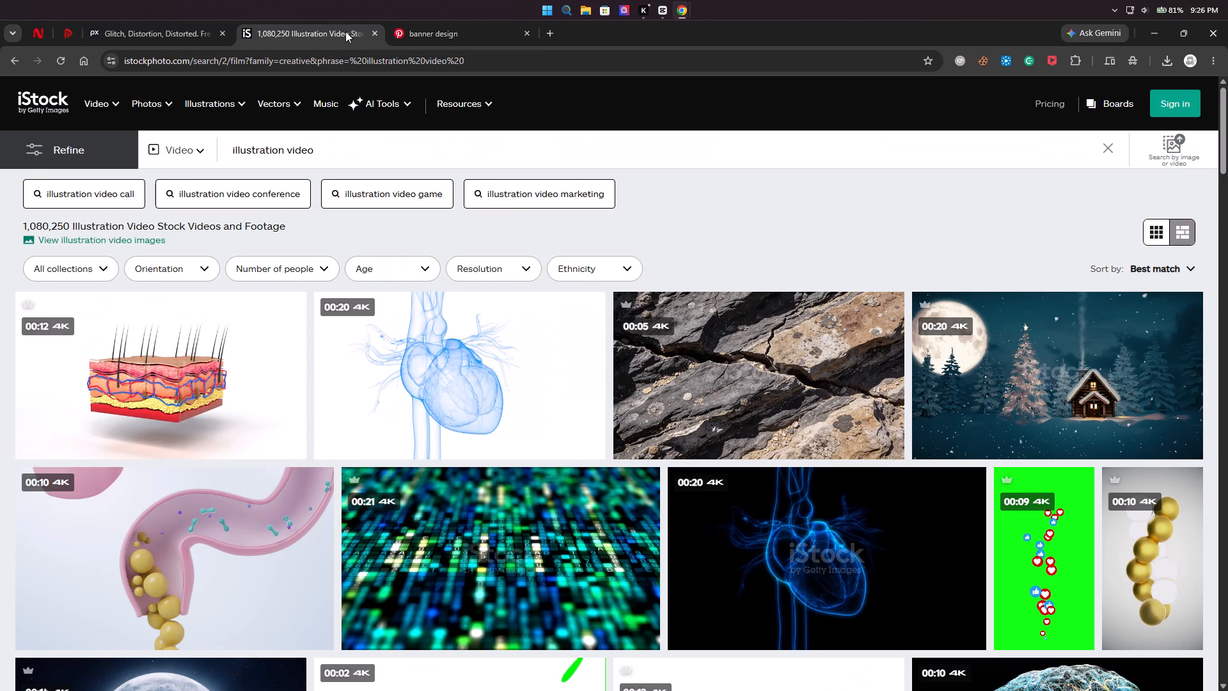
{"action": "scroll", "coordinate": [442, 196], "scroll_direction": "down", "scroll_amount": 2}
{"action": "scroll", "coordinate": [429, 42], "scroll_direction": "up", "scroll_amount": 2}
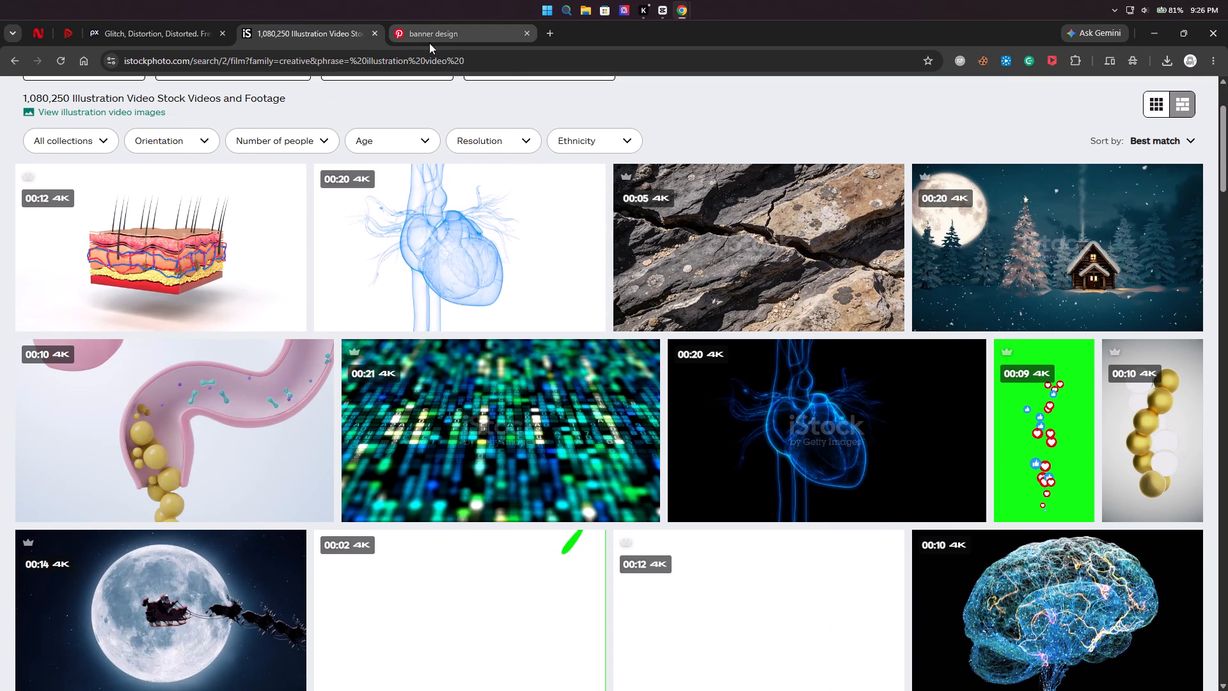
Return from Pinterest to the Google results, expand the AI Overview and open its Canva Twitch Templates link.
{"action": "left_click", "coordinate": [429, 43]}
{"action": "left_click", "coordinate": [13, 59]}
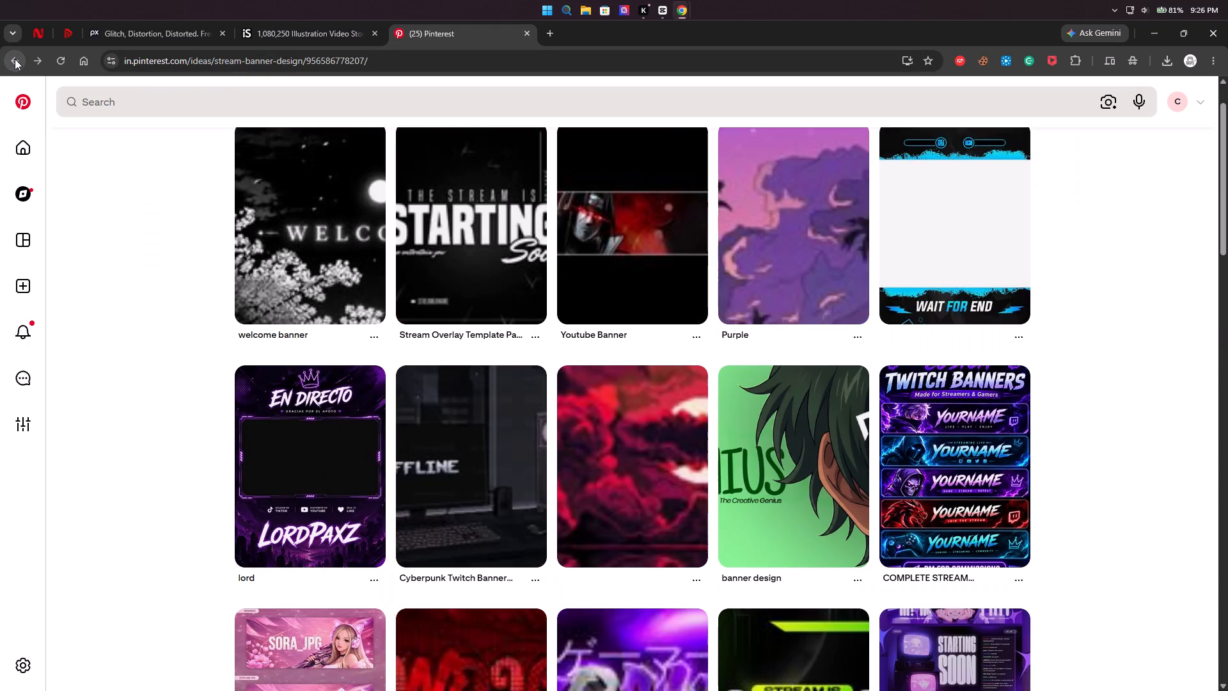
{"action": "left_click", "coordinate": [19, 60]}
{"action": "scroll", "coordinate": [308, 229], "scroll_direction": "down", "scroll_amount": 2}
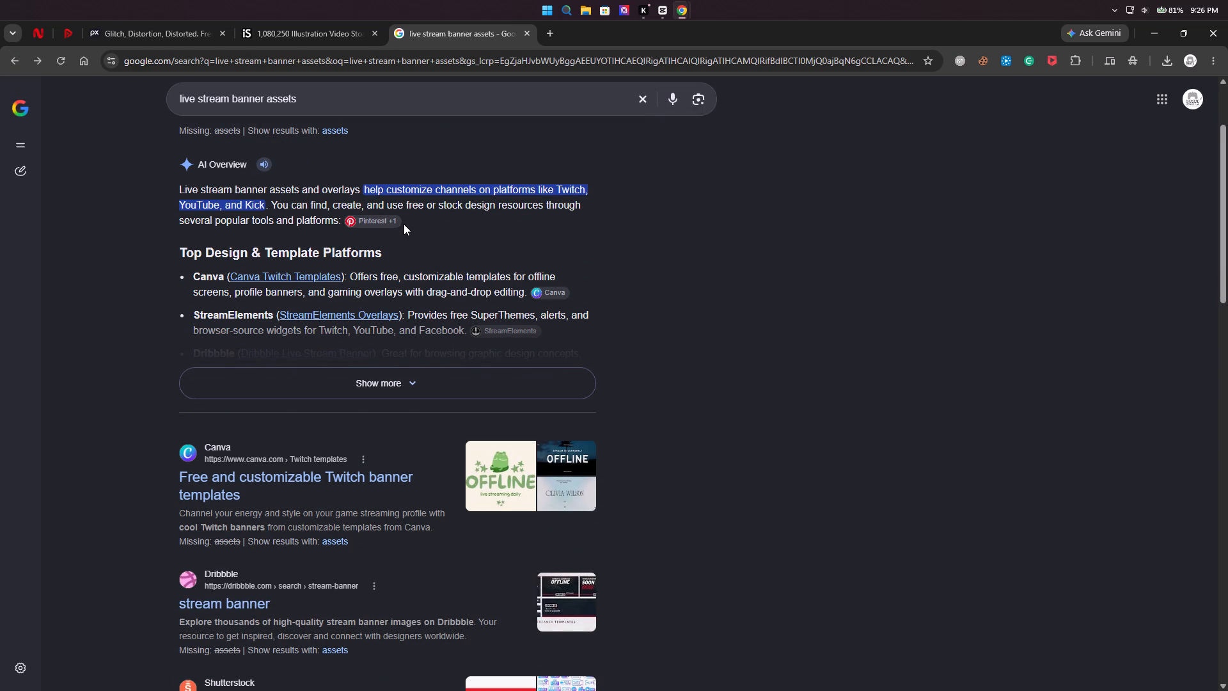
{"action": "left_click", "coordinate": [382, 374]}
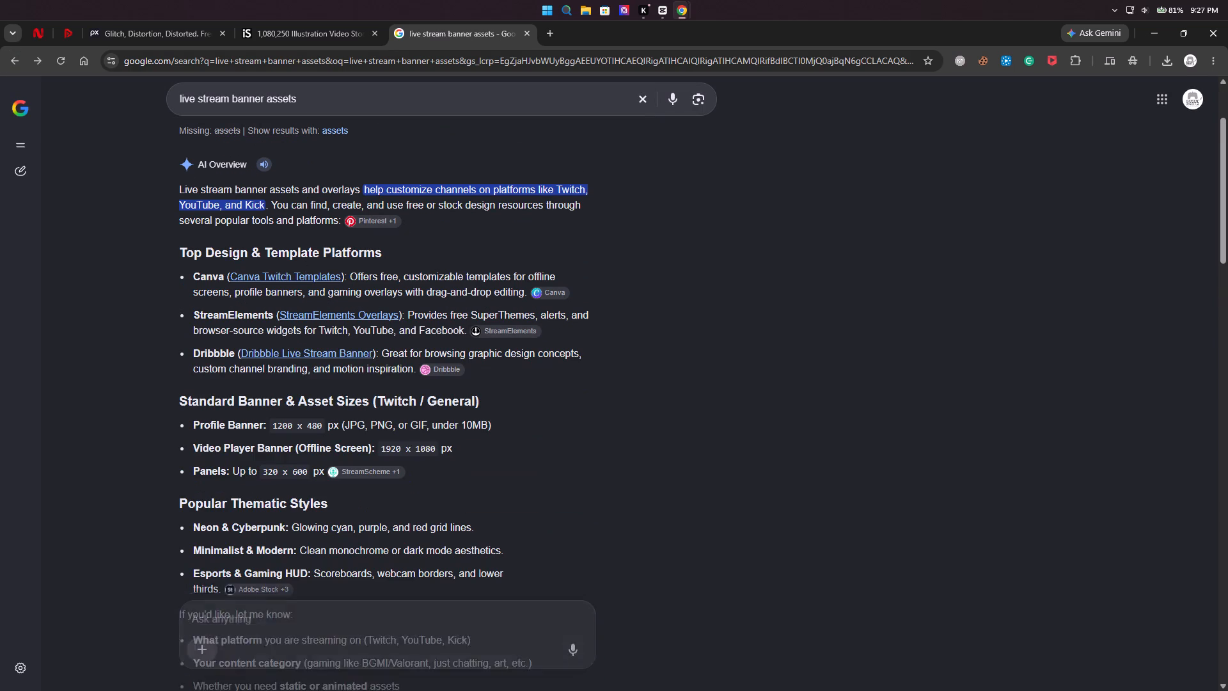
{"action": "left_click", "coordinate": [287, 280]}
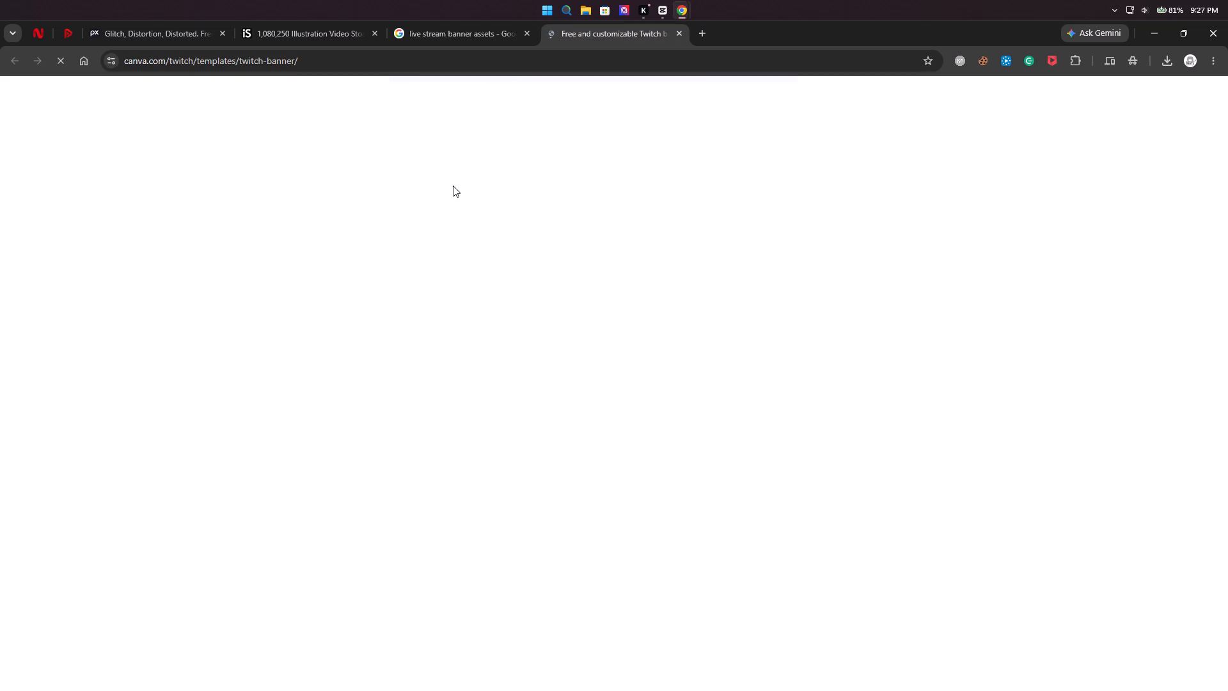
Choose the Dark Blue Purple White Tactical Gaming Twitch Banner template and open it for customizing in the Canva editor.
{"action": "scroll", "coordinate": [453, 186], "scroll_direction": "down", "scroll_amount": 1}
{"action": "scroll", "coordinate": [479, 248], "scroll_direction": "down", "scroll_amount": 1}
{"action": "scroll", "coordinate": [394, 301], "scroll_direction": "down", "scroll_amount": 2}
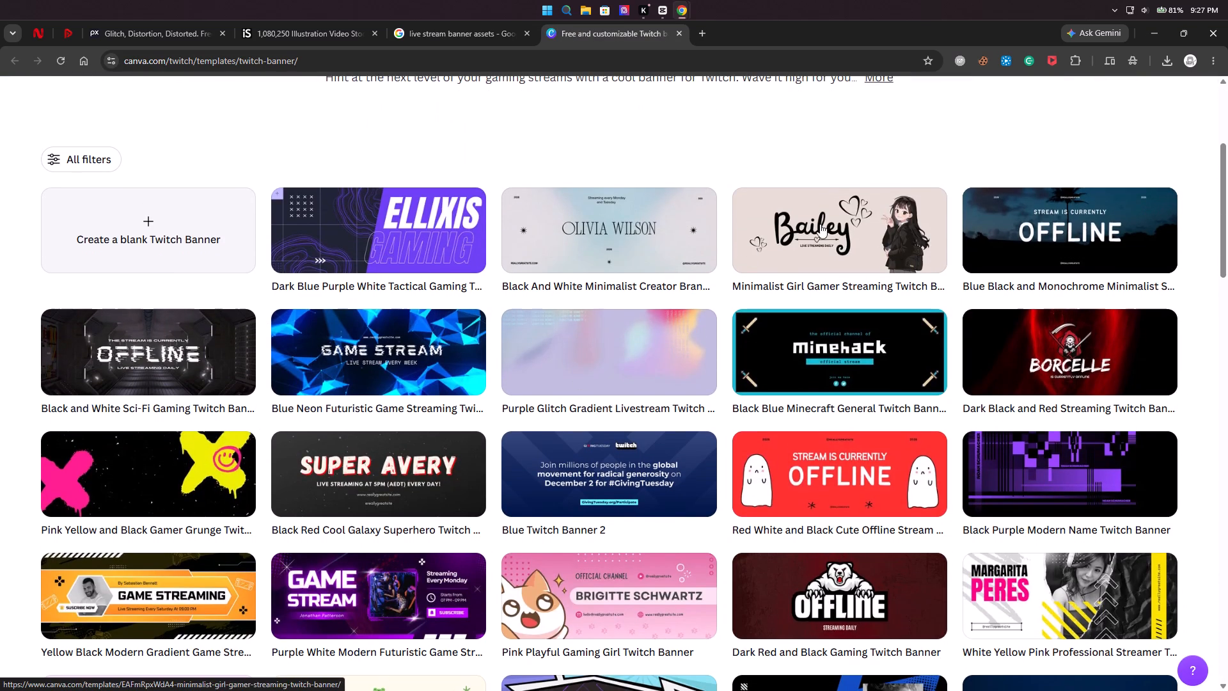
{"action": "left_click", "coordinate": [369, 235]}
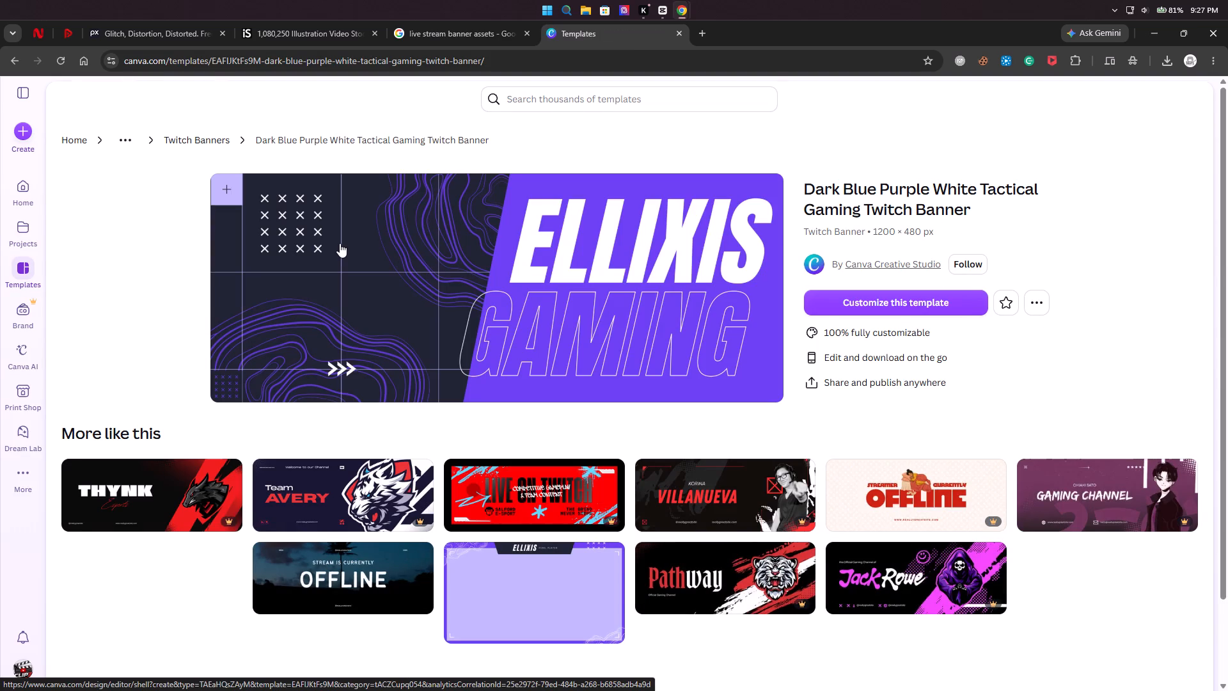
{"action": "left_click", "coordinate": [345, 369]}
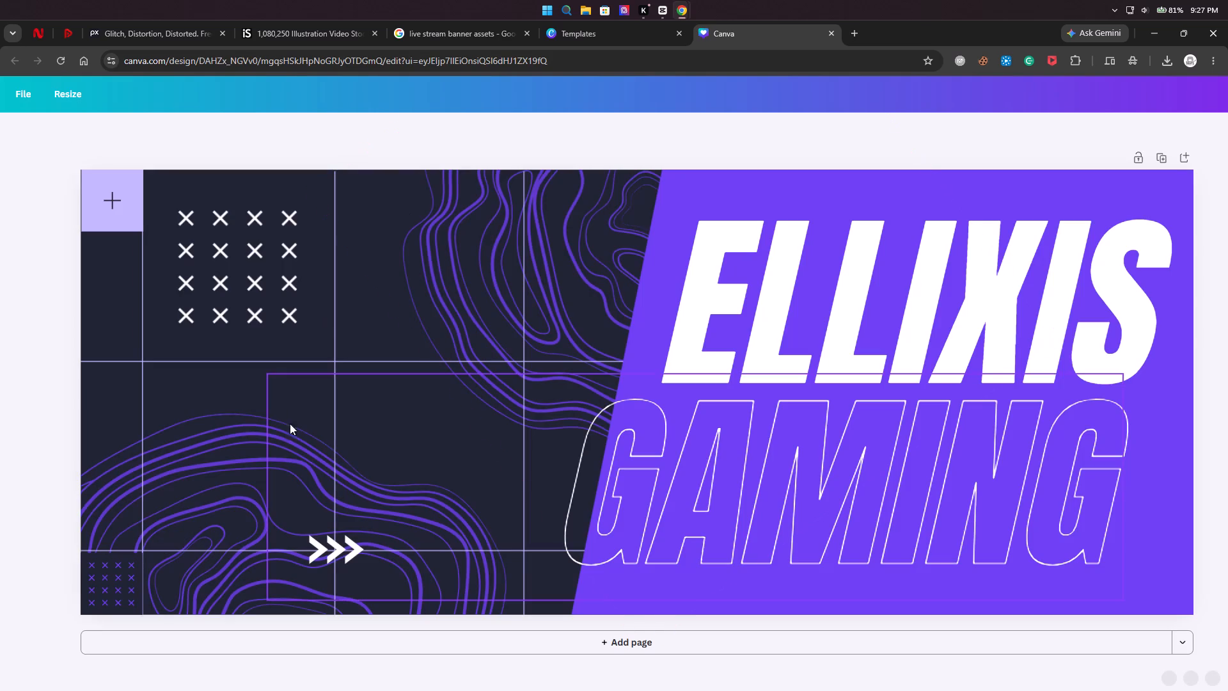
Apply the Pan animation to the white triple-arrow element at the bottom of the banner and close the animation settings.
{"action": "left_click", "coordinate": [333, 552]}
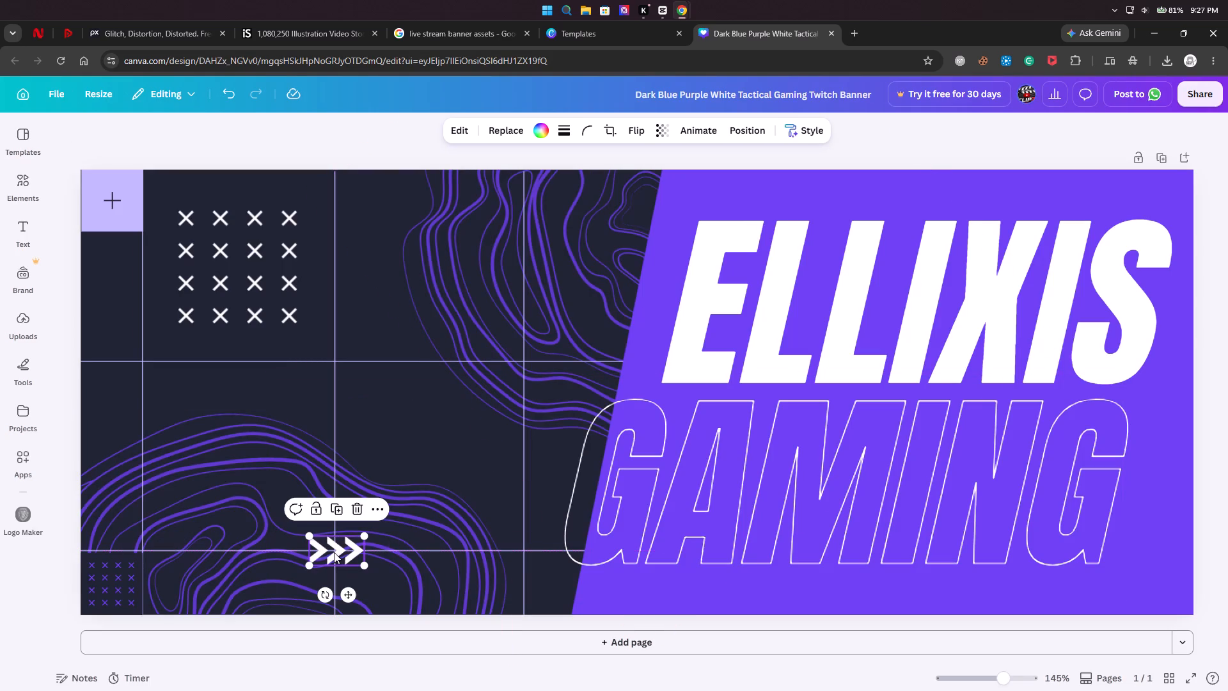
{"action": "left_click", "coordinate": [682, 131]}
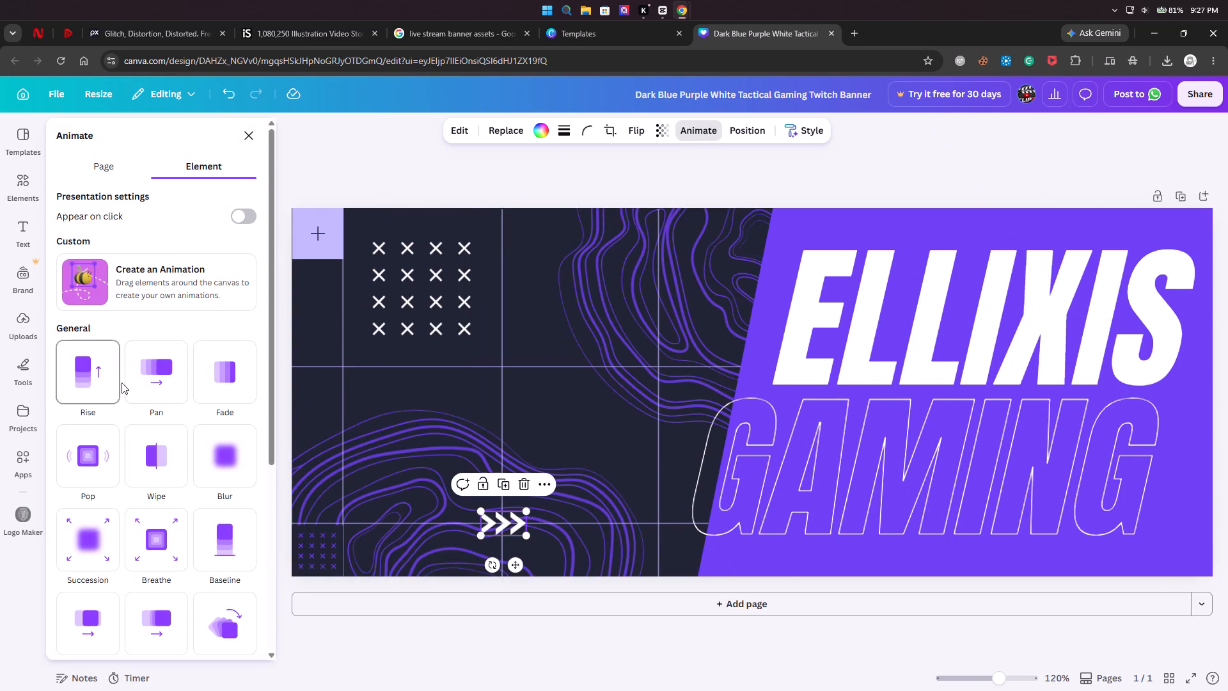
{"action": "left_click", "coordinate": [139, 370]}
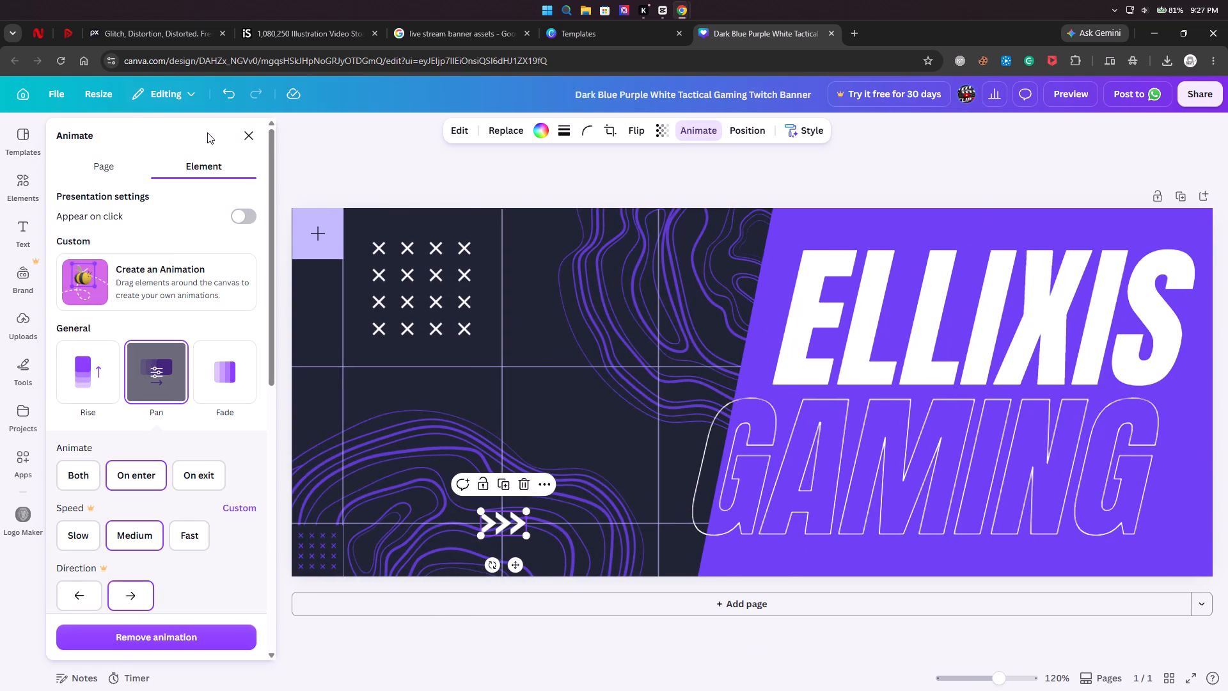
{"action": "left_click", "coordinate": [253, 136]}
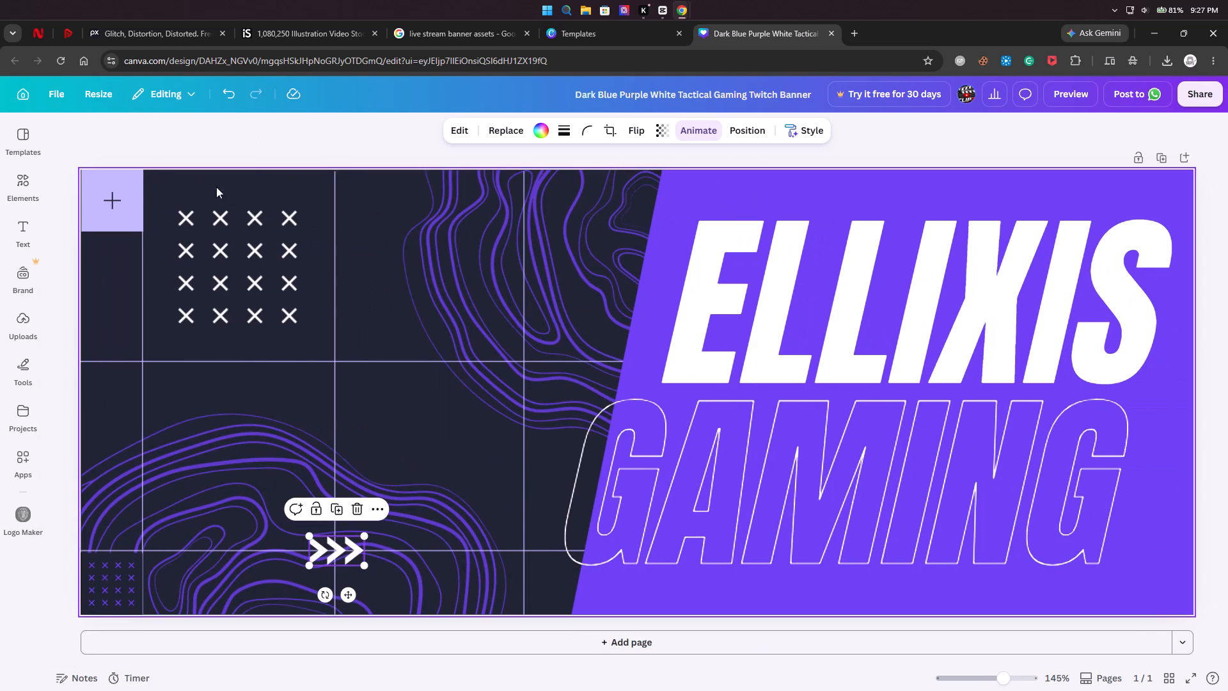
{"action": "scroll", "coordinate": [416, 218], "scroll_direction": "down", "scroll_amount": 2}
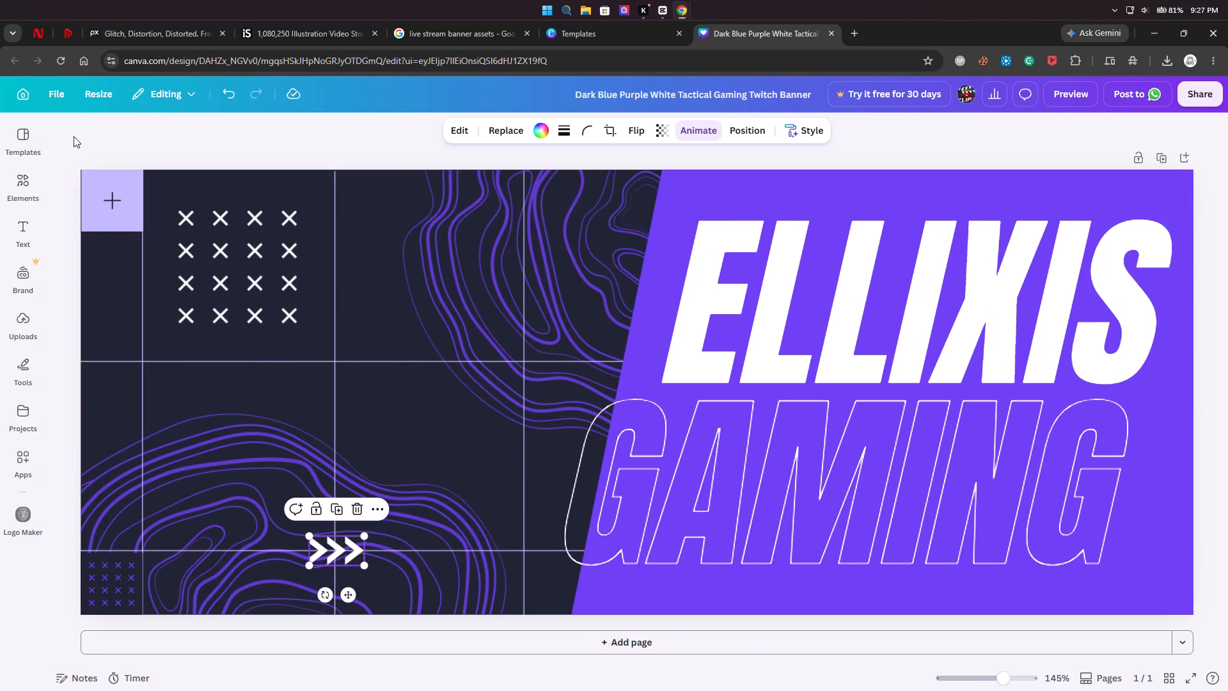
Close the banner design and examine the similar templates on the Tactical Gaming Twitch Banner's template page.
{"action": "left_click", "coordinate": [831, 34]}
{"action": "scroll", "coordinate": [524, 283], "scroll_direction": "down", "scroll_amount": 1}
{"action": "scroll", "coordinate": [545, 370], "scroll_direction": "down", "scroll_amount": 1}
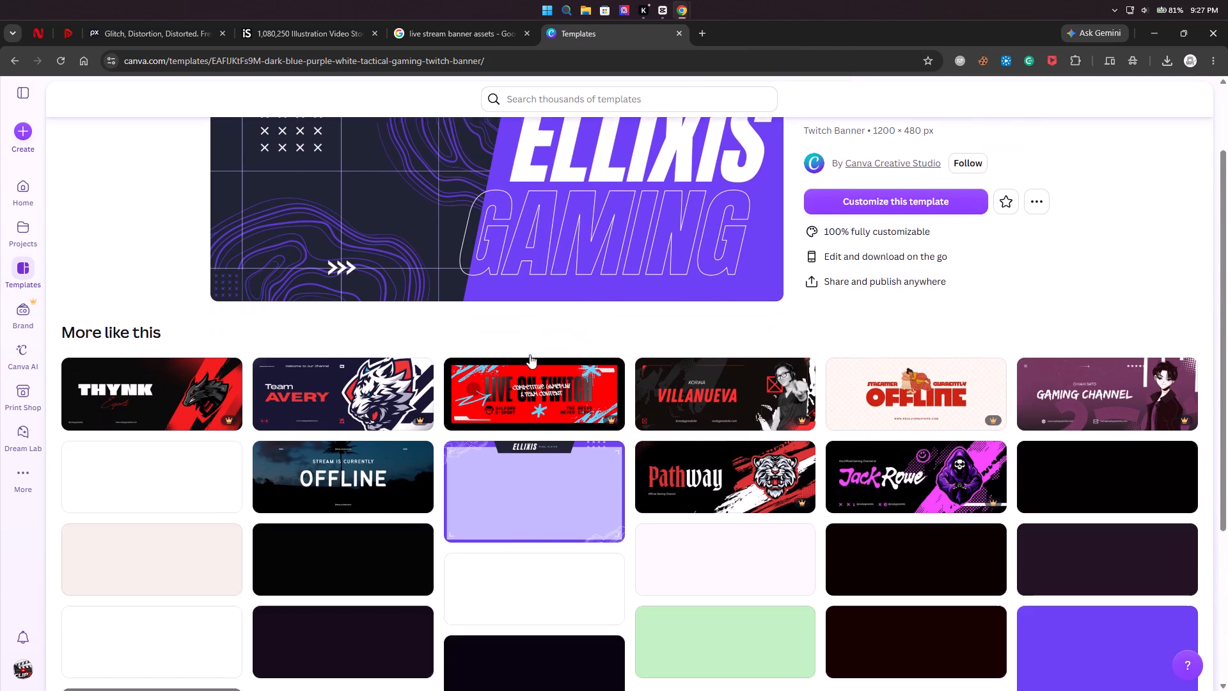
{"action": "scroll", "coordinate": [530, 354], "scroll_direction": "down", "scroll_amount": 1}
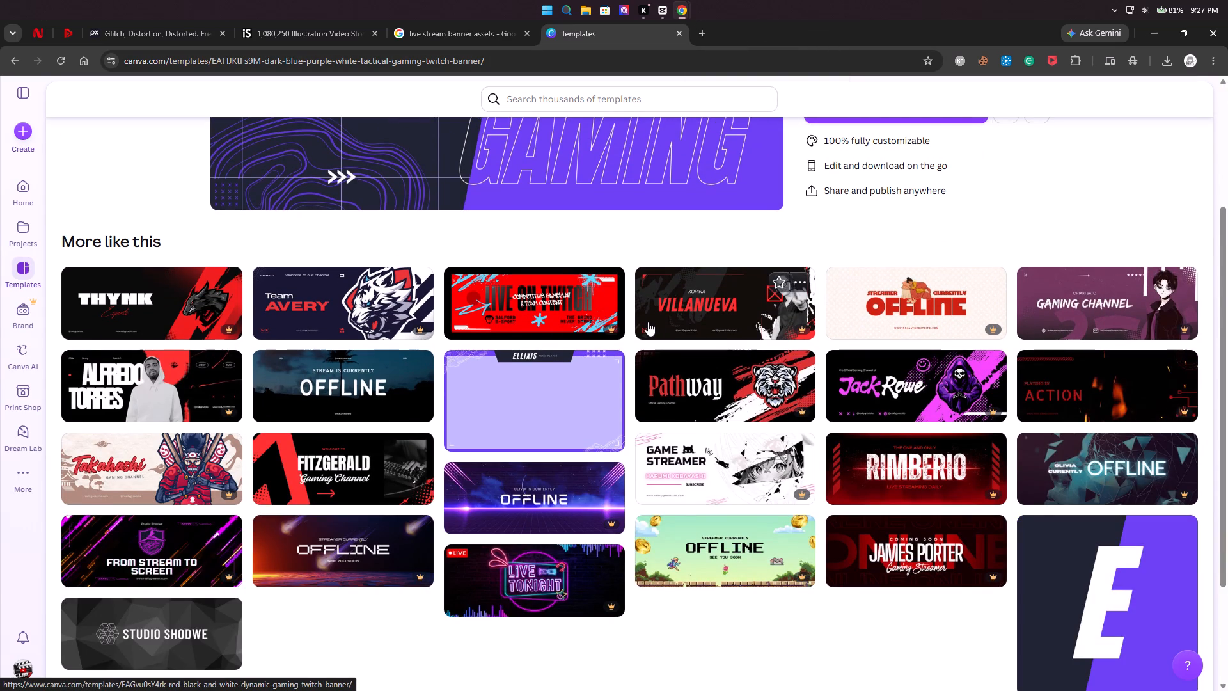
{"action": "scroll", "coordinate": [648, 322], "scroll_direction": "down", "scroll_amount": 5}
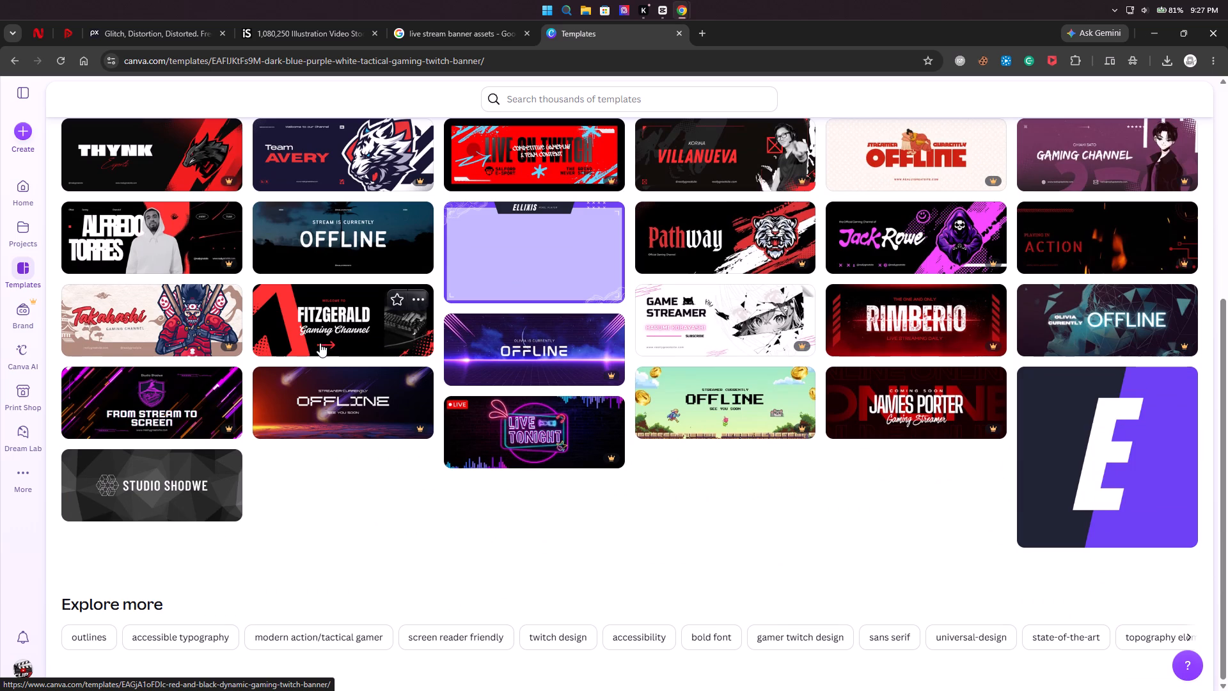
{"action": "scroll", "coordinate": [327, 328], "scroll_direction": "down", "scroll_amount": 3}
{"action": "scroll", "coordinate": [320, 331], "scroll_direction": "up", "scroll_amount": 2}
{"action": "scroll", "coordinate": [320, 331], "scroll_direction": "down", "scroll_amount": 3}
{"action": "scroll", "coordinate": [180, 325], "scroll_direction": "up", "scroll_amount": 2}
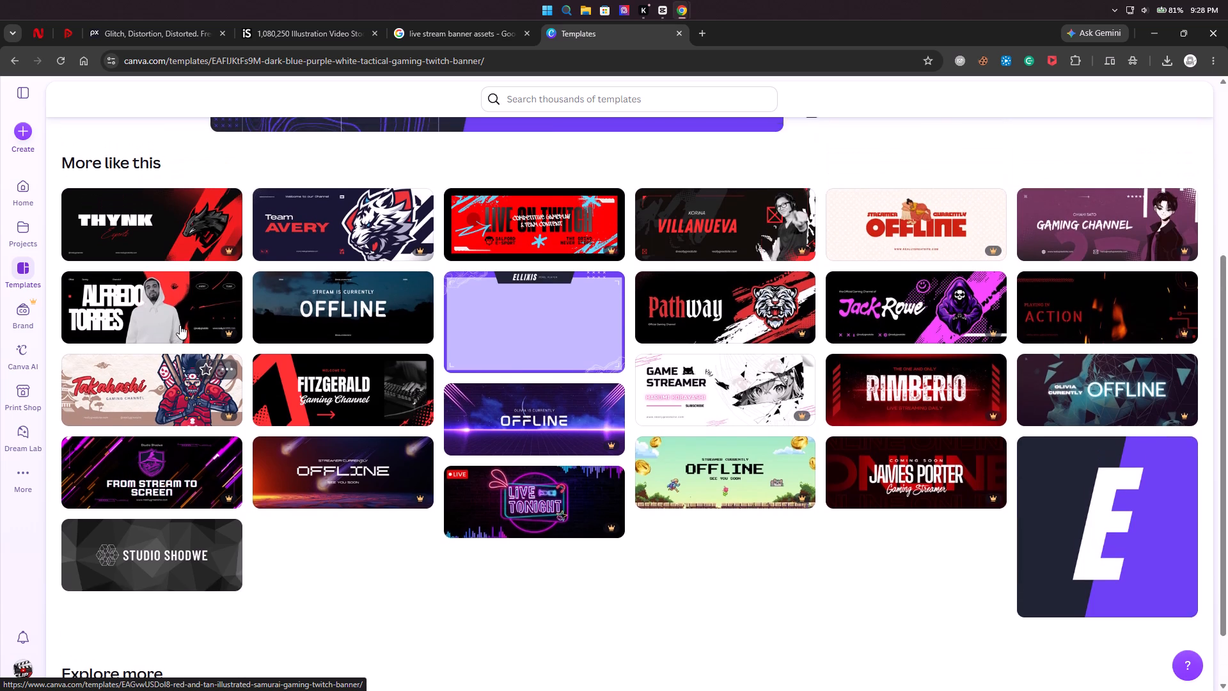
{"action": "scroll", "coordinate": [384, 302], "scroll_direction": "down", "scroll_amount": 2}
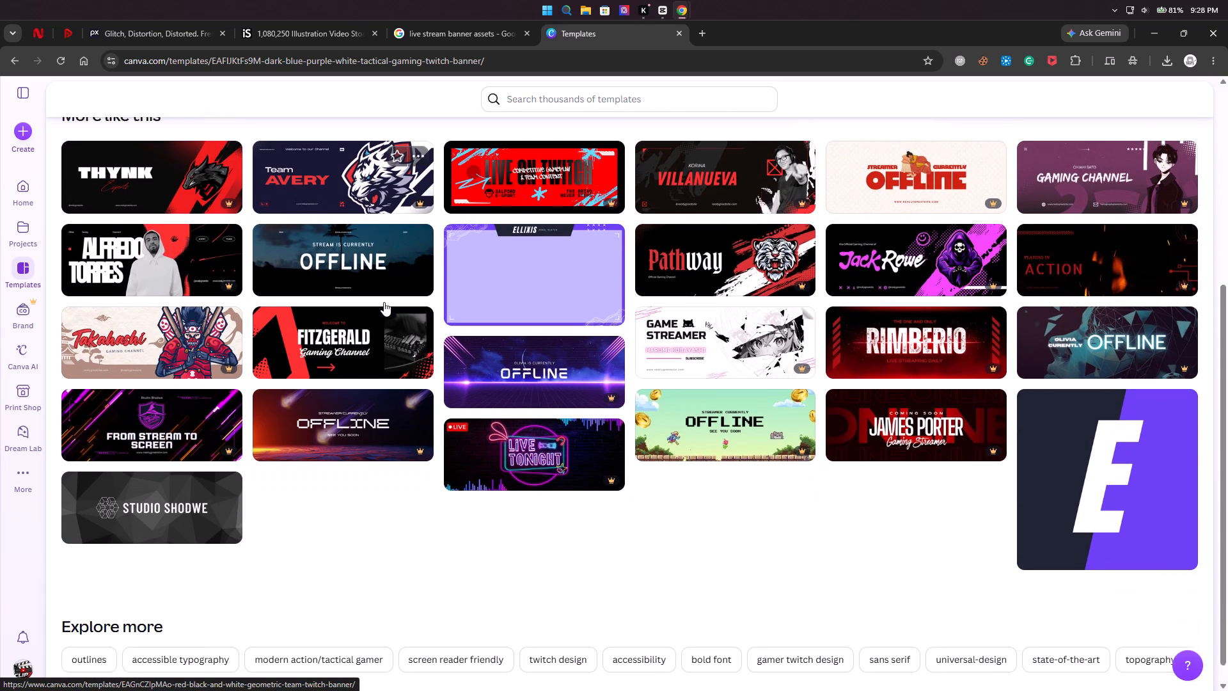
{"action": "scroll", "coordinate": [384, 301], "scroll_direction": "down", "scroll_amount": 3}
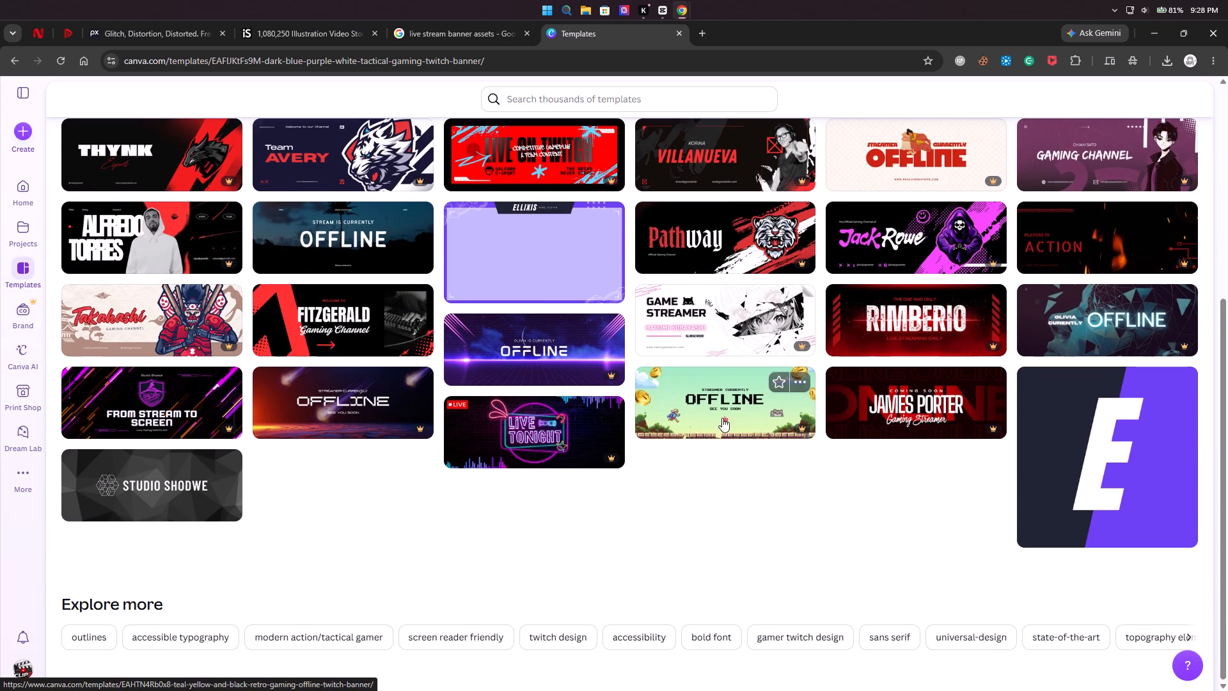
{"action": "scroll", "coordinate": [430, 258], "scroll_direction": "up", "scroll_amount": 4}
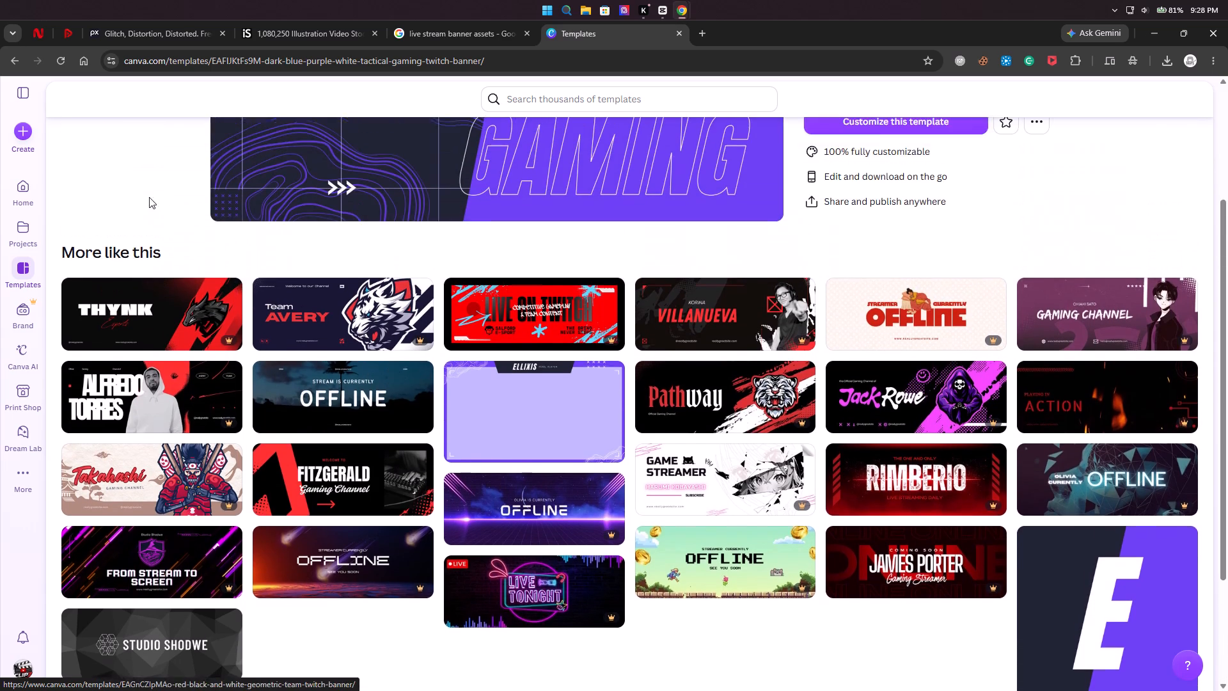
{"action": "scroll", "coordinate": [149, 197], "scroll_direction": "up", "scroll_amount": 4}
Return to the Twitch banner gallery and open the Yellow Black Modern Gradient Game Streaming Twitch Banner template page.
{"action": "left_click", "coordinate": [19, 61]}
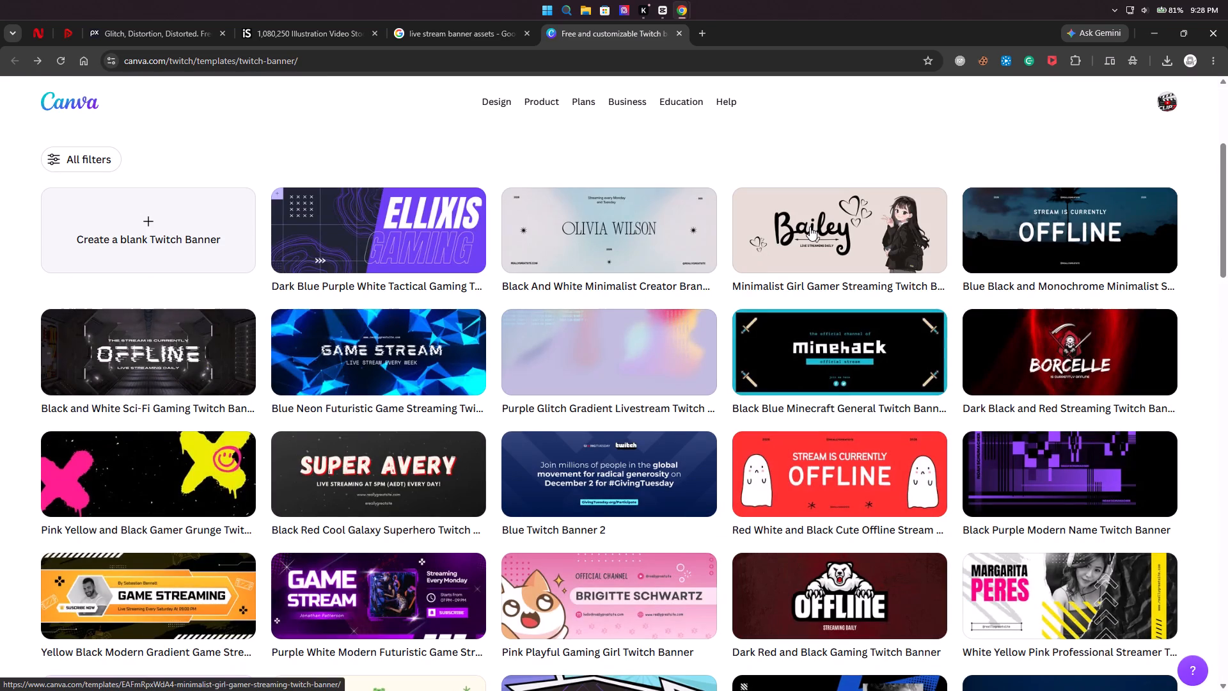
{"action": "scroll", "coordinate": [810, 226], "scroll_direction": "down", "scroll_amount": 3}
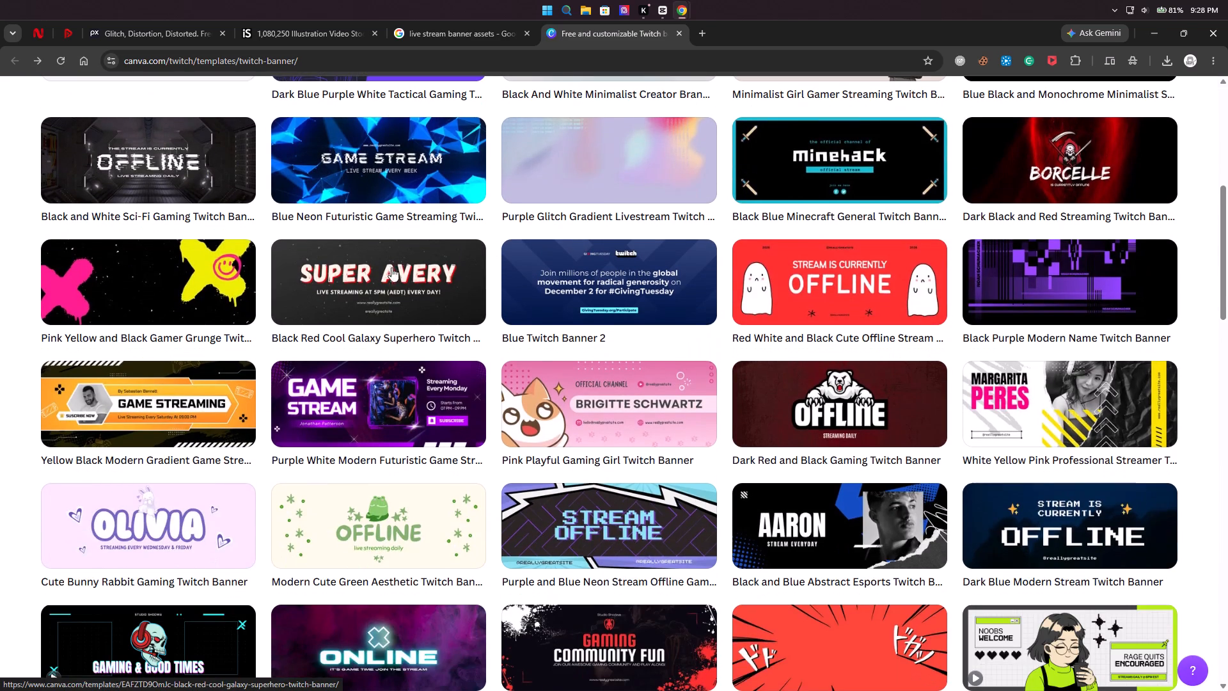
{"action": "scroll", "coordinate": [319, 280], "scroll_direction": "down", "scroll_amount": 1}
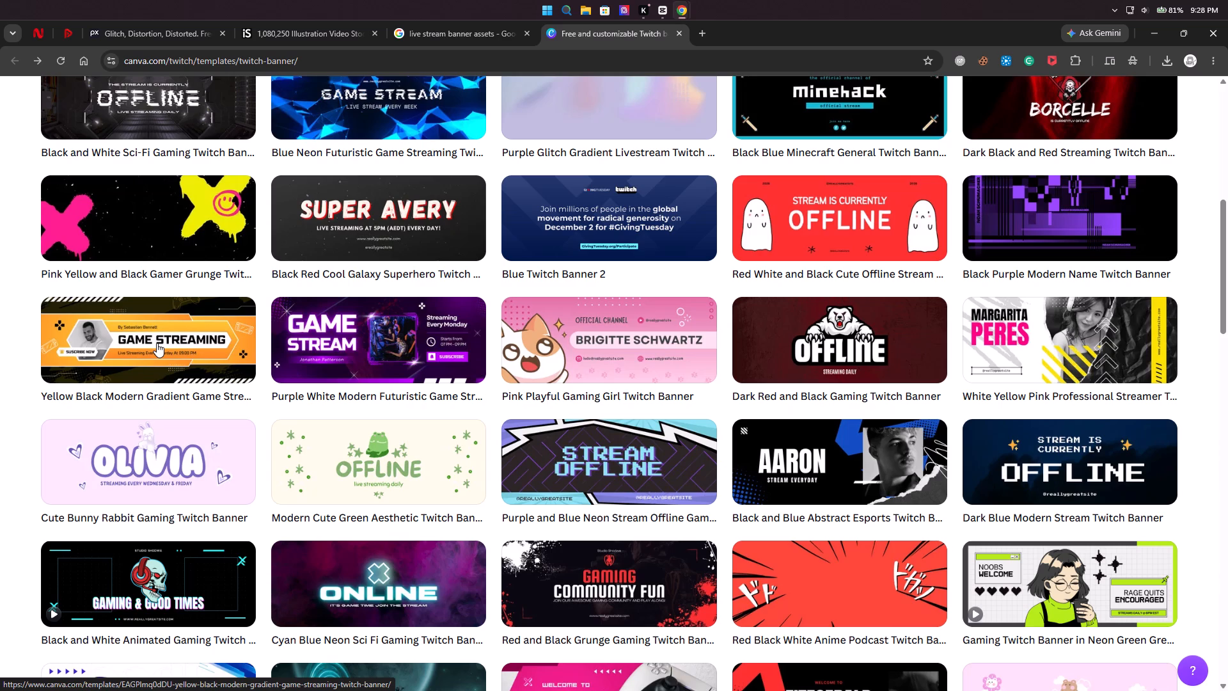
{"action": "left_click", "coordinate": [157, 343]}
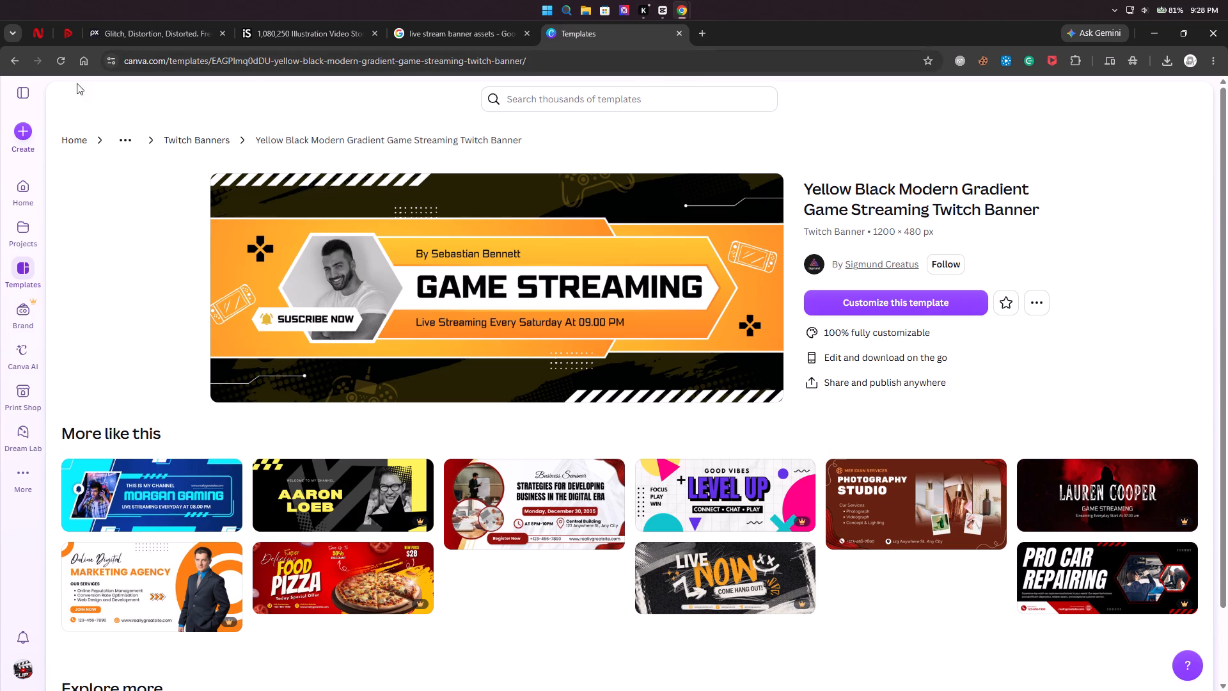
Return to the gallery, load more Twitch banner templates and open the Red and Black Modern Gaming Twitch Banner page.
{"action": "left_click", "coordinate": [21, 60]}
{"action": "left_click", "coordinate": [17, 61]}
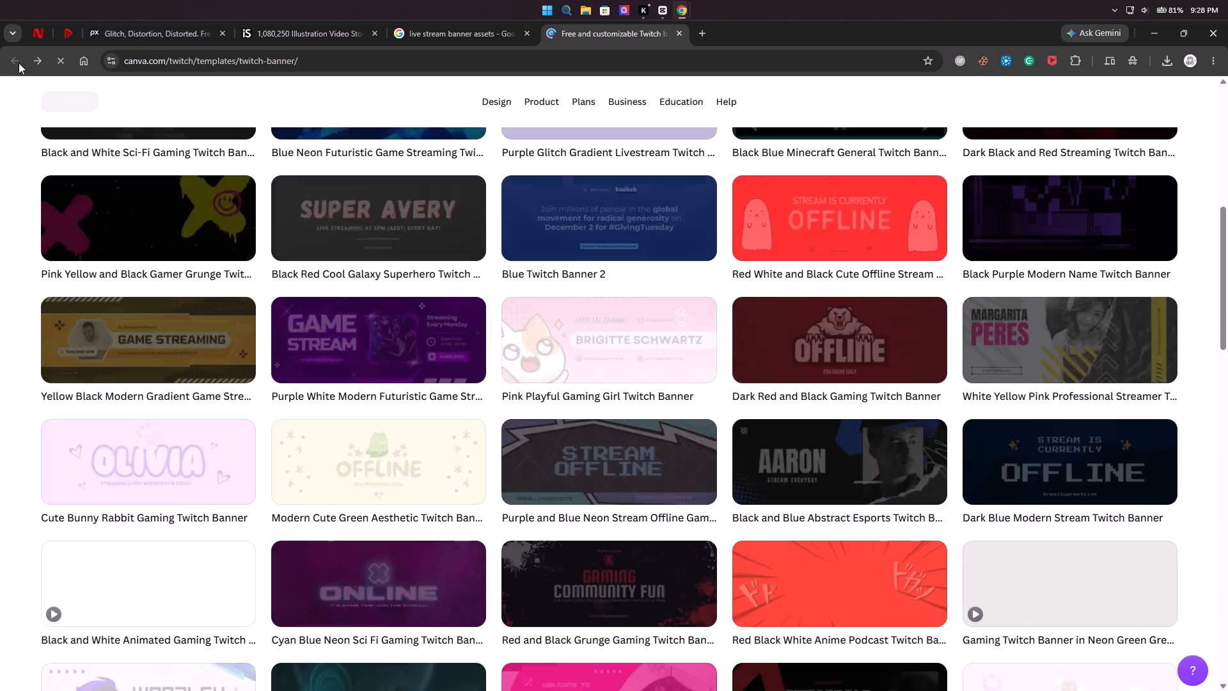
{"action": "scroll", "coordinate": [419, 257], "scroll_direction": "down", "scroll_amount": 5}
{"action": "scroll", "coordinate": [513, 273], "scroll_direction": "down", "scroll_amount": 3}
{"action": "scroll", "coordinate": [708, 287], "scroll_direction": "down", "scroll_amount": 1}
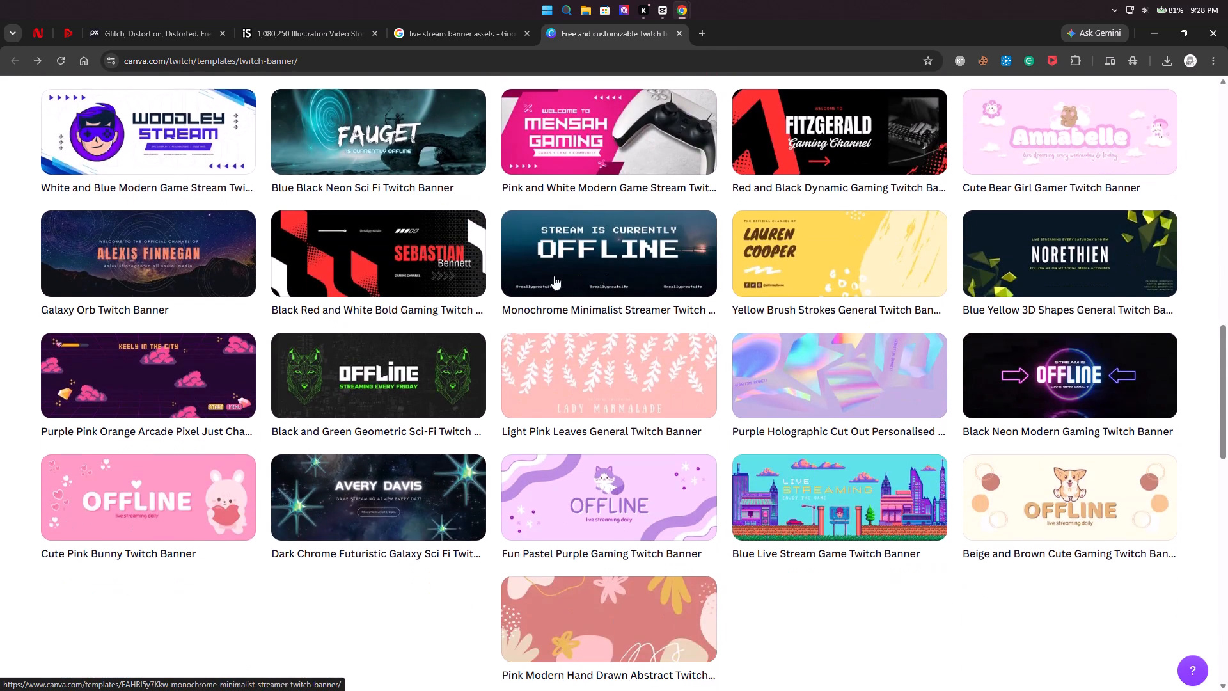
{"action": "scroll", "coordinate": [469, 310], "scroll_direction": "down", "scroll_amount": 3}
{"action": "scroll", "coordinate": [152, 296], "scroll_direction": "down", "scroll_amount": 1}
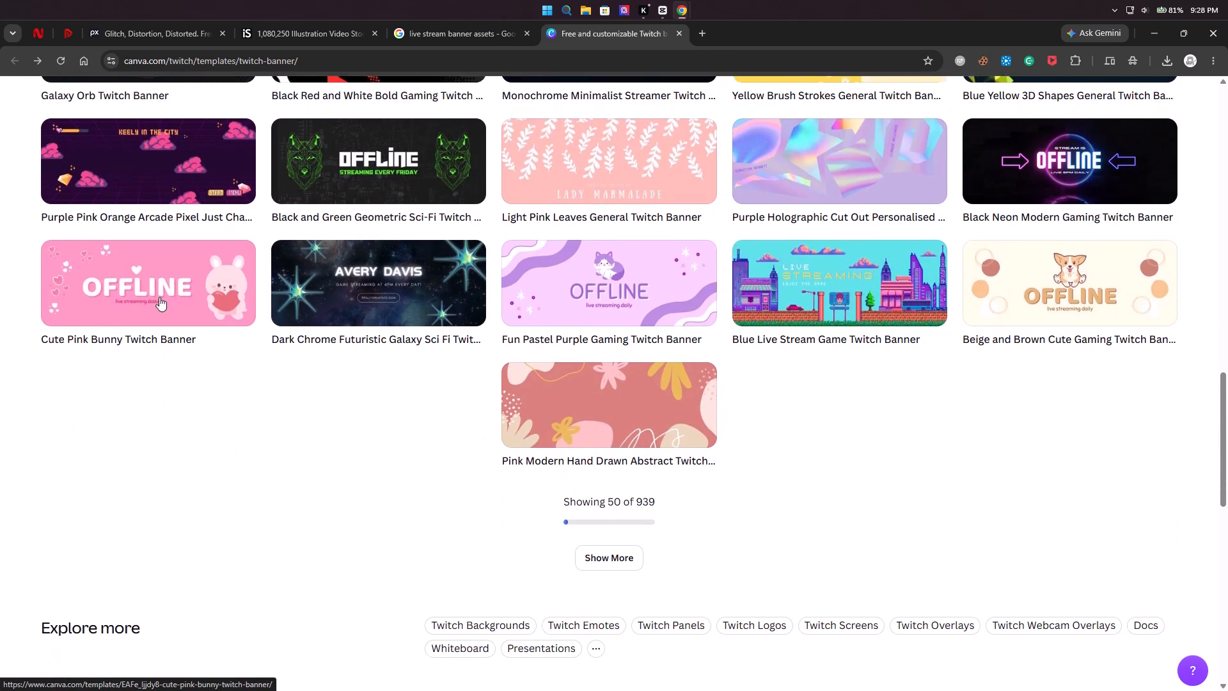
{"action": "scroll", "coordinate": [159, 297], "scroll_direction": "down", "scroll_amount": 1}
{"action": "left_click", "coordinate": [615, 454]}
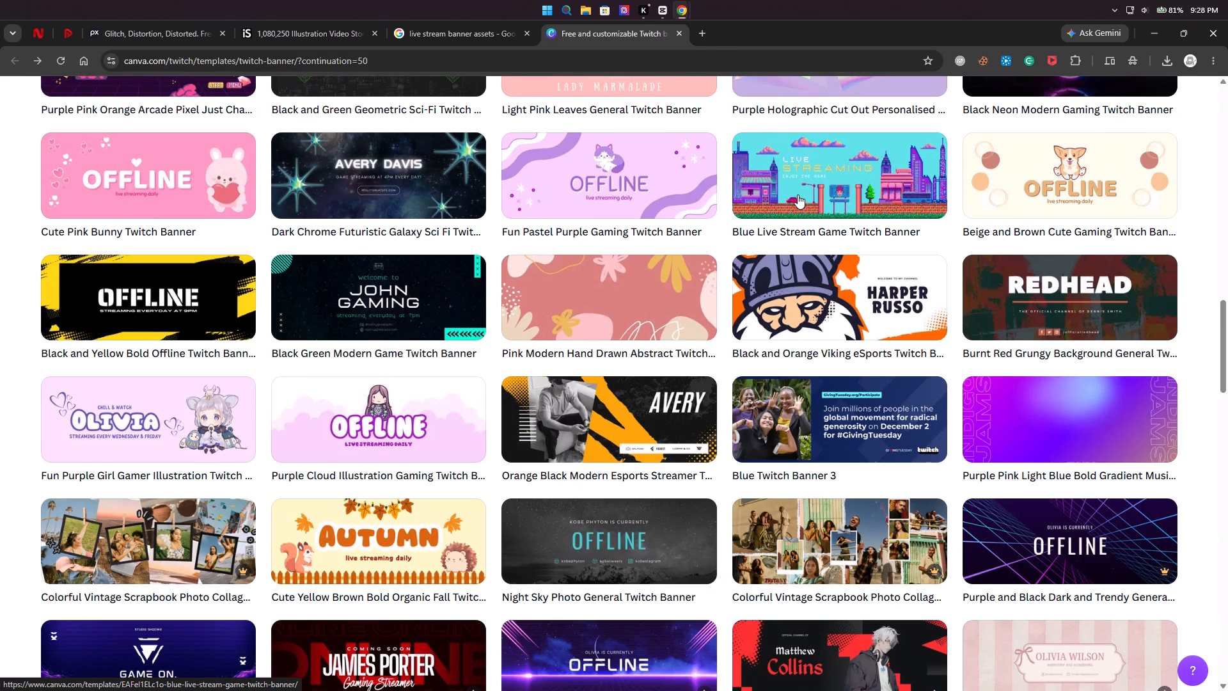
{"action": "scroll", "coordinate": [795, 196], "scroll_direction": "down", "scroll_amount": 3}
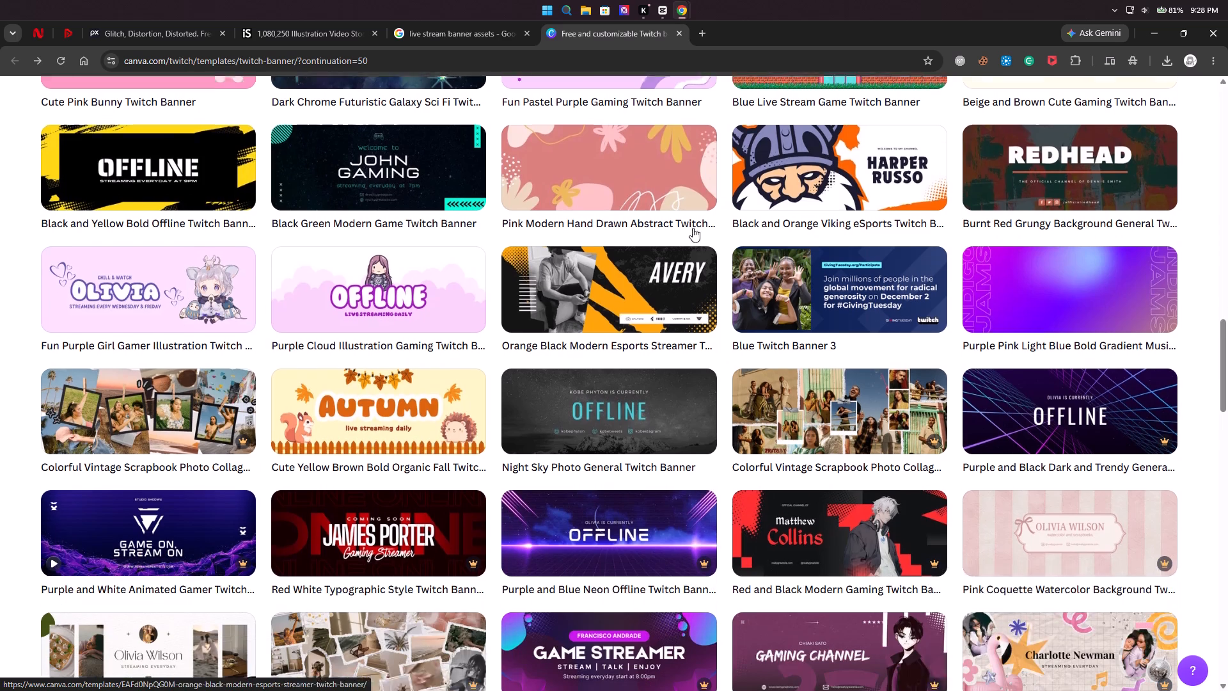
{"action": "scroll", "coordinate": [636, 227], "scroll_direction": "down", "scroll_amount": 3}
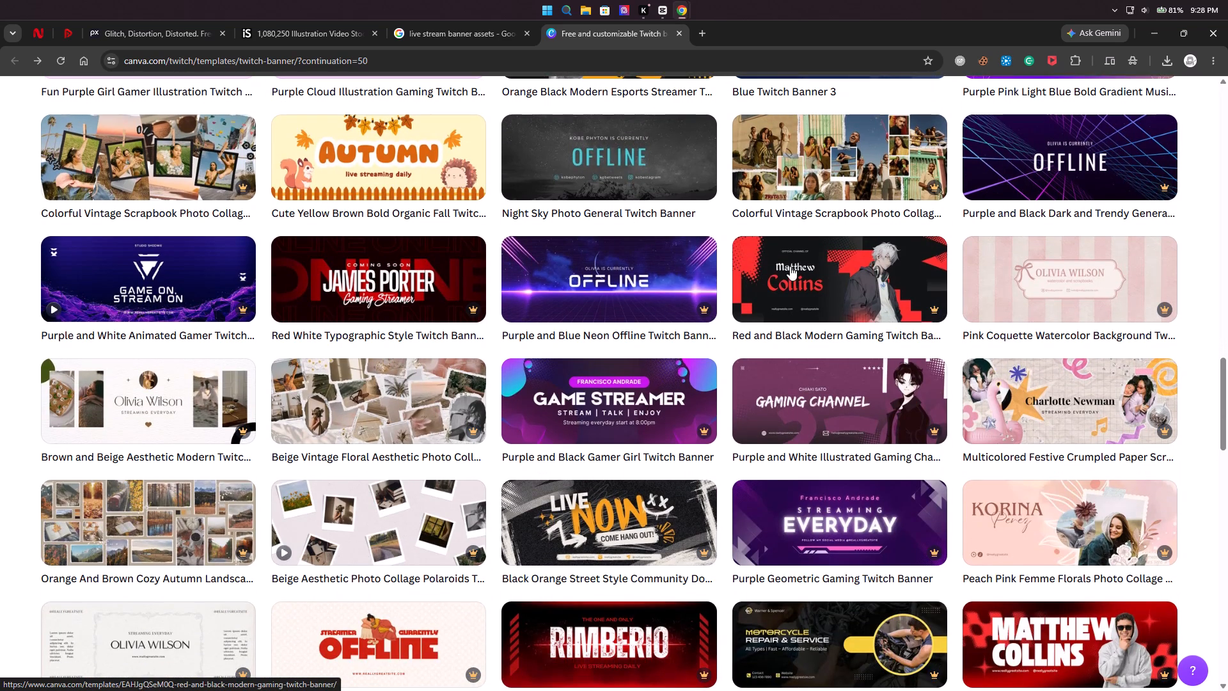
{"action": "left_click", "coordinate": [790, 266]}
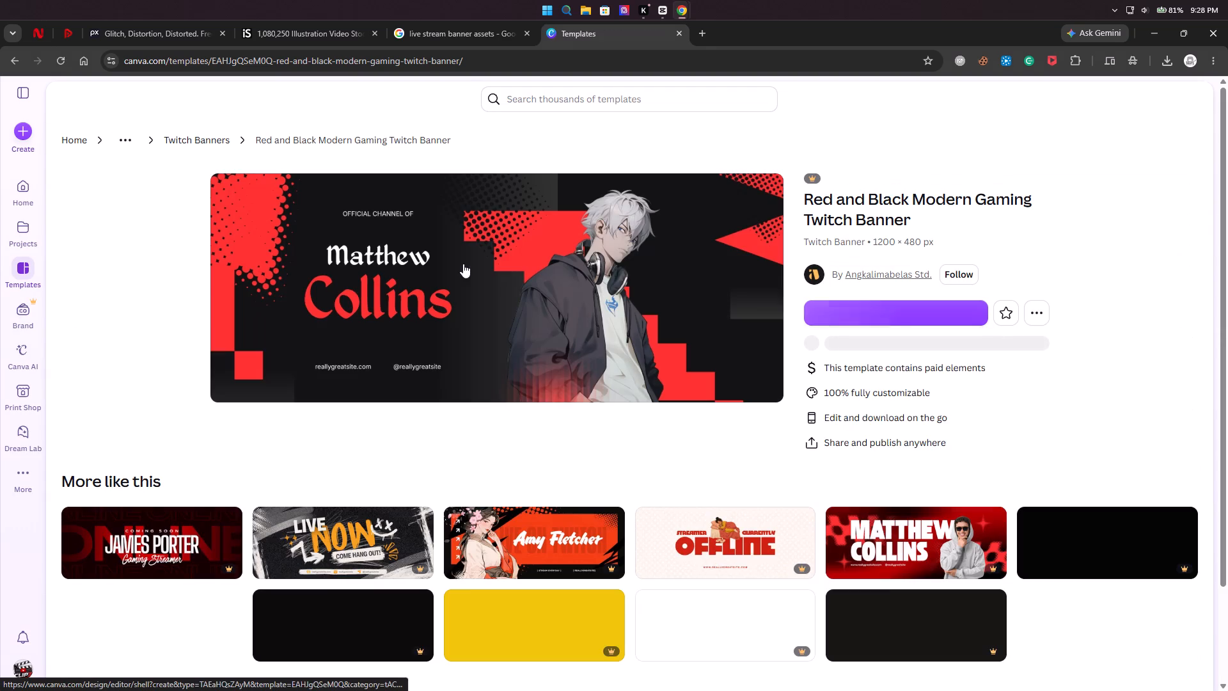
Examine the Red and Black Modern Gaming Twitch Banner and the similar templates suggested on its page.
{"action": "scroll", "coordinate": [463, 264], "scroll_direction": "down", "scroll_amount": 3}
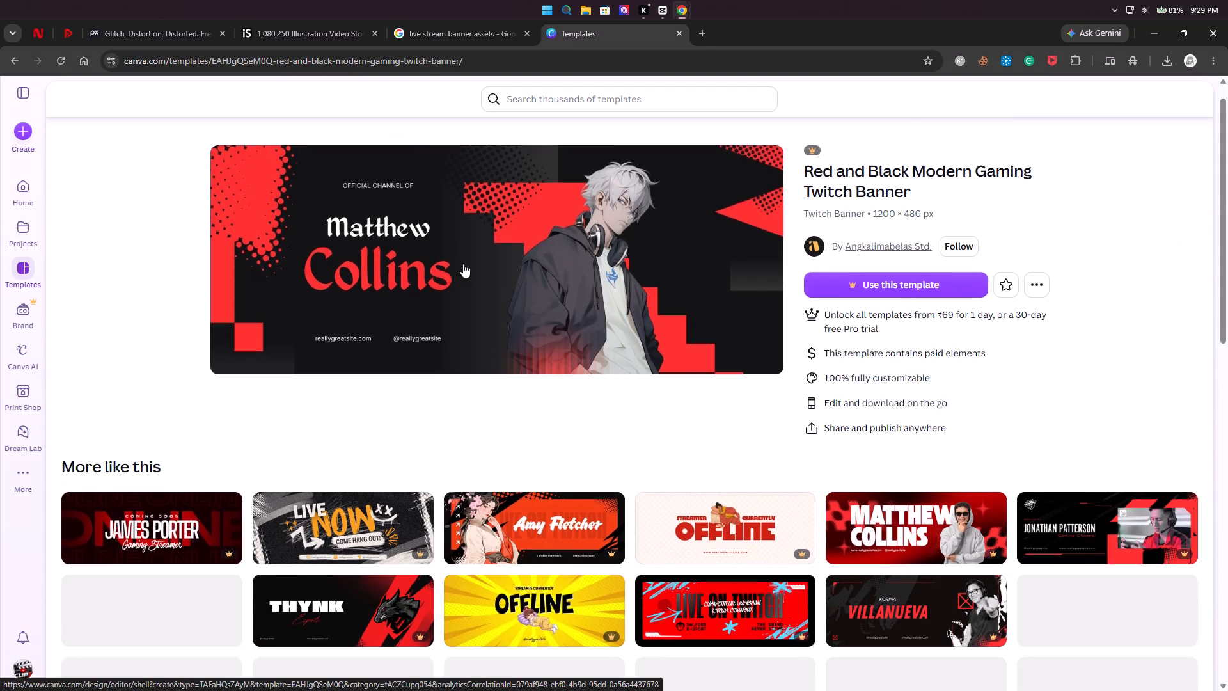
{"action": "scroll", "coordinate": [463, 263], "scroll_direction": "down", "scroll_amount": 1}
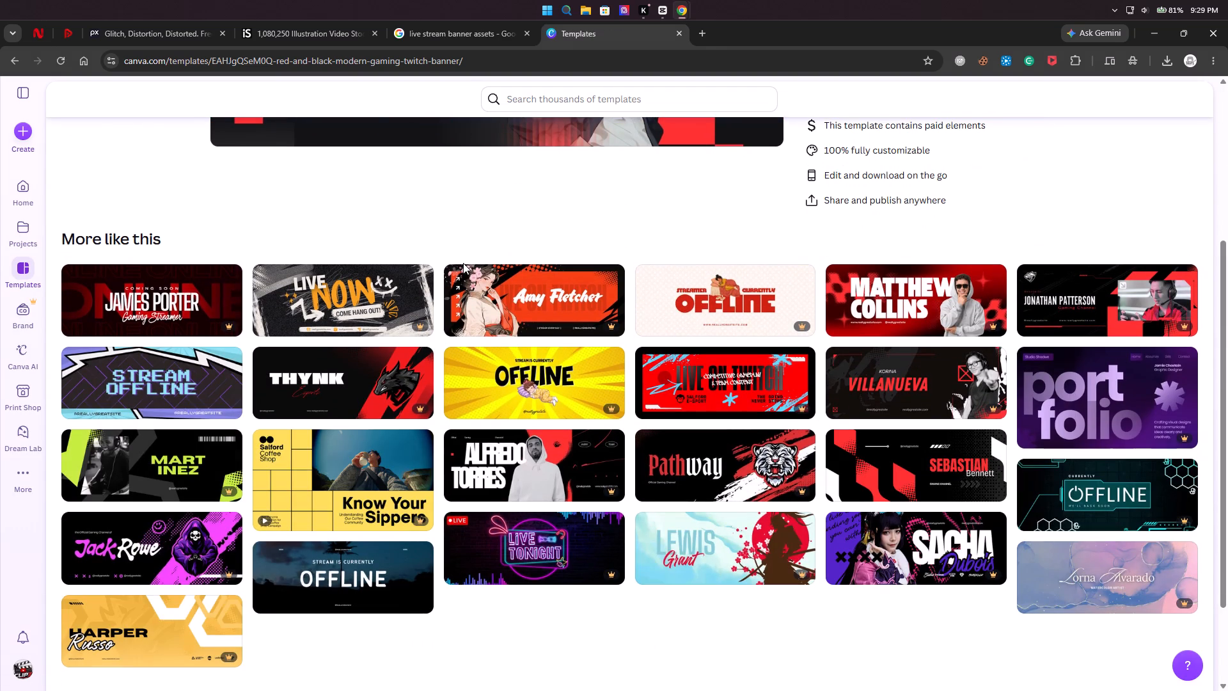
{"action": "scroll", "coordinate": [463, 263], "scroll_direction": "down", "scroll_amount": 2}
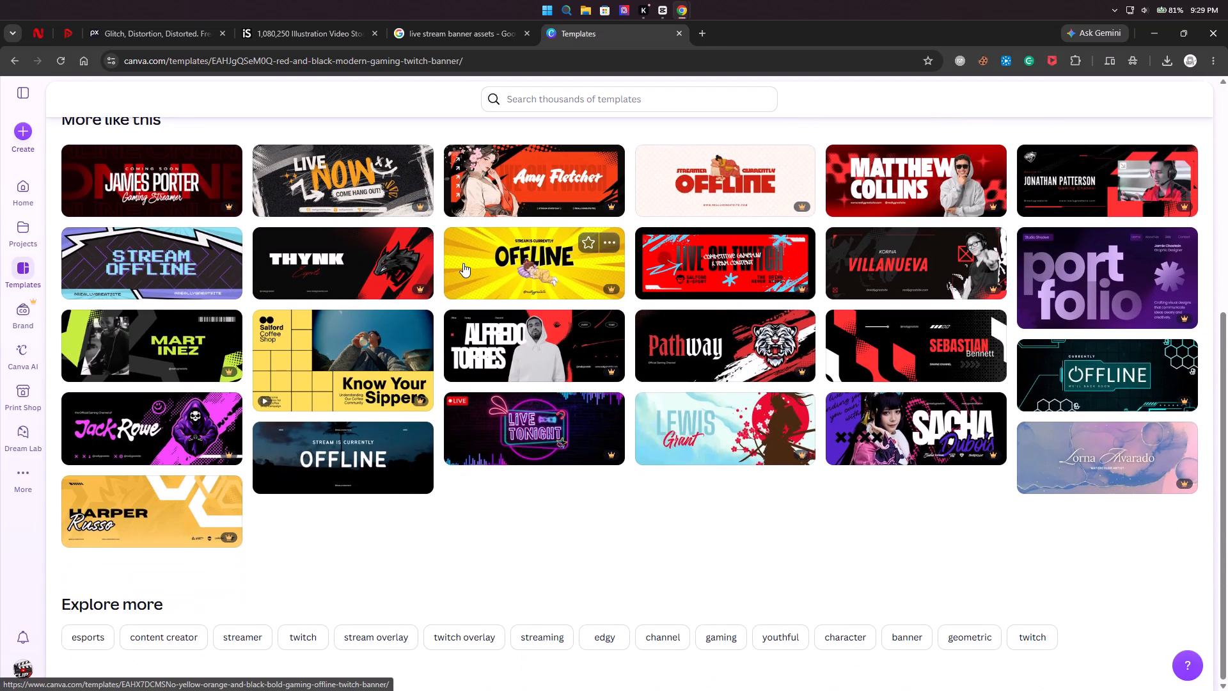
{"action": "scroll", "coordinate": [463, 263], "scroll_direction": "down", "scroll_amount": 3}
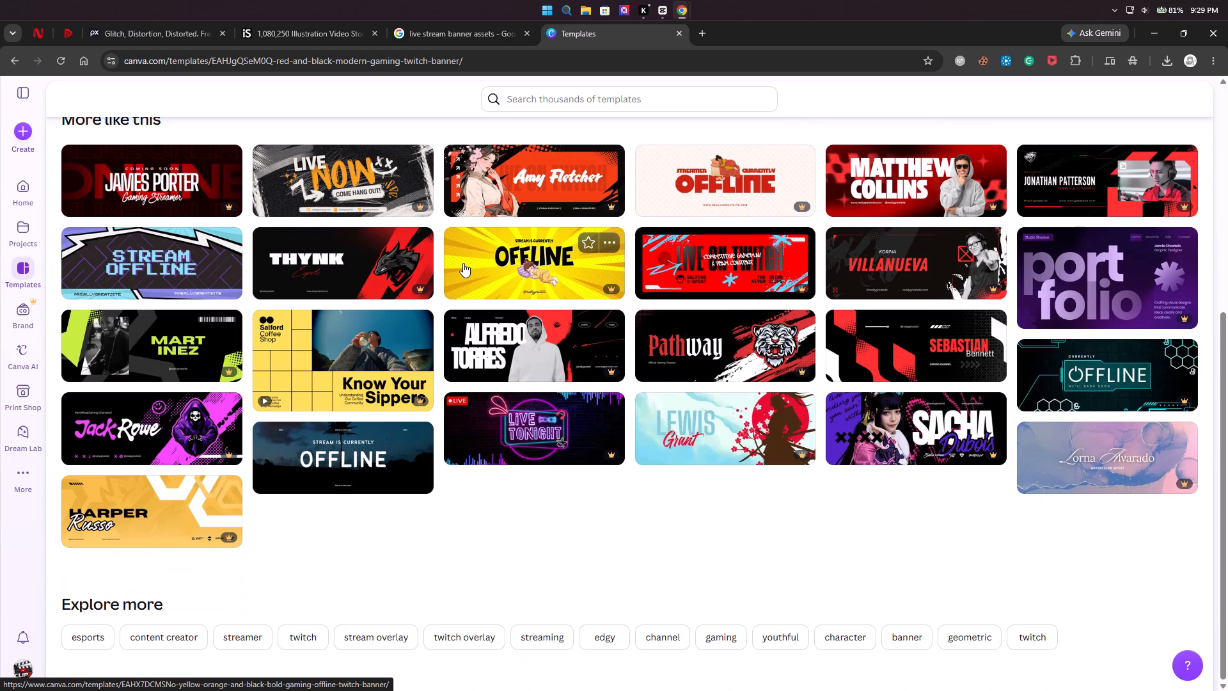
{"action": "scroll", "coordinate": [463, 263], "scroll_direction": "down", "scroll_amount": 2}
{"action": "scroll", "coordinate": [463, 263], "scroll_direction": "up", "scroll_amount": 3}
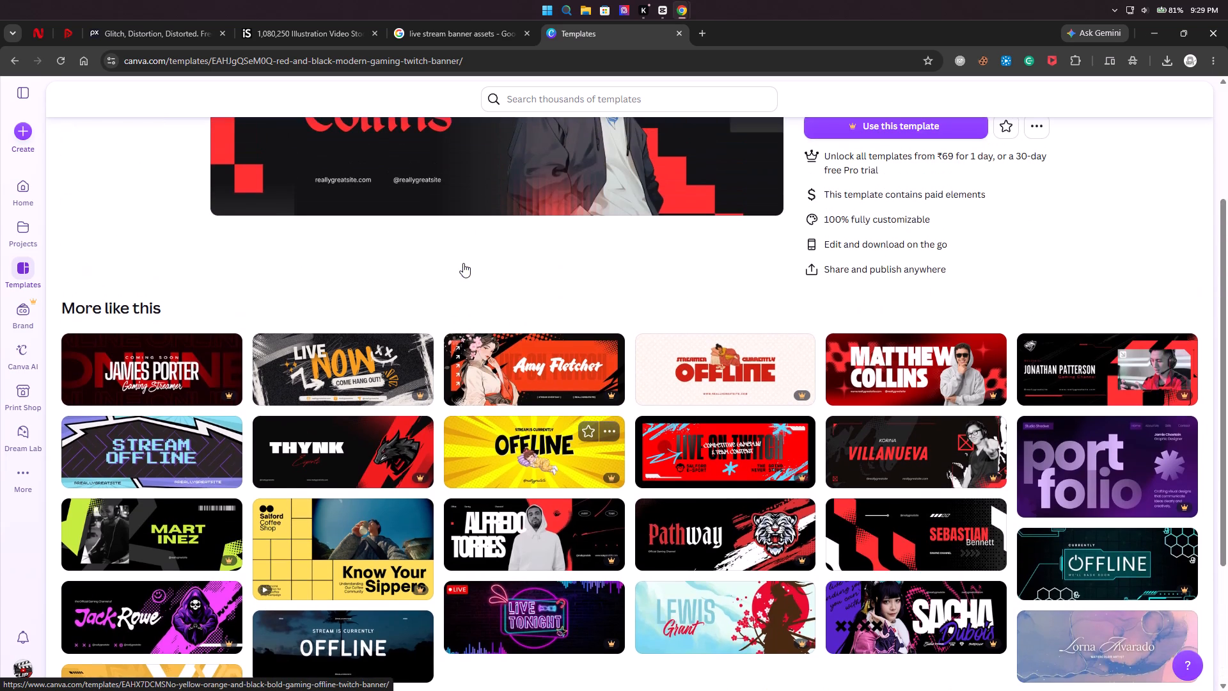
{"action": "scroll", "coordinate": [463, 262], "scroll_direction": "up", "scroll_amount": 4}
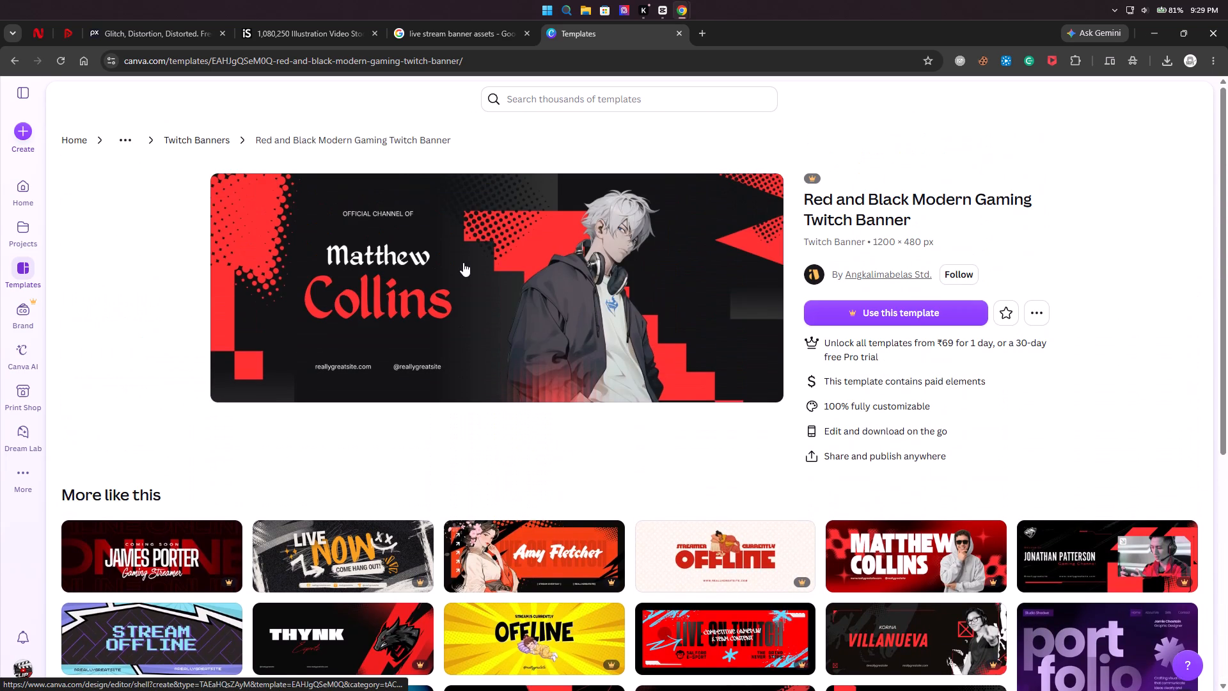
{"action": "scroll", "coordinate": [463, 262], "scroll_direction": "up", "scroll_amount": 2}
{"action": "scroll", "coordinate": [463, 262], "scroll_direction": "down", "scroll_amount": 9}
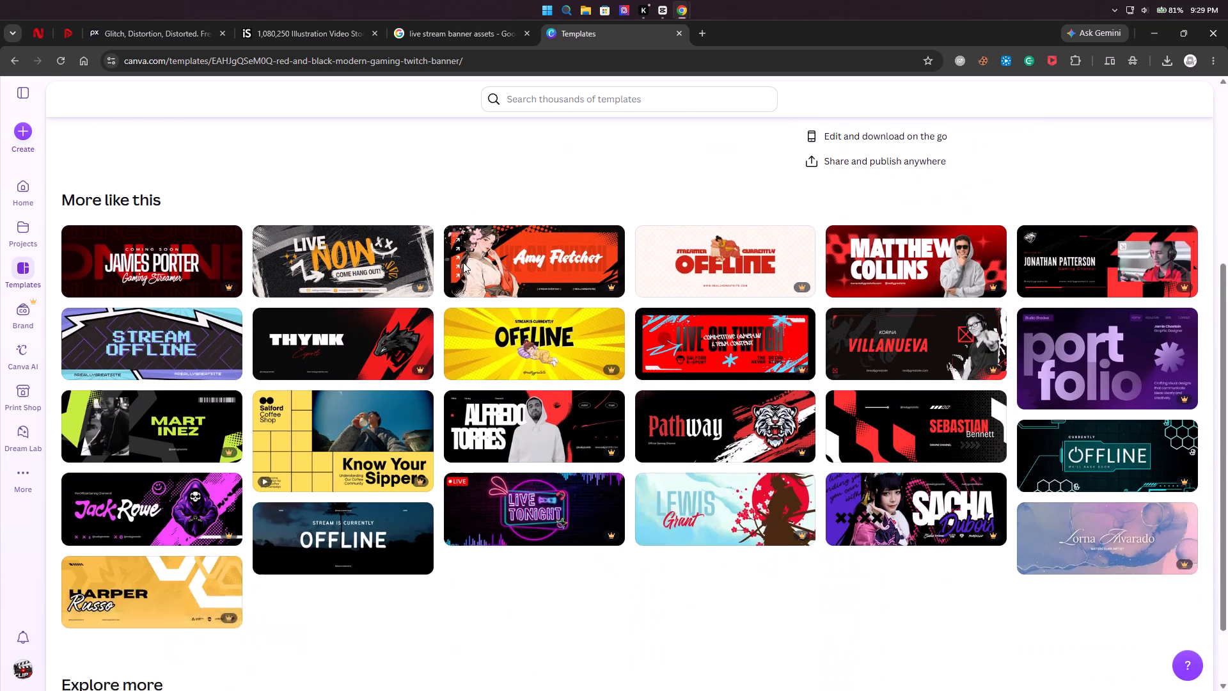
{"action": "scroll", "coordinate": [208, 260], "scroll_direction": "up", "scroll_amount": 5}
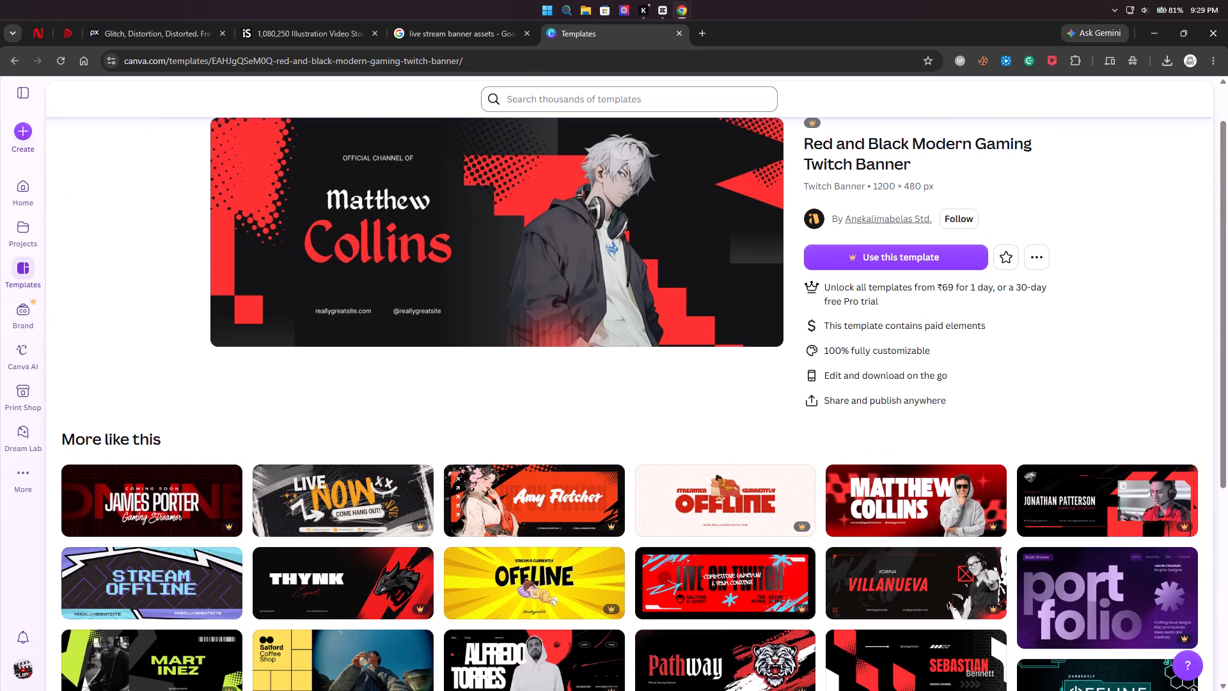
Search the Canva templates for "banner".
{"action": "left_click", "coordinate": [540, 104]}
{"action": "type", "text": "banner"}
{"action": "key", "text": "Return"}
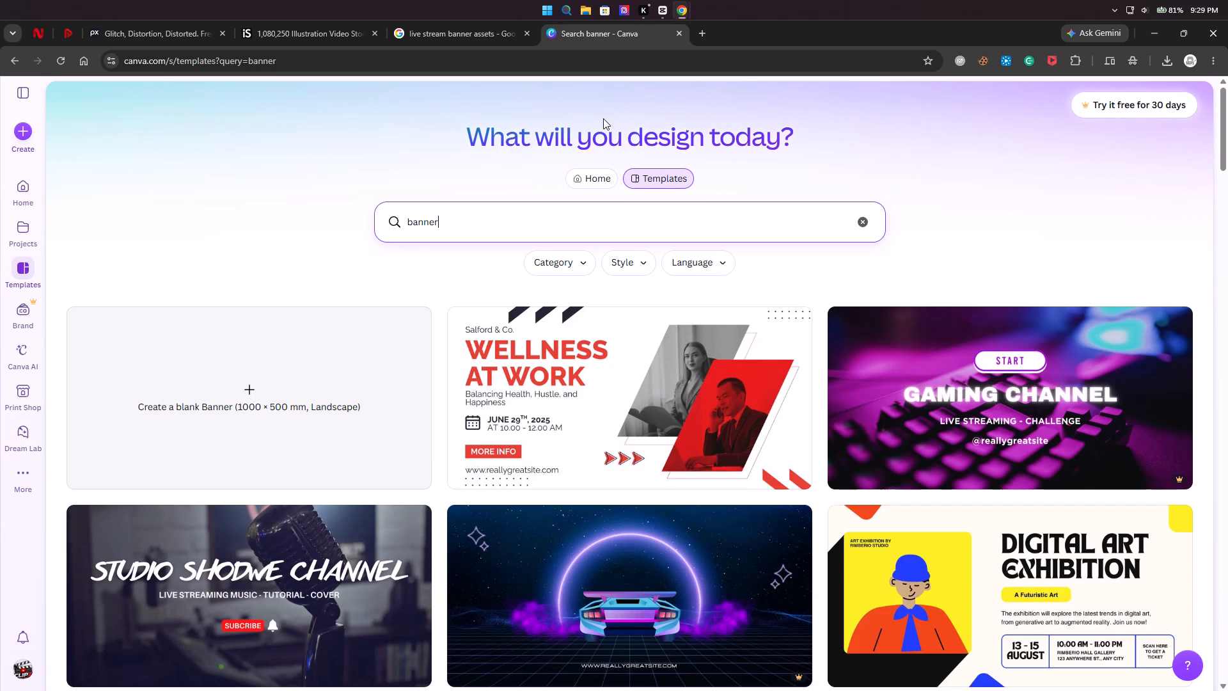
Look through the template results for "banner" for designs that suit a live stream.
{"action": "scroll", "coordinate": [603, 118], "scroll_direction": "down", "scroll_amount": 6}
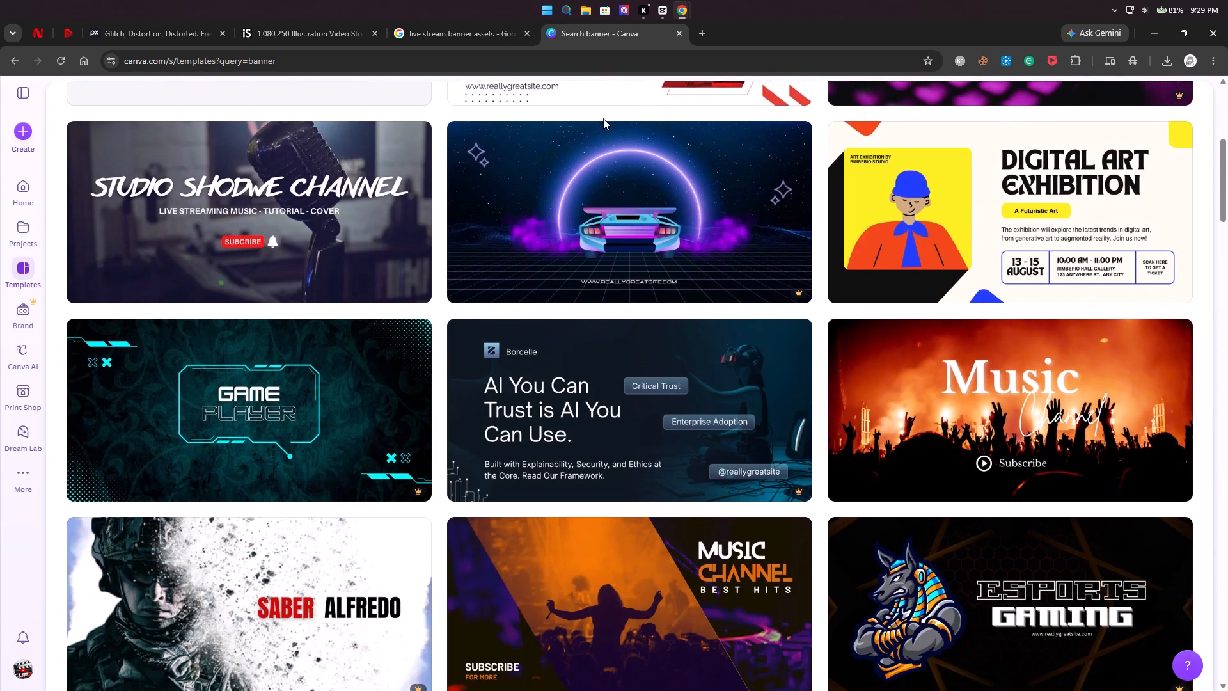
{"action": "scroll", "coordinate": [603, 118], "scroll_direction": "down", "scroll_amount": 12}
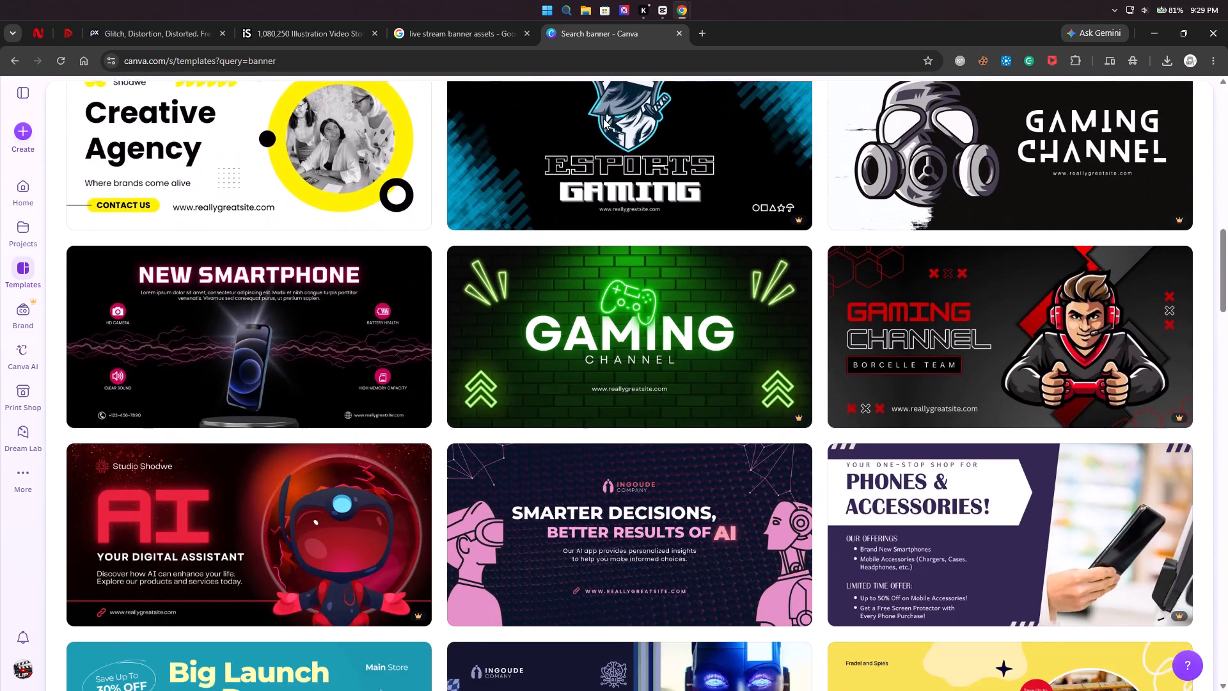
{"action": "scroll", "coordinate": [603, 118], "scroll_direction": "down", "scroll_amount": 9}
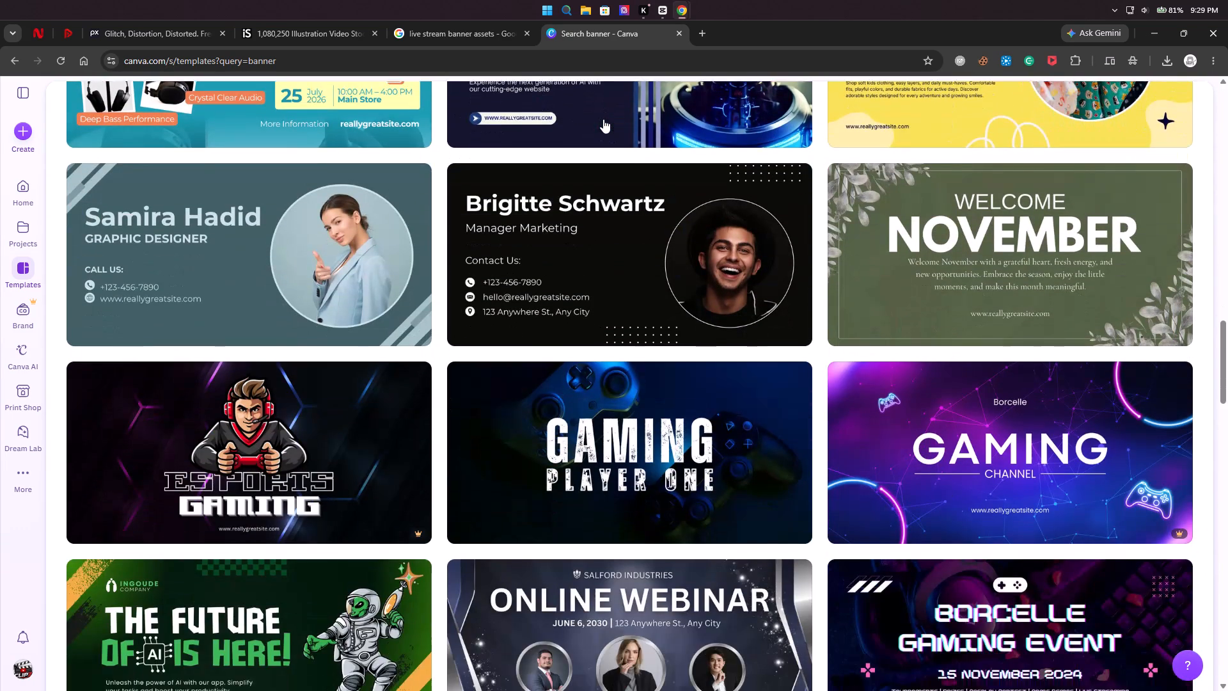
{"action": "scroll", "coordinate": [603, 119], "scroll_direction": "down", "scroll_amount": 5}
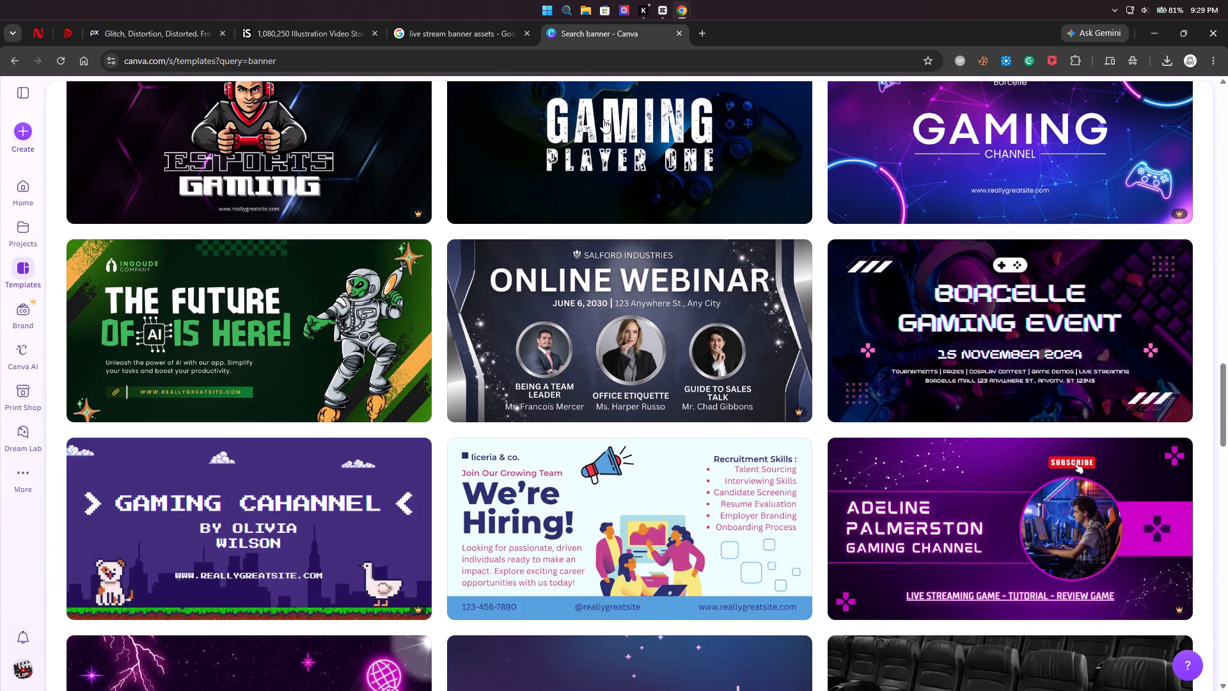
{"action": "scroll", "coordinate": [603, 119], "scroll_direction": "up", "scroll_amount": 1}
{"action": "scroll", "coordinate": [603, 119], "scroll_direction": "down", "scroll_amount": 4}
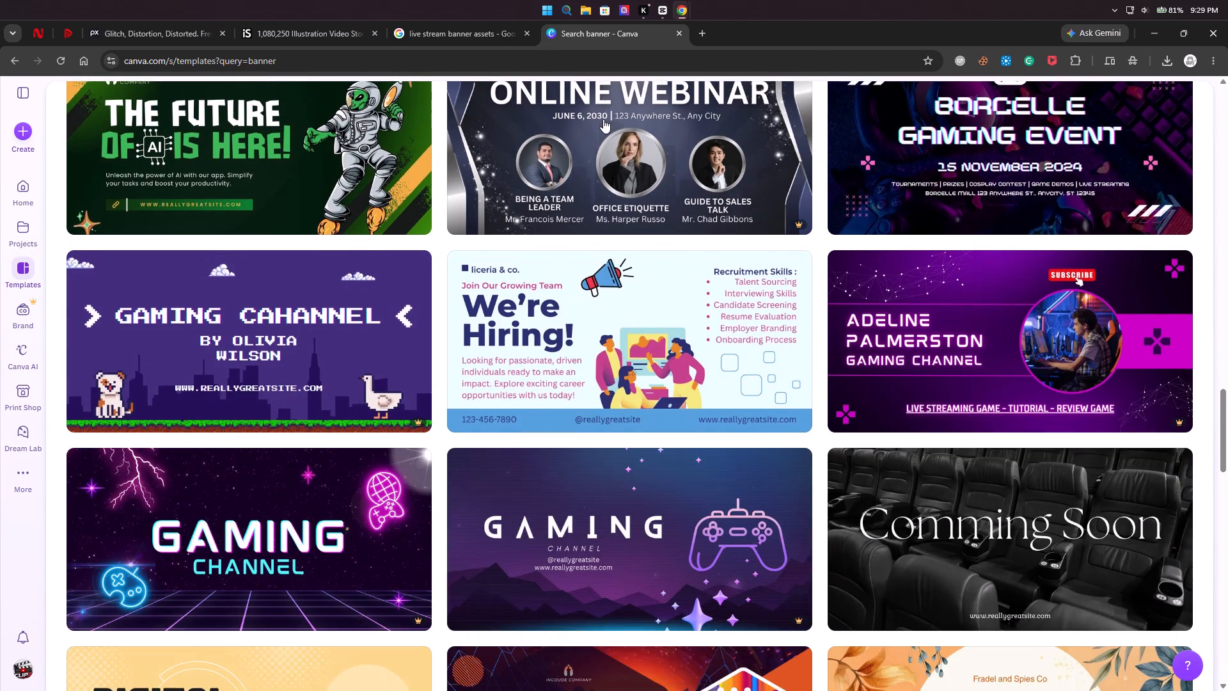
{"action": "scroll", "coordinate": [603, 119], "scroll_direction": "down", "scroll_amount": 19}
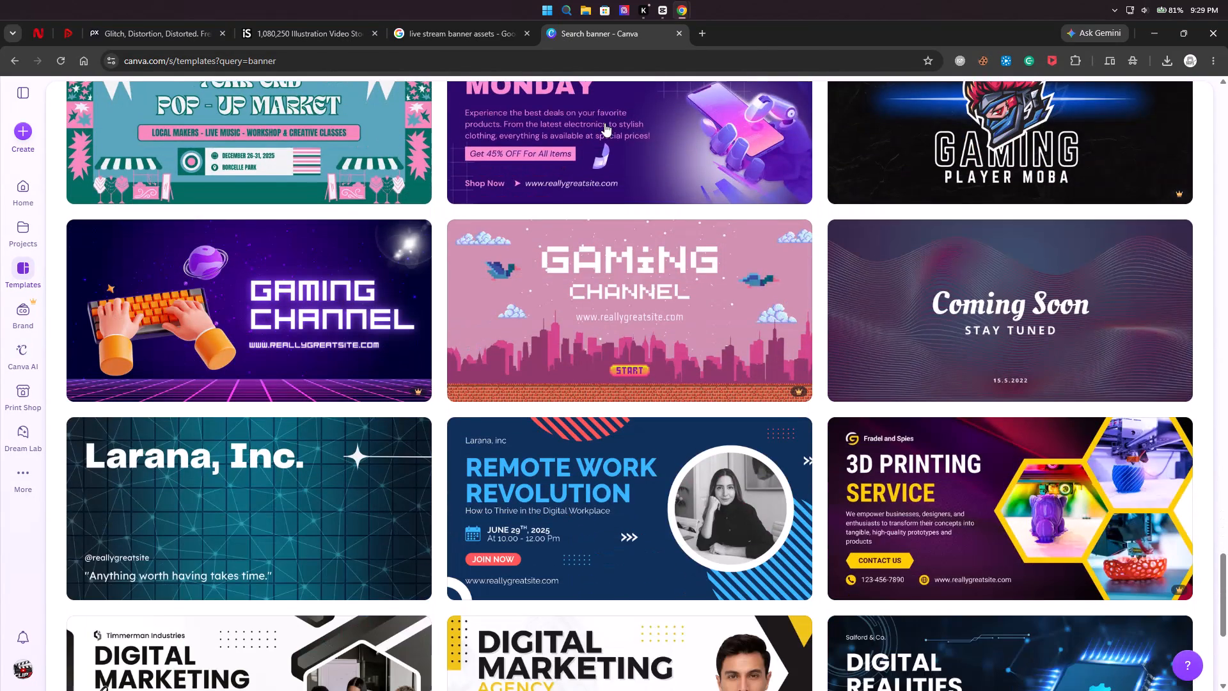
{"action": "scroll", "coordinate": [604, 123], "scroll_direction": "down", "scroll_amount": 6}
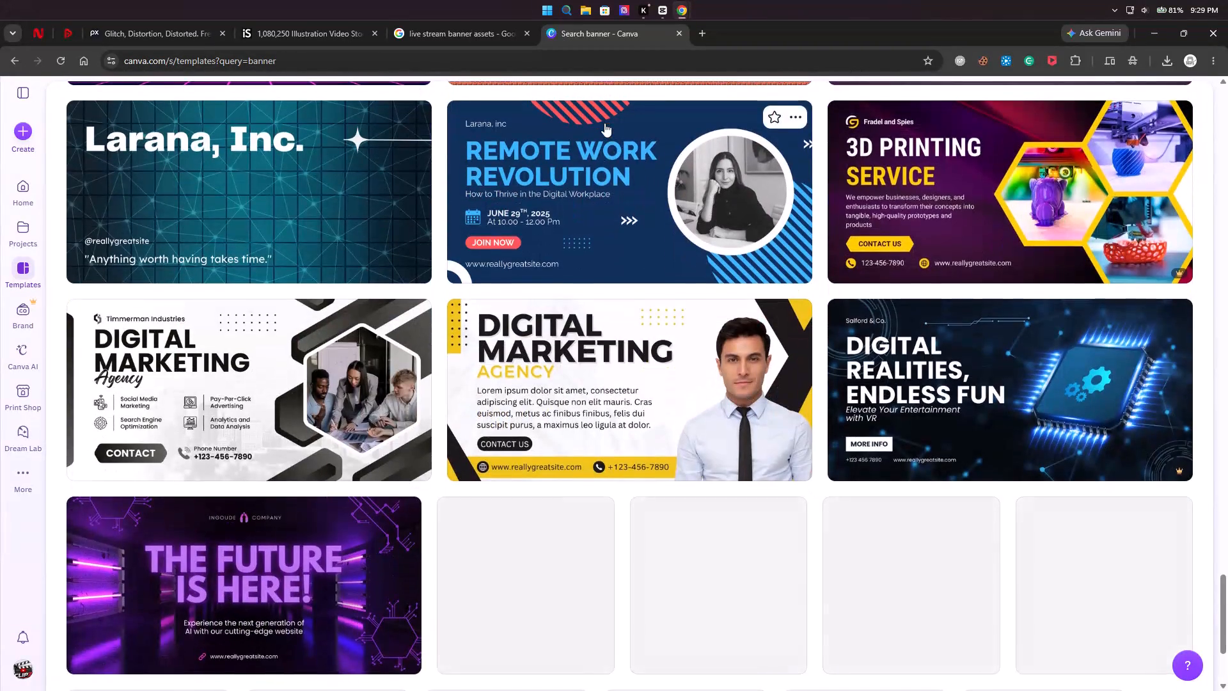
{"action": "scroll", "coordinate": [604, 123], "scroll_direction": "down", "scroll_amount": 16}
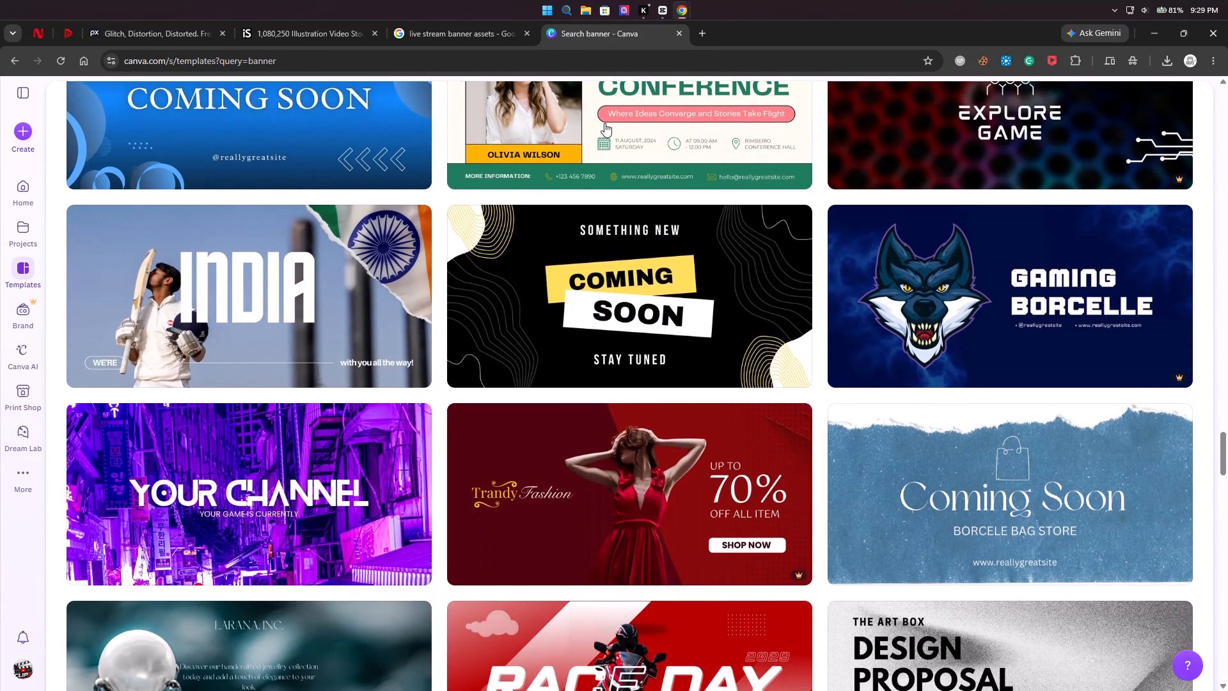
{"action": "scroll", "coordinate": [604, 123], "scroll_direction": "down", "scroll_amount": 8}
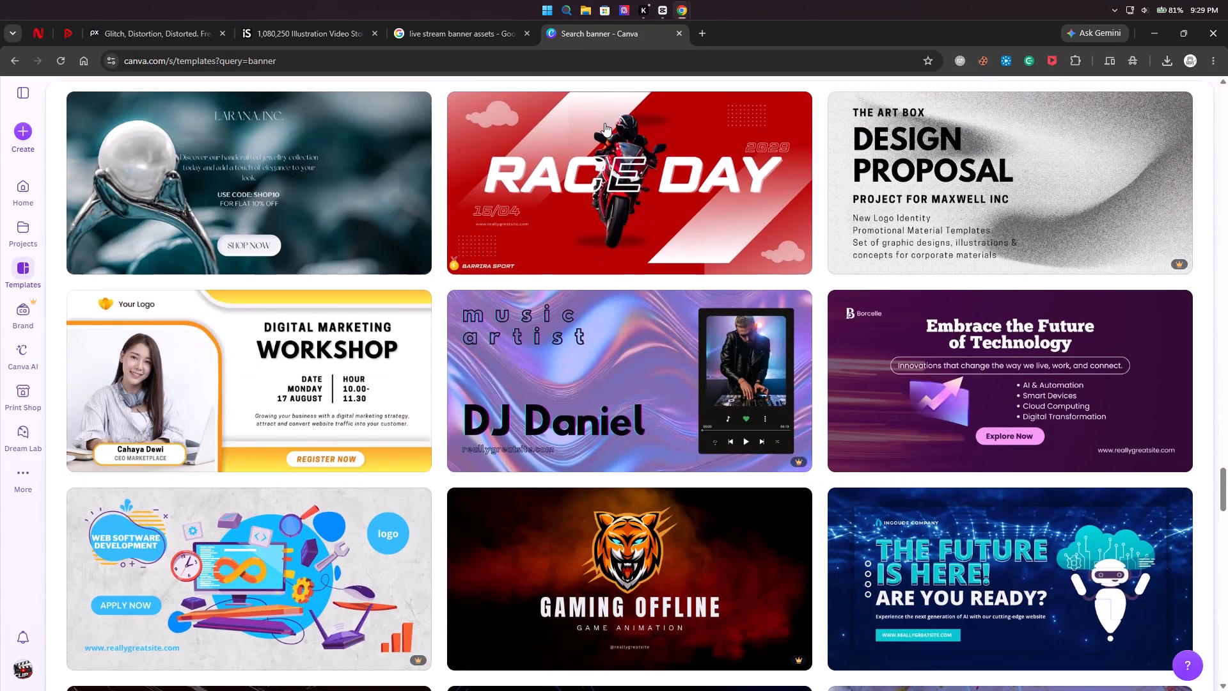
{"action": "scroll", "coordinate": [604, 123], "scroll_direction": "down", "scroll_amount": 8}
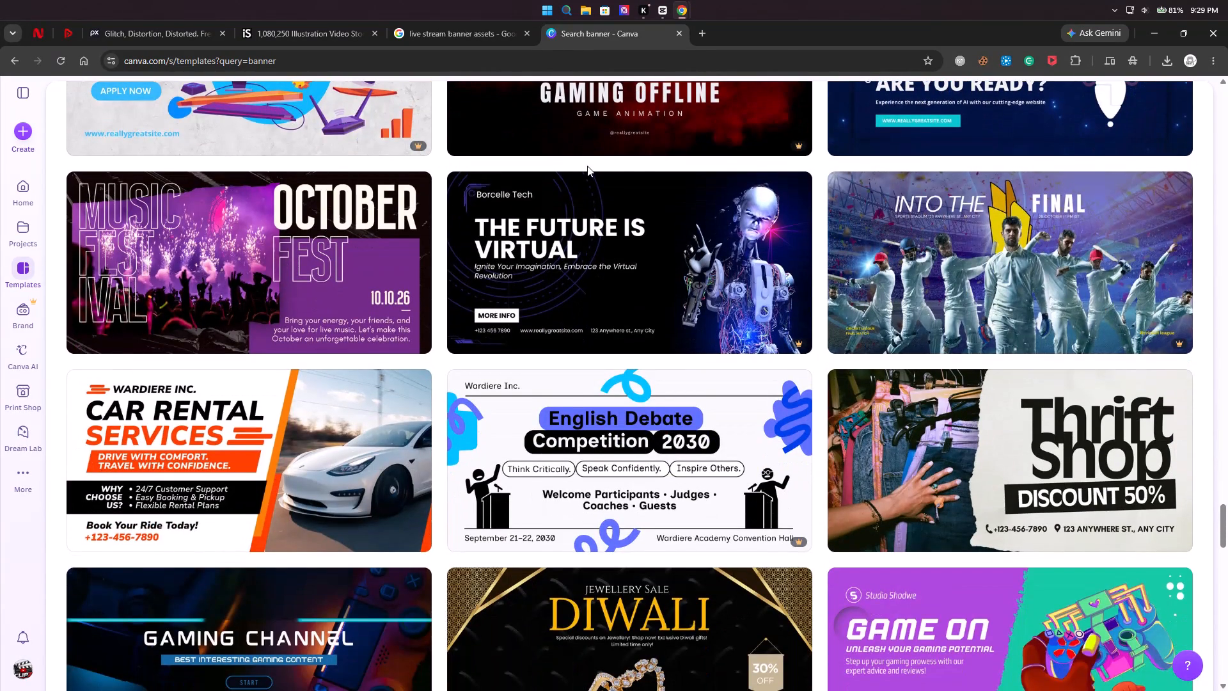
{"action": "scroll", "coordinate": [526, 257], "scroll_direction": "down", "scroll_amount": 5}
{"action": "scroll", "coordinate": [589, 326], "scroll_direction": "down", "scroll_amount": 1}
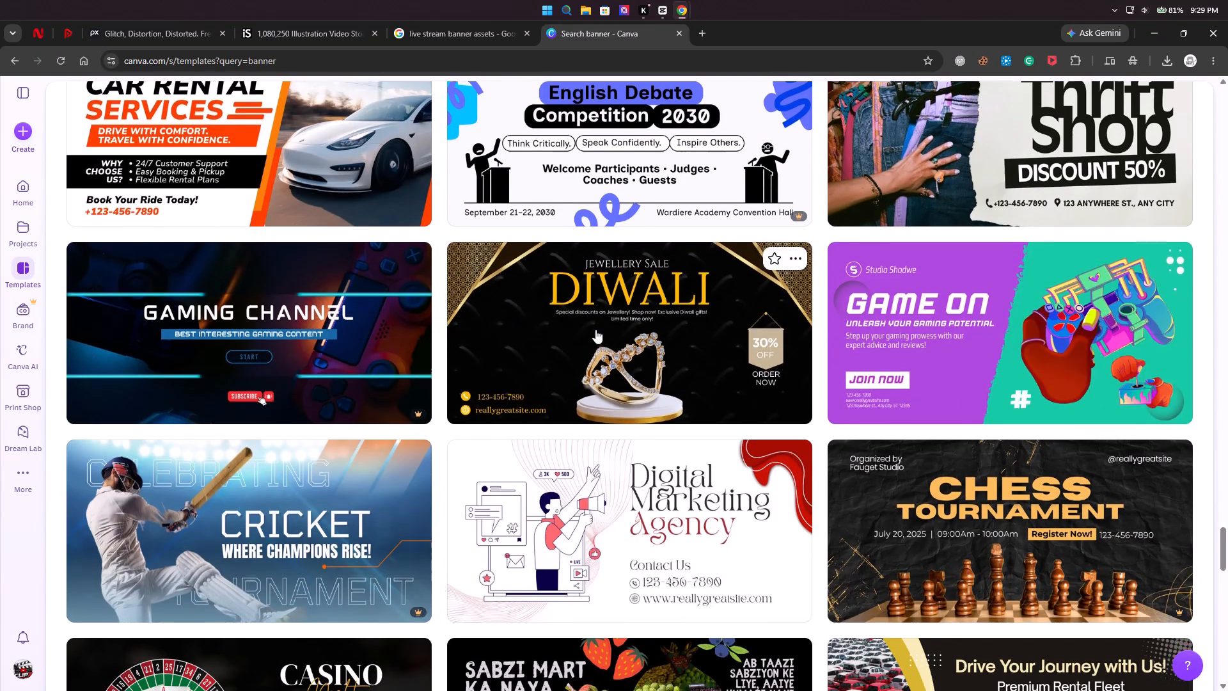
{"action": "scroll", "coordinate": [595, 330], "scroll_direction": "down", "scroll_amount": 16}
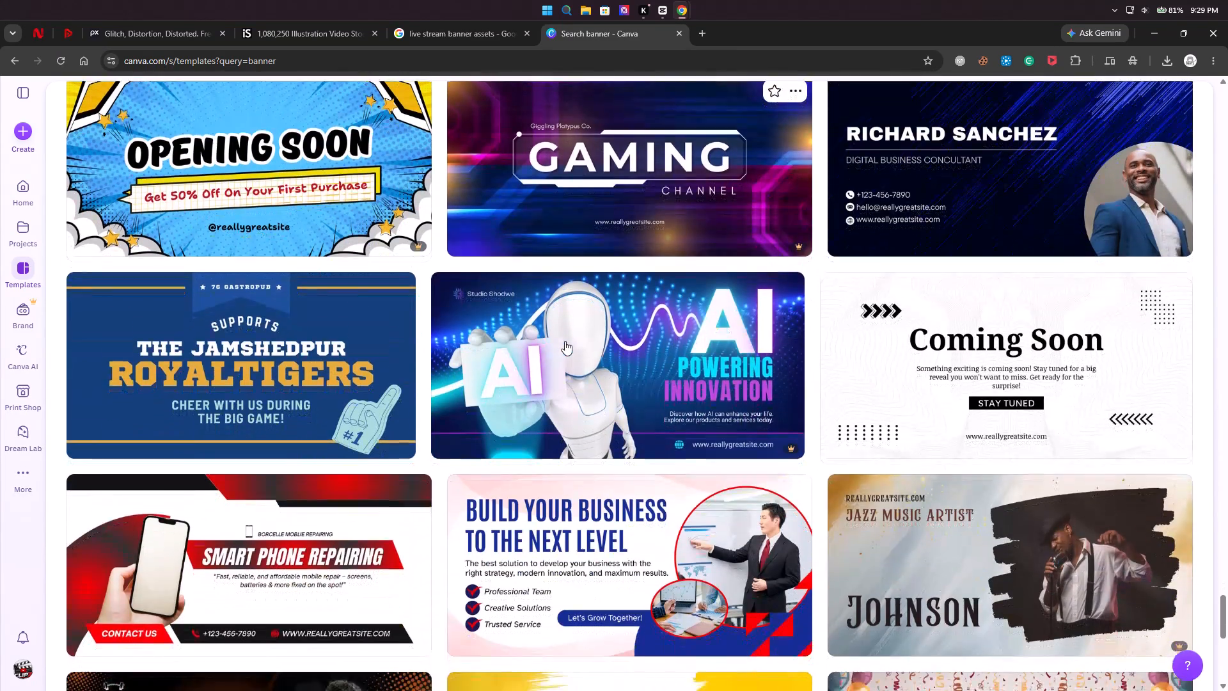
{"action": "scroll", "coordinate": [565, 341], "scroll_direction": "down", "scroll_amount": 3}
{"action": "scroll", "coordinate": [565, 340], "scroll_direction": "up", "scroll_amount": 3}
{"action": "scroll", "coordinate": [632, 209], "scroll_direction": "up", "scroll_amount": 3}
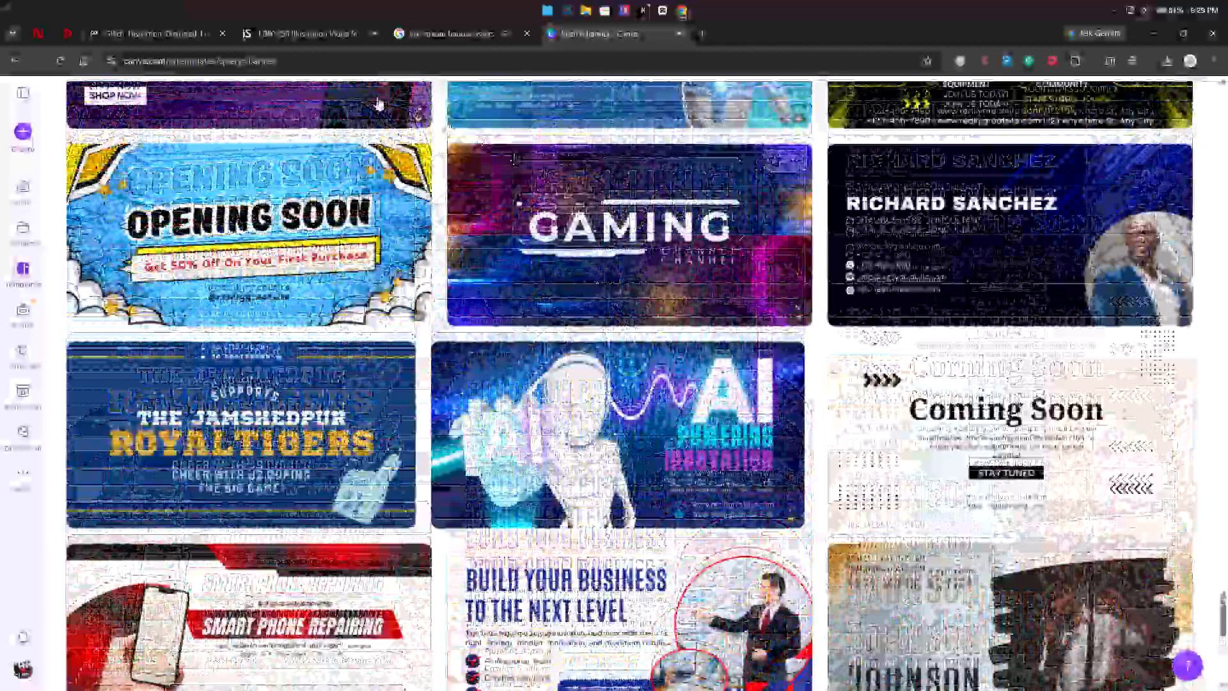
{"action": "scroll", "coordinate": [374, 106], "scroll_direction": "up", "scroll_amount": 5}
{"action": "scroll", "coordinate": [469, 184], "scroll_direction": "up", "scroll_amount": 20}
{"action": "scroll", "coordinate": [469, 184], "scroll_direction": "up", "scroll_amount": 9}
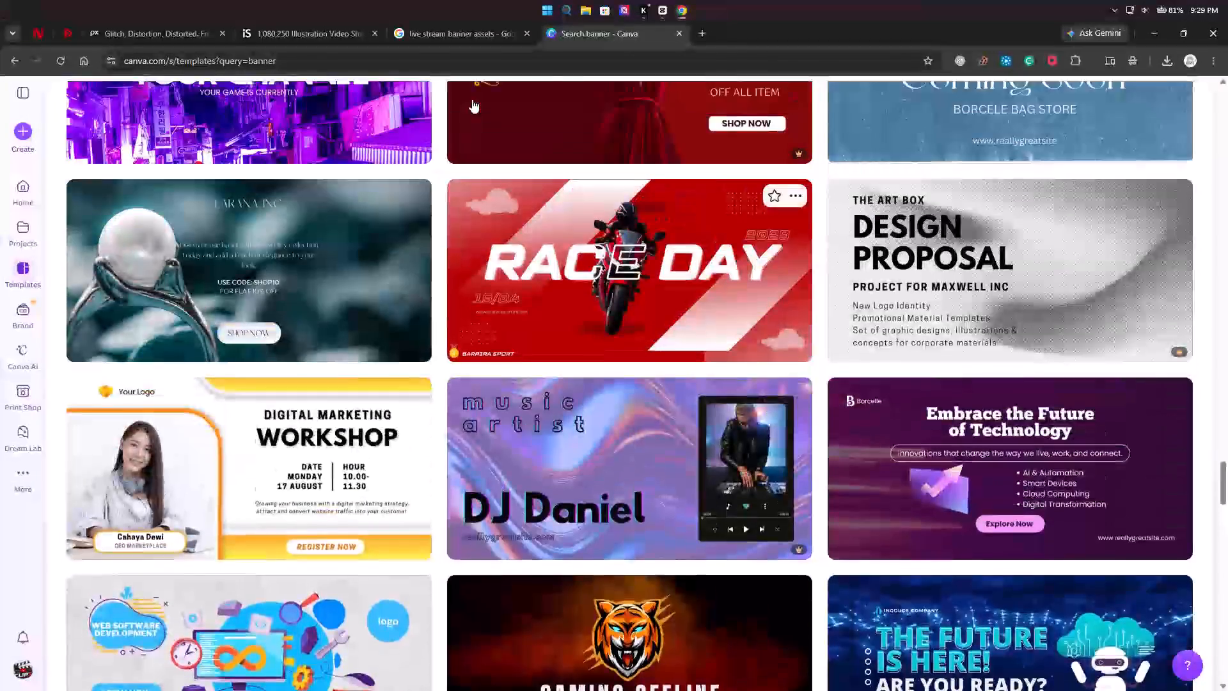
{"action": "scroll", "coordinate": [472, 99], "scroll_direction": "up", "scroll_amount": 16}
{"action": "scroll", "coordinate": [474, 99], "scroll_direction": "up", "scroll_amount": 7}
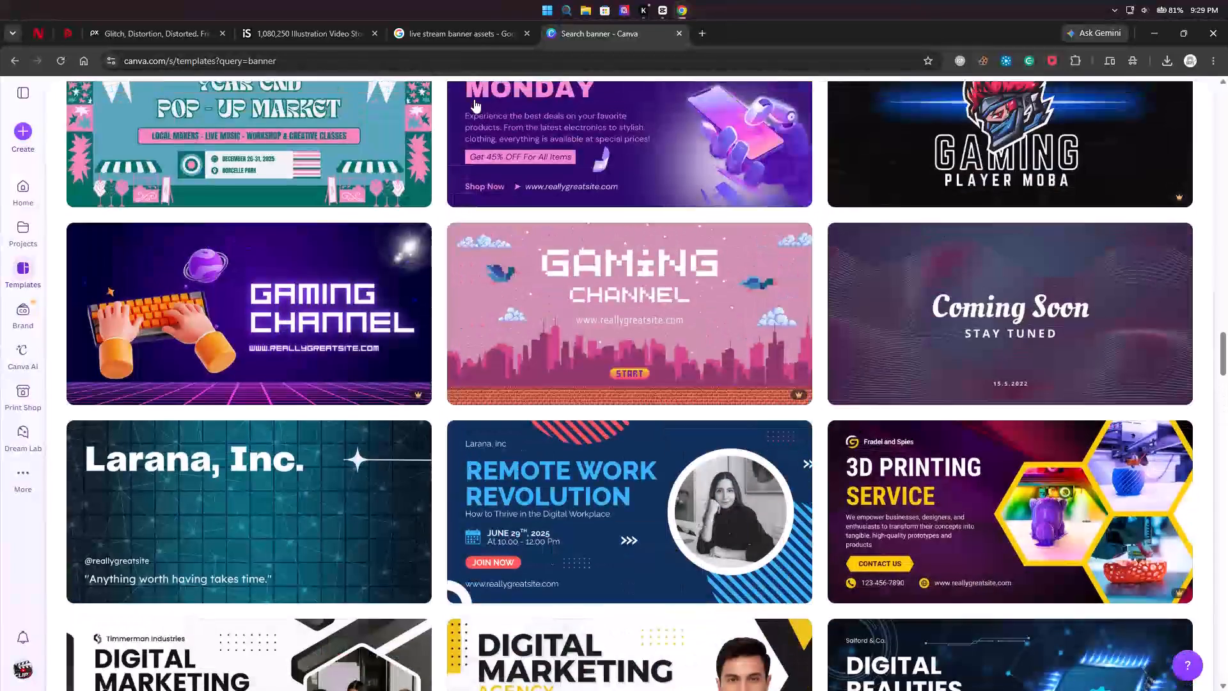
{"action": "scroll", "coordinate": [474, 99], "scroll_direction": "up", "scroll_amount": 10}
{"action": "scroll", "coordinate": [475, 99], "scroll_direction": "up", "scroll_amount": 15}
{"action": "scroll", "coordinate": [475, 99], "scroll_direction": "up", "scroll_amount": 16}
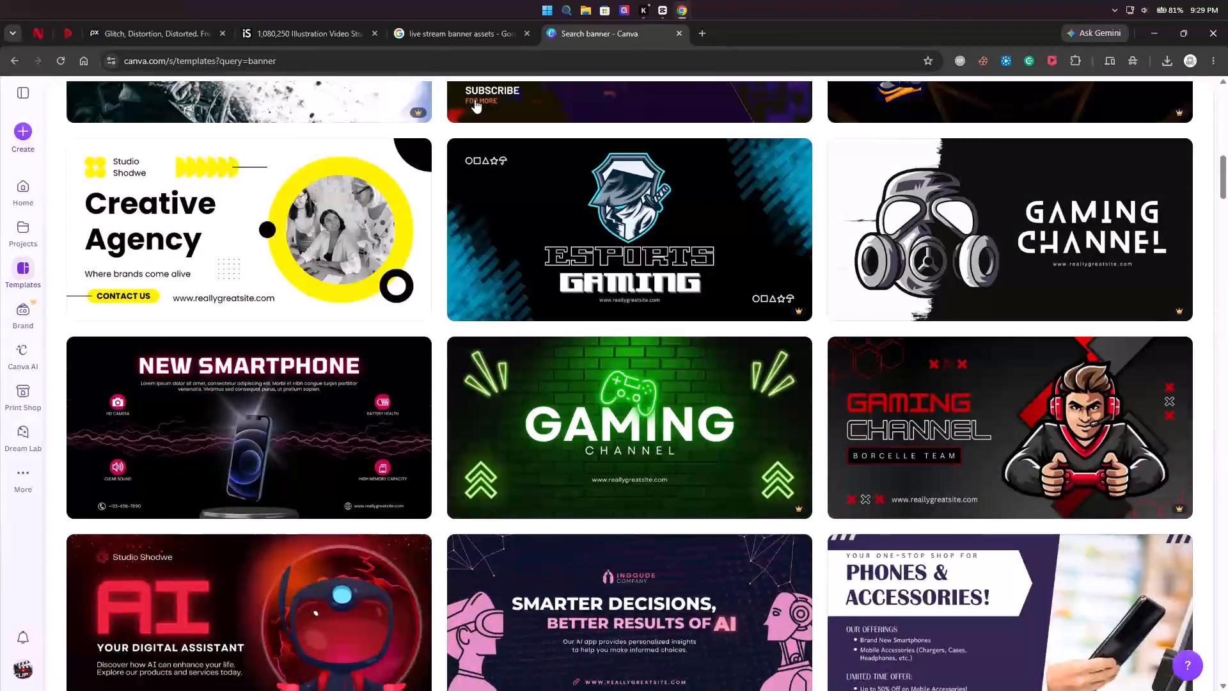
{"action": "scroll", "coordinate": [475, 95], "scroll_direction": "up", "scroll_amount": 18}
{"action": "scroll", "coordinate": [469, 143], "scroll_direction": "up", "scroll_amount": 3}
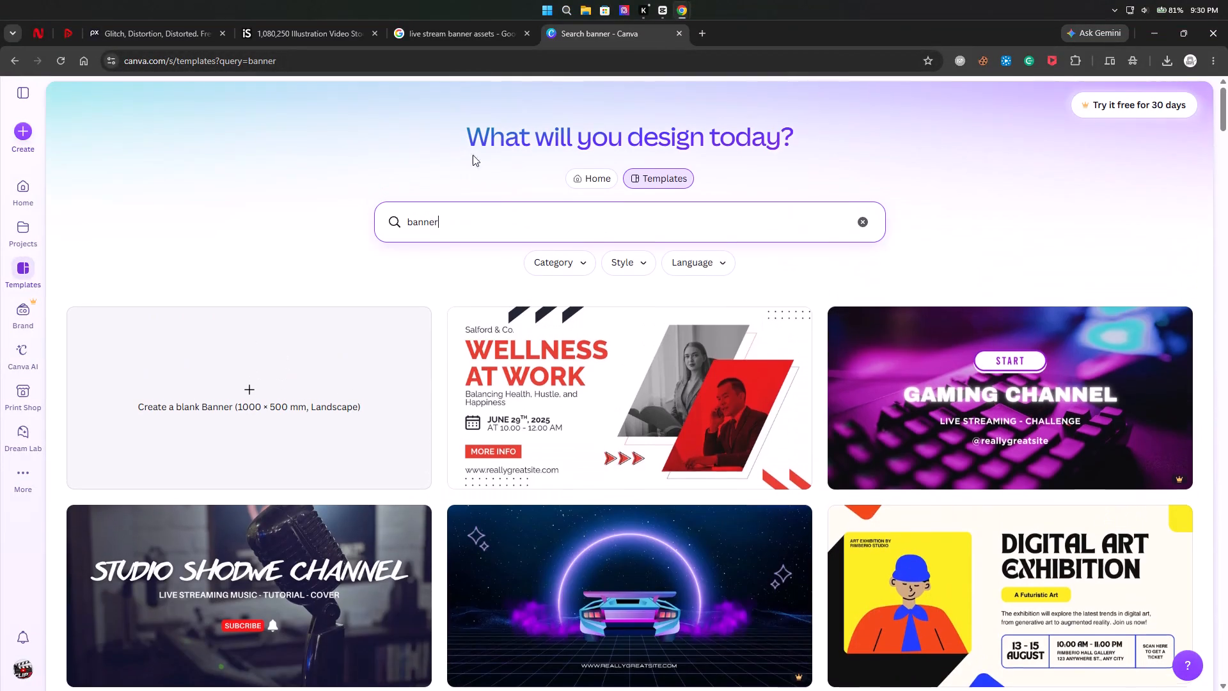
{"action": "scroll", "coordinate": [473, 155], "scroll_direction": "up", "scroll_amount": 1}
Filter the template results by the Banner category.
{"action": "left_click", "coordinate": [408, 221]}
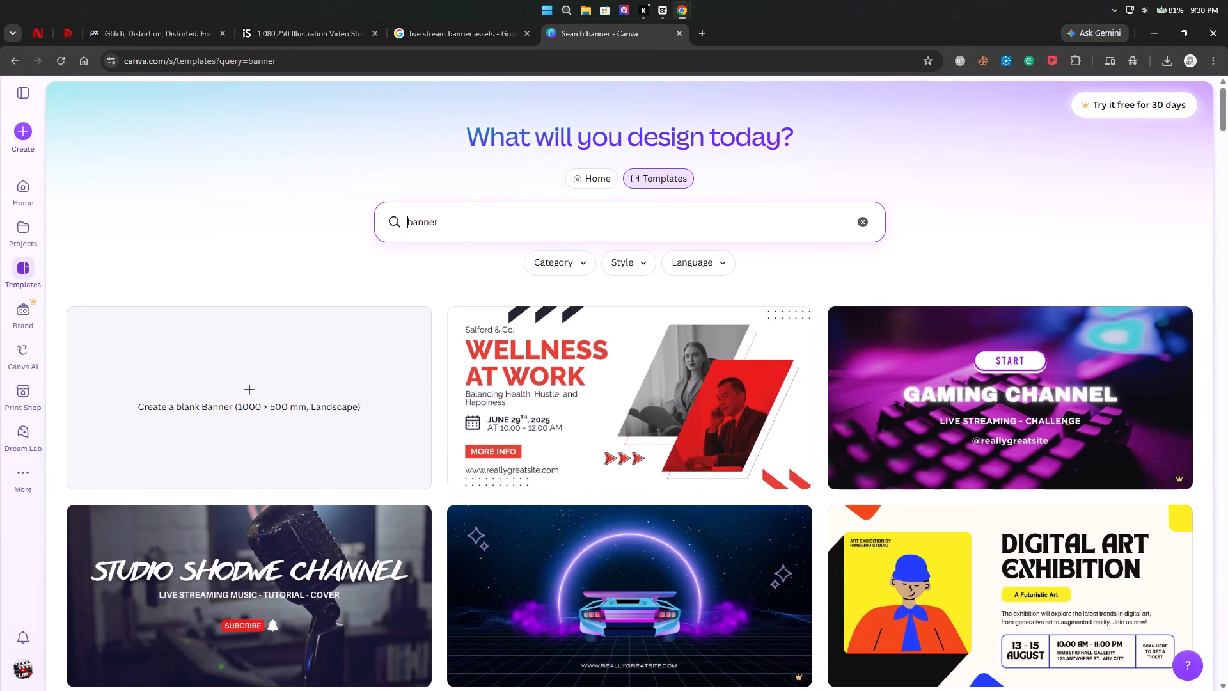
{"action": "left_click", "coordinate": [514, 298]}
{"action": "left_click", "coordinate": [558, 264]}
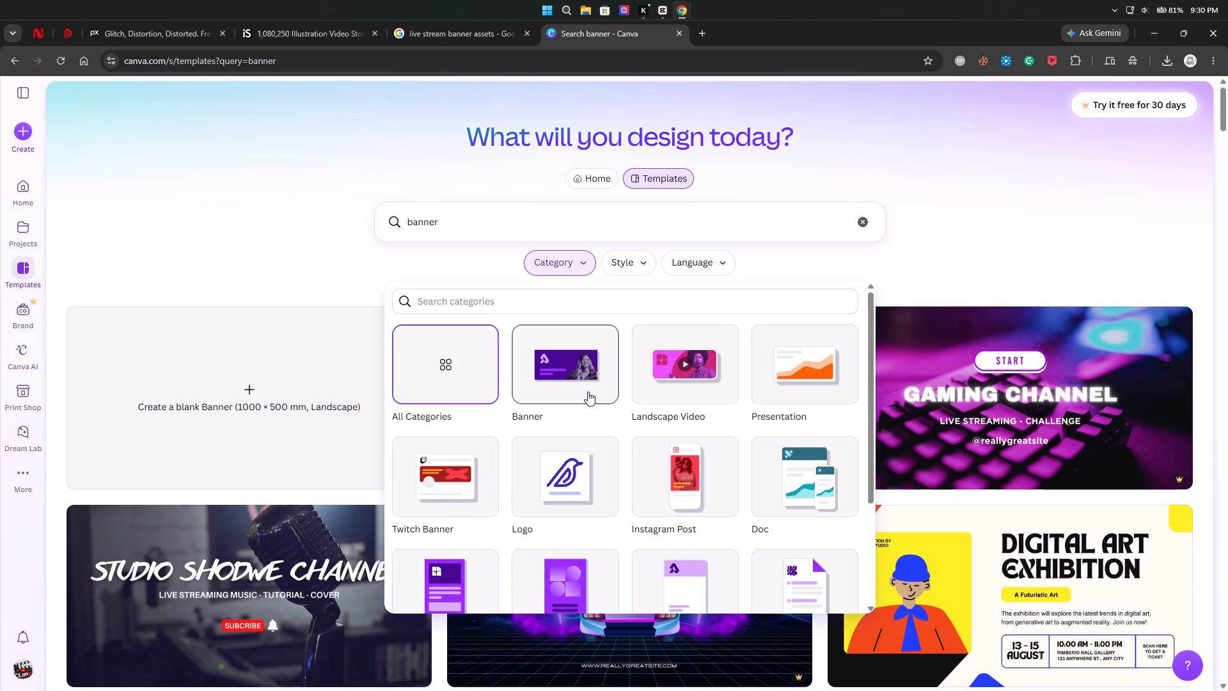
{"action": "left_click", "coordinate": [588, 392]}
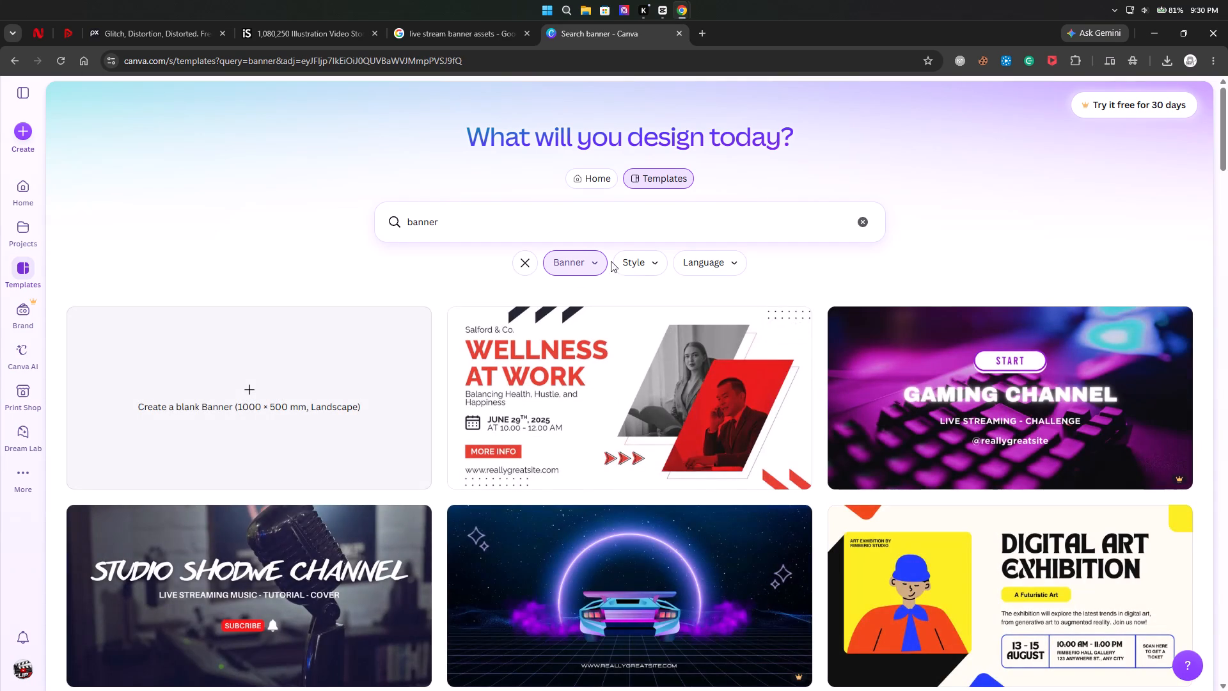
Filter the template results to the Twitch Banner category and the Modern style.
{"action": "left_click", "coordinate": [602, 262]}
{"action": "scroll", "coordinate": [636, 443], "scroll_direction": "down", "scroll_amount": 1}
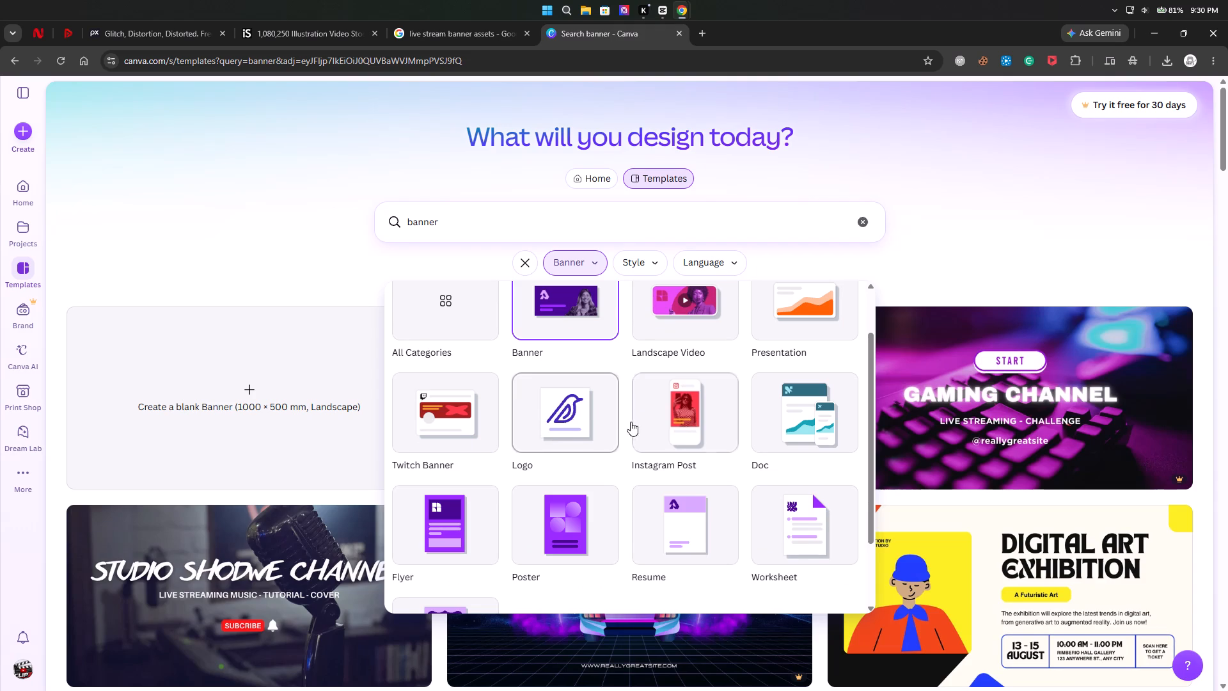
{"action": "left_click", "coordinate": [456, 434]}
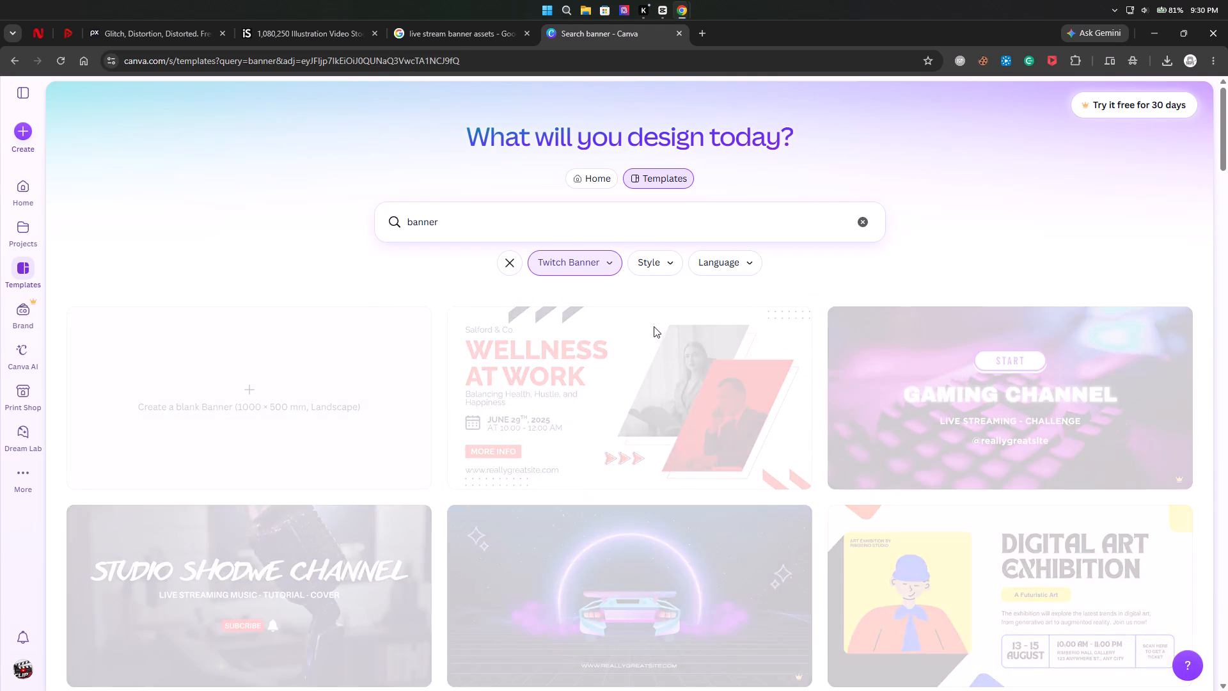
{"action": "left_click", "coordinate": [651, 264]}
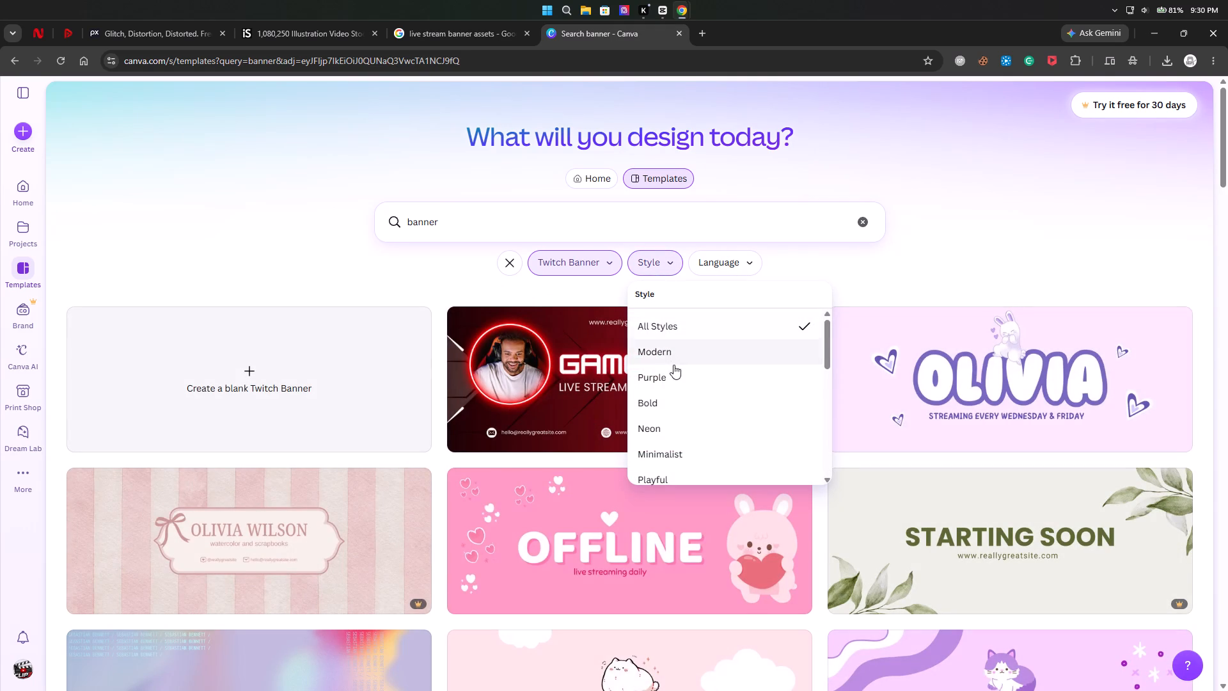
{"action": "left_click", "coordinate": [668, 349]}
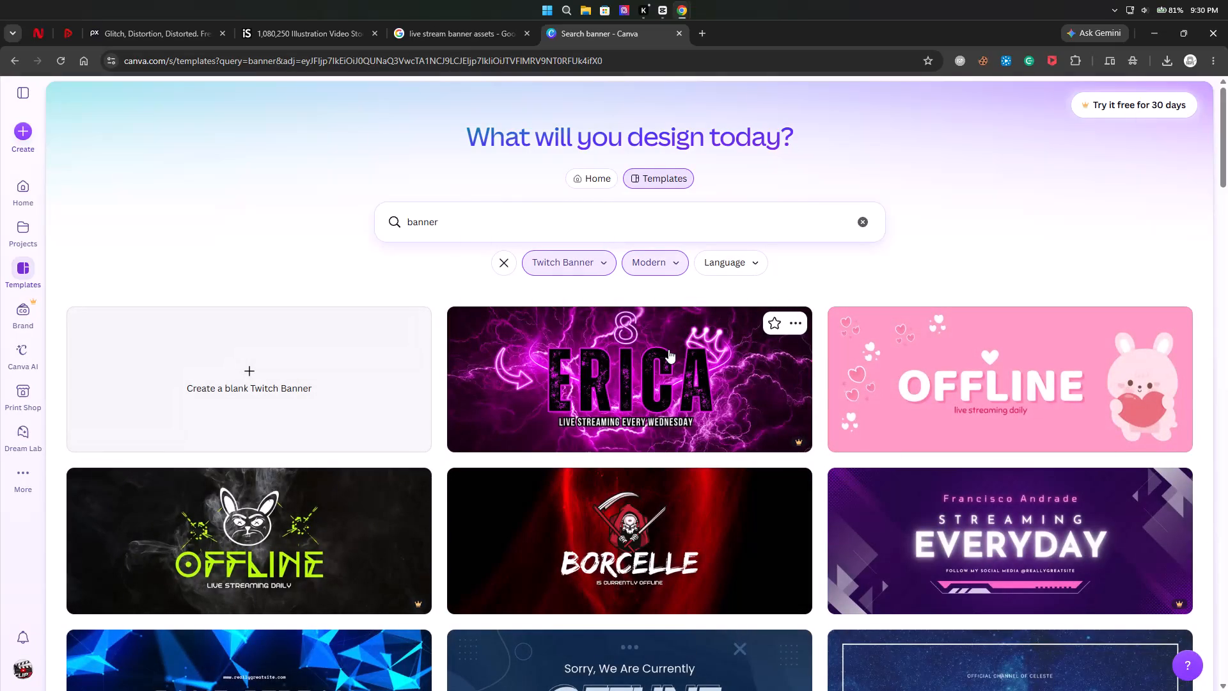
Examine the Modern-style Twitch Banner templates for designs that suit a live stream.
{"action": "scroll", "coordinate": [663, 347], "scroll_direction": "down", "scroll_amount": 6}
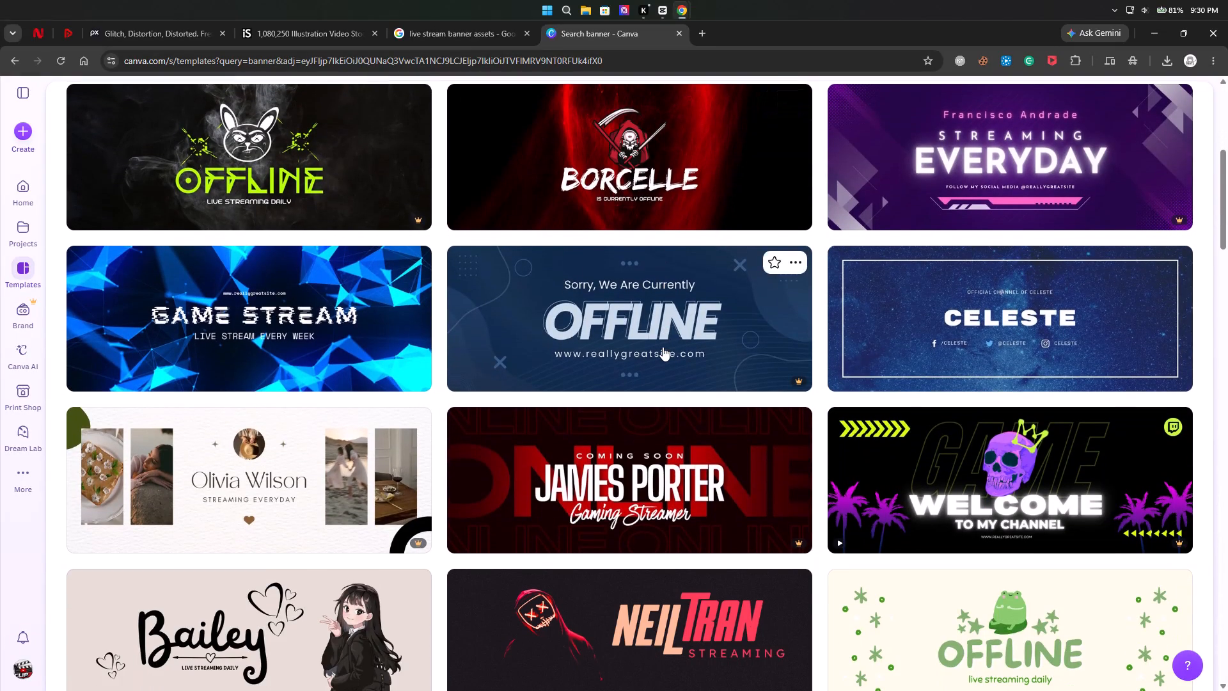
{"action": "scroll", "coordinate": [663, 347], "scroll_direction": "down", "scroll_amount": 4}
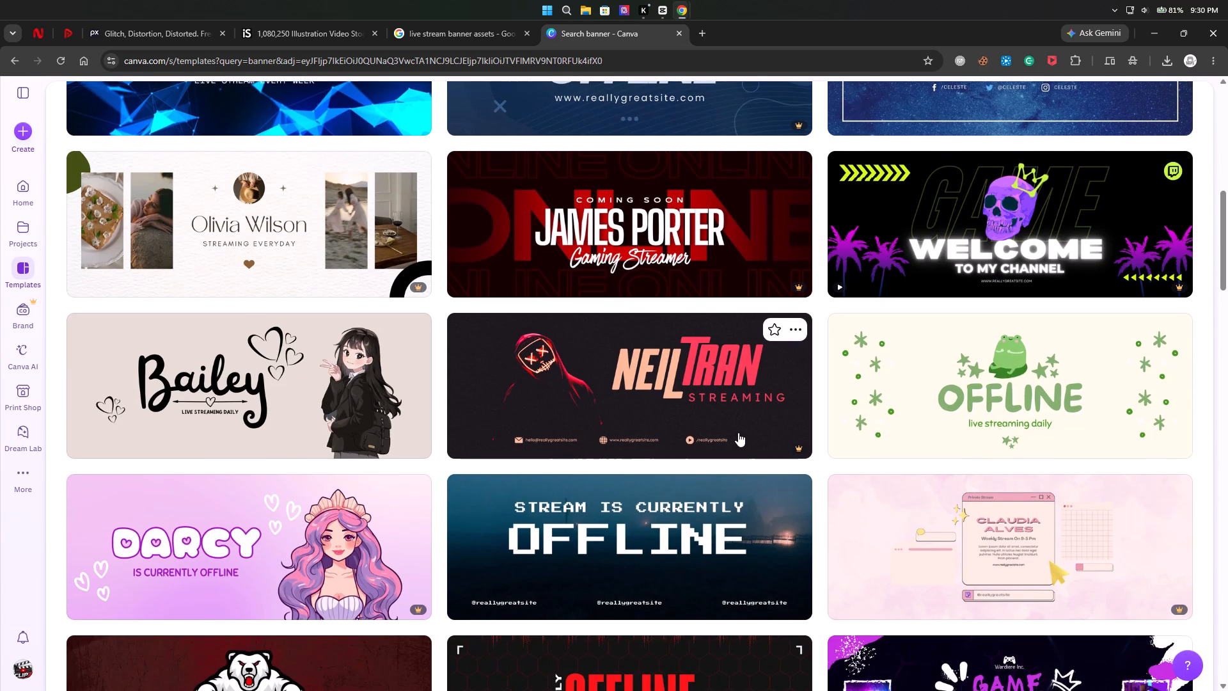
{"action": "scroll", "coordinate": [695, 411], "scroll_direction": "down", "scroll_amount": 3}
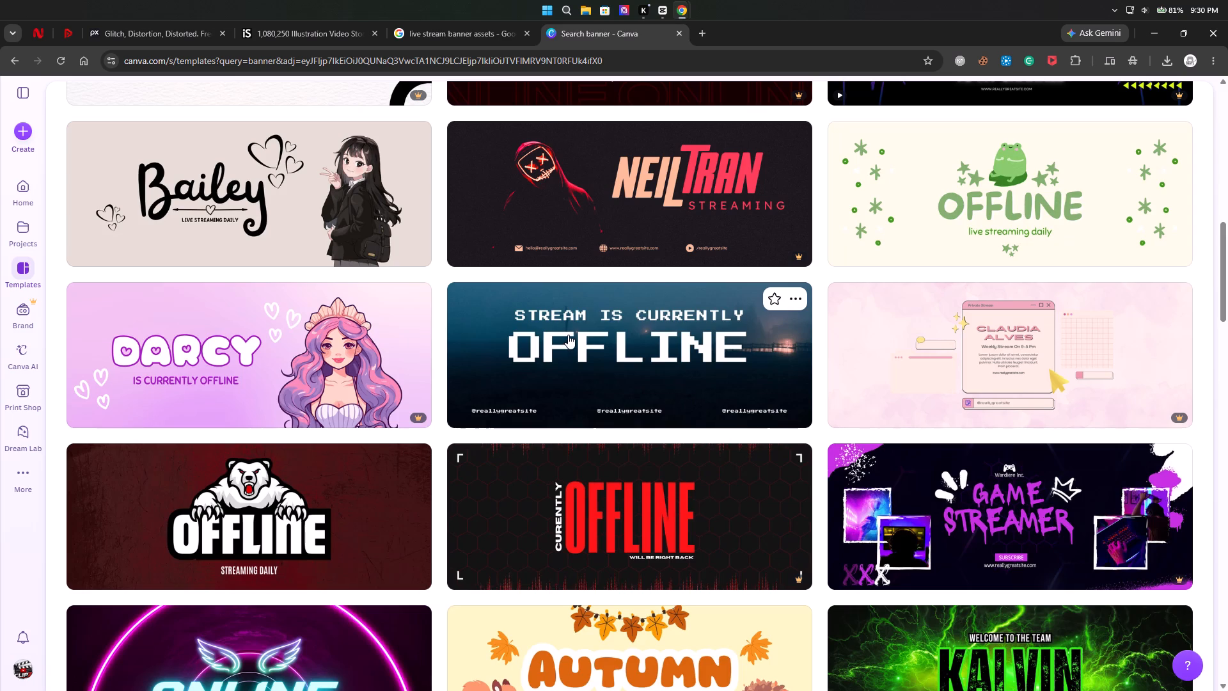
{"action": "scroll", "coordinate": [569, 333], "scroll_direction": "down", "scroll_amount": 8}
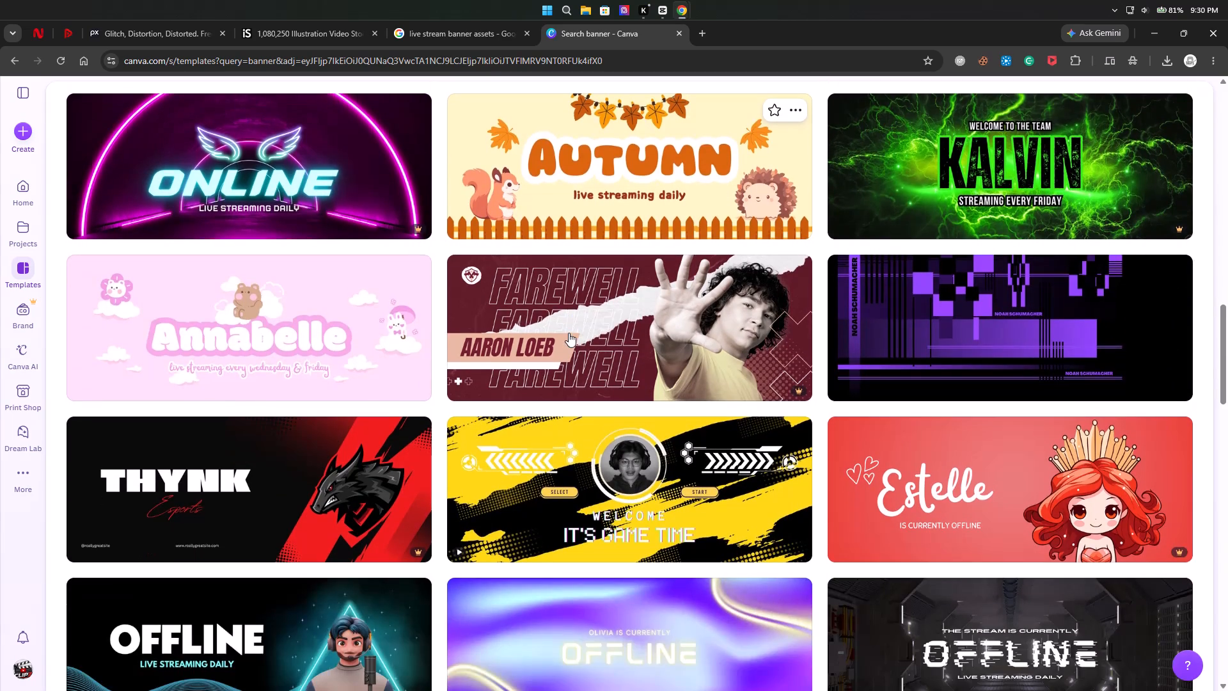
{"action": "scroll", "coordinate": [569, 333], "scroll_direction": "down", "scroll_amount": 2}
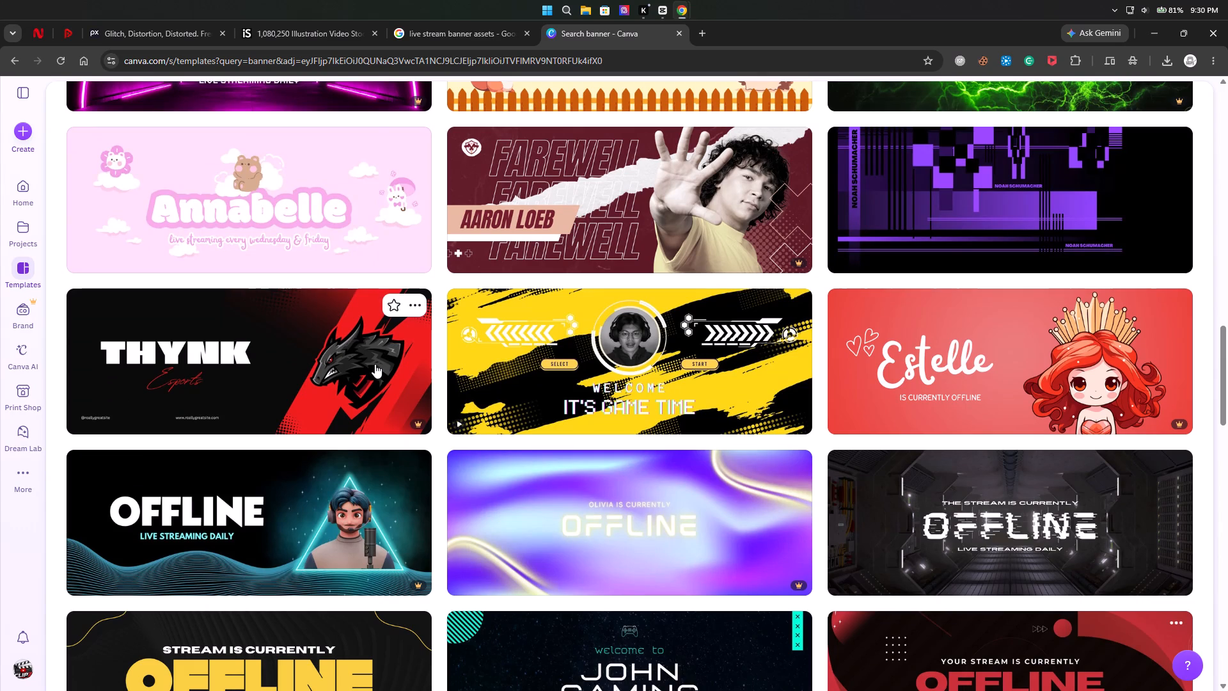
{"action": "scroll", "coordinate": [378, 358], "scroll_direction": "down", "scroll_amount": 5}
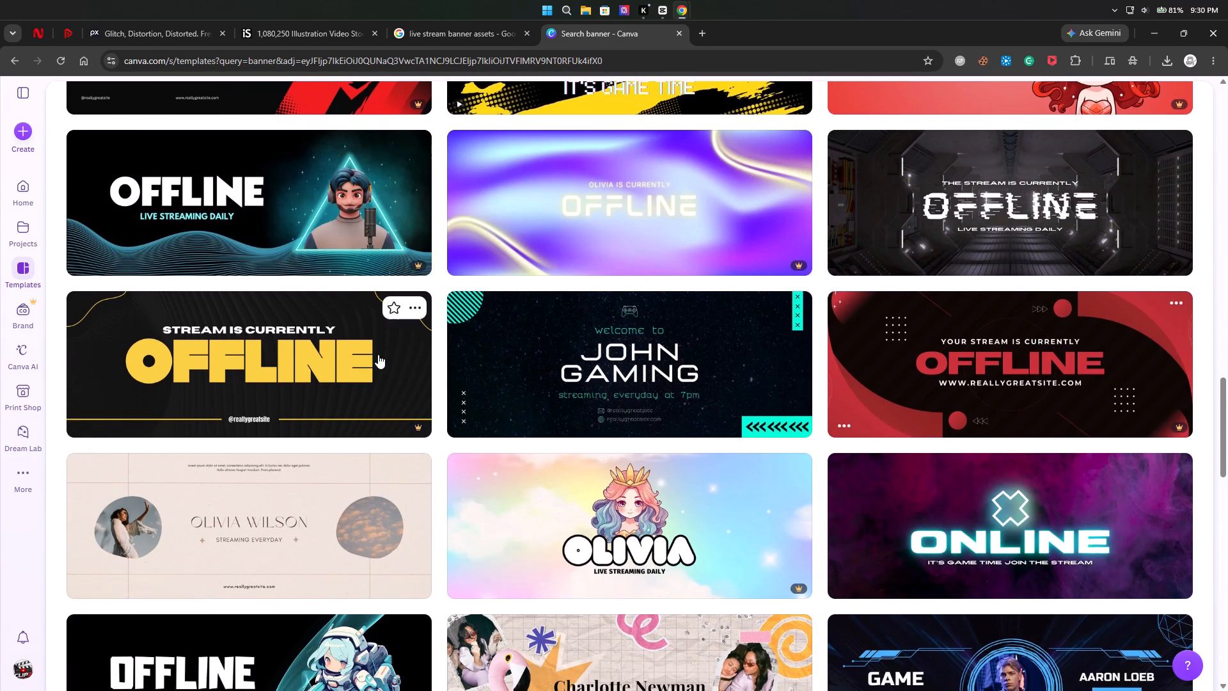
{"action": "scroll", "coordinate": [378, 354], "scroll_direction": "down", "scroll_amount": 18}
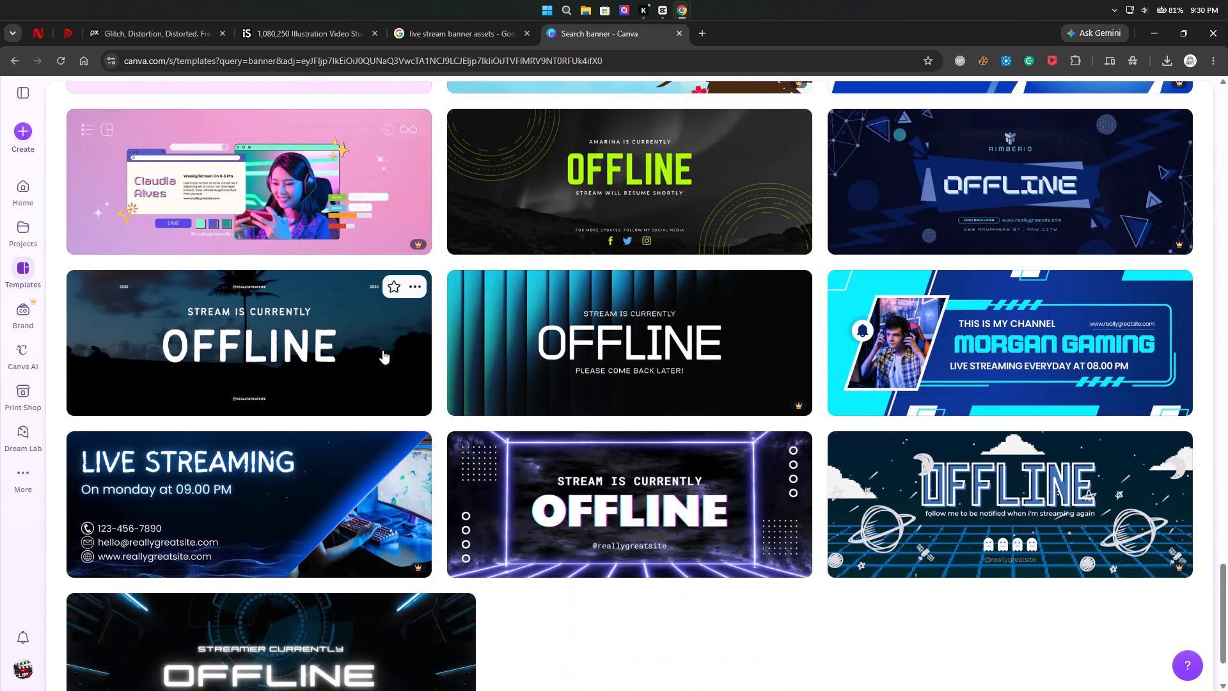
{"action": "scroll", "coordinate": [382, 350], "scroll_direction": "down", "scroll_amount": 3}
{"action": "scroll", "coordinate": [382, 349], "scroll_direction": "up", "scroll_amount": 4}
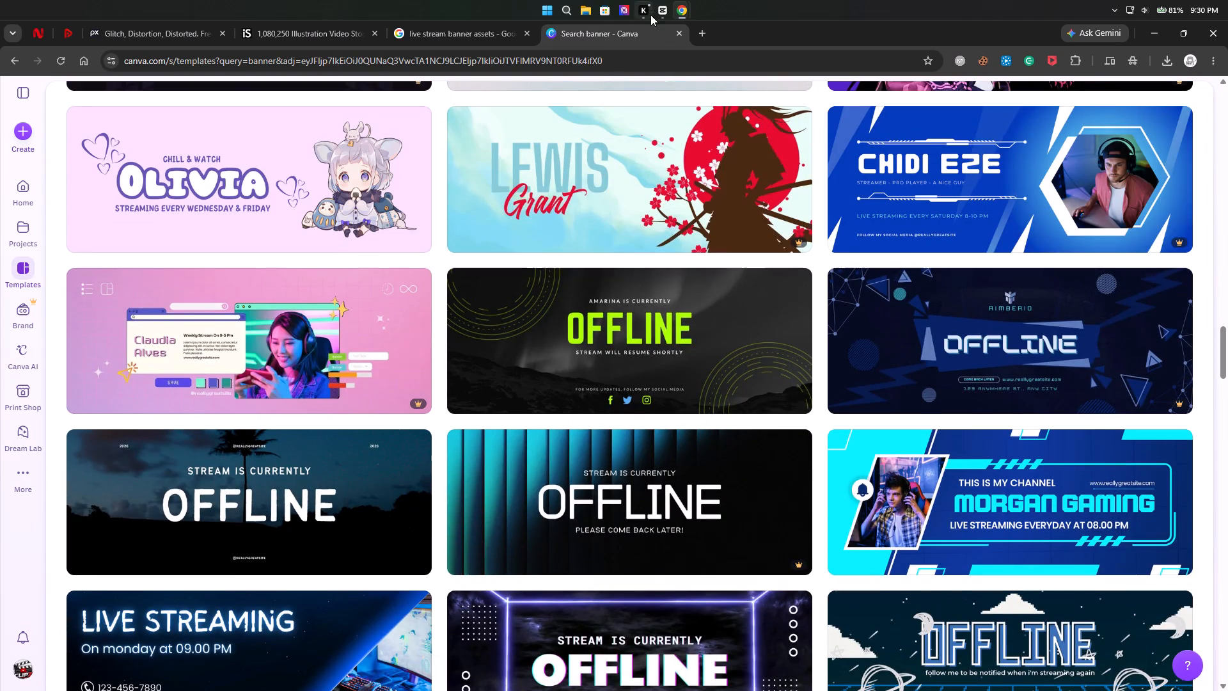
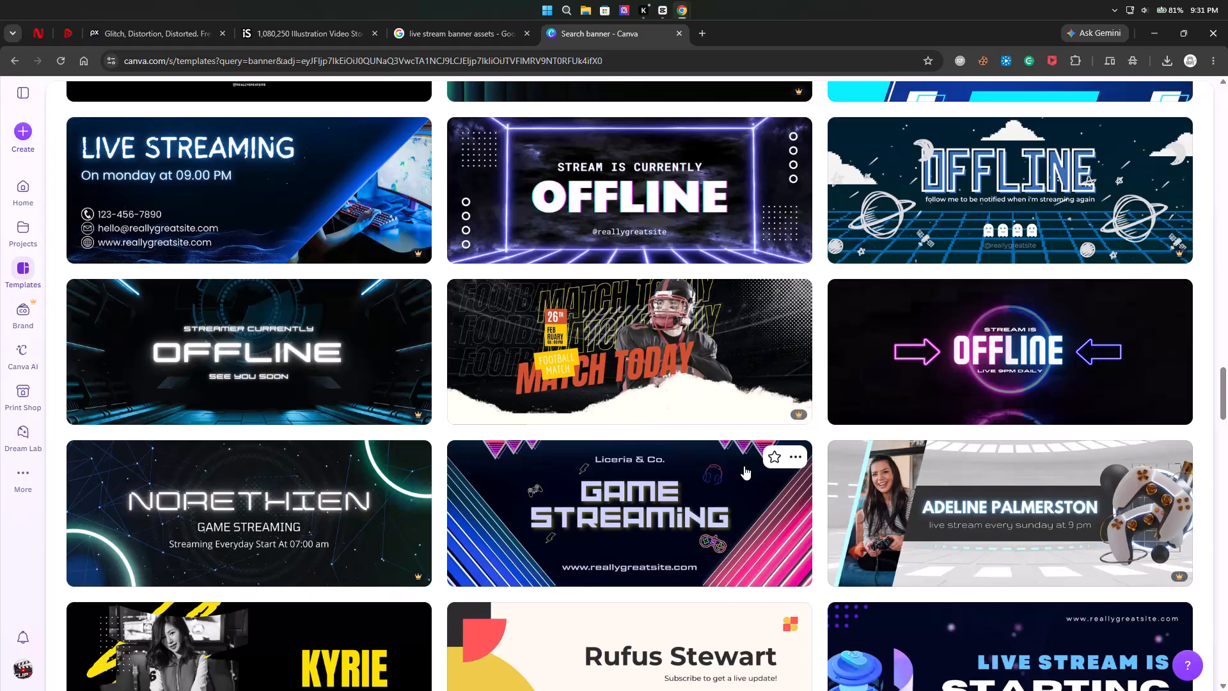
Compare the Modern-style Twitch Banner templates for a design that suits a live stream.
{"action": "scroll", "coordinate": [744, 466], "scroll_direction": "down", "scroll_amount": 3}
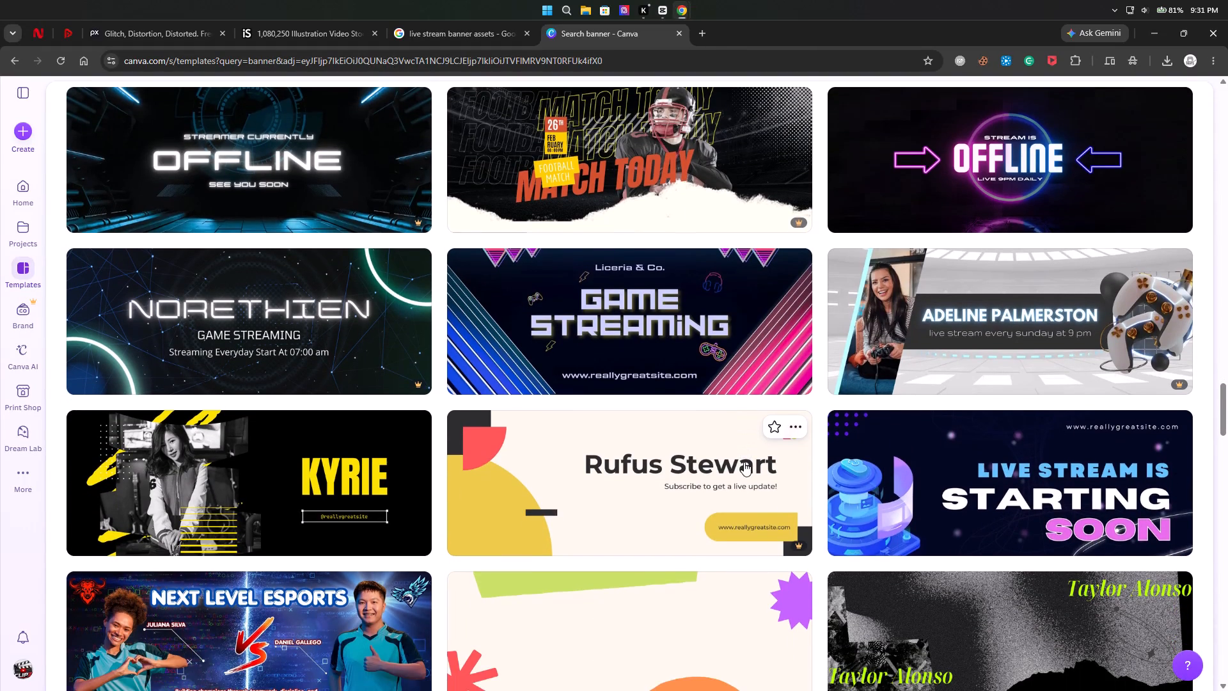
{"action": "scroll", "coordinate": [744, 461], "scroll_direction": "down", "scroll_amount": 1}
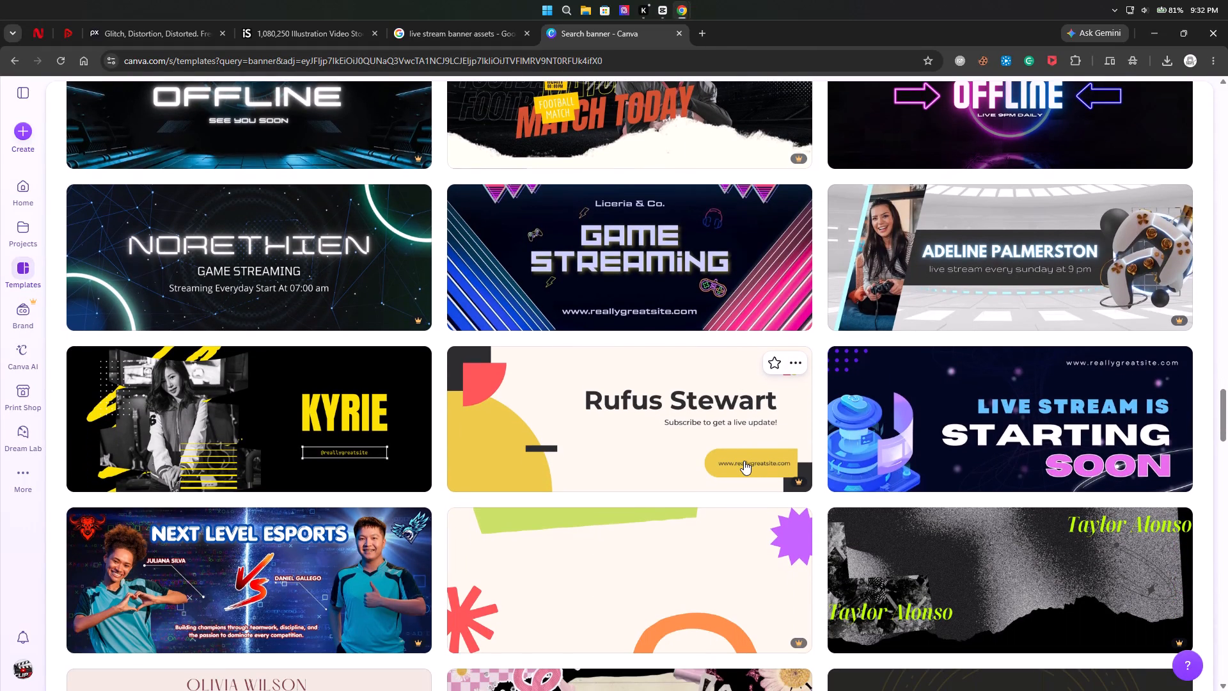
{"action": "scroll", "coordinate": [744, 460], "scroll_direction": "up", "scroll_amount": 3}
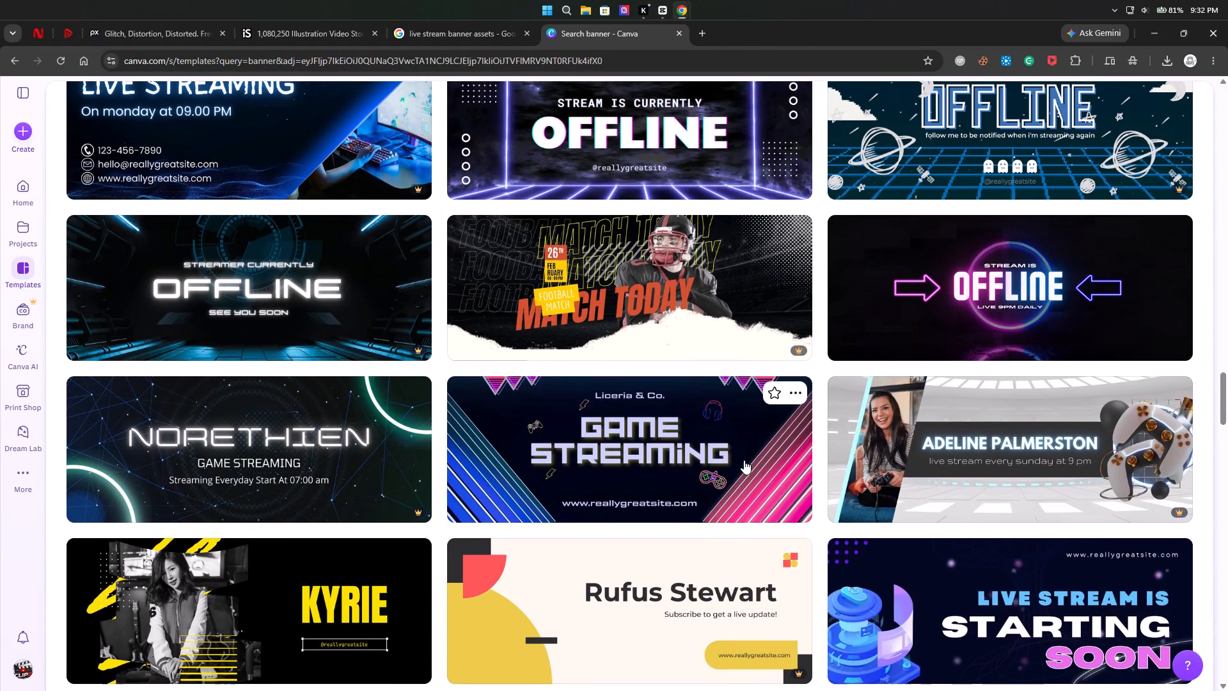
{"action": "scroll", "coordinate": [744, 459], "scroll_direction": "up", "scroll_amount": 2}
{"action": "scroll", "coordinate": [744, 459], "scroll_direction": "down", "scroll_amount": 10}
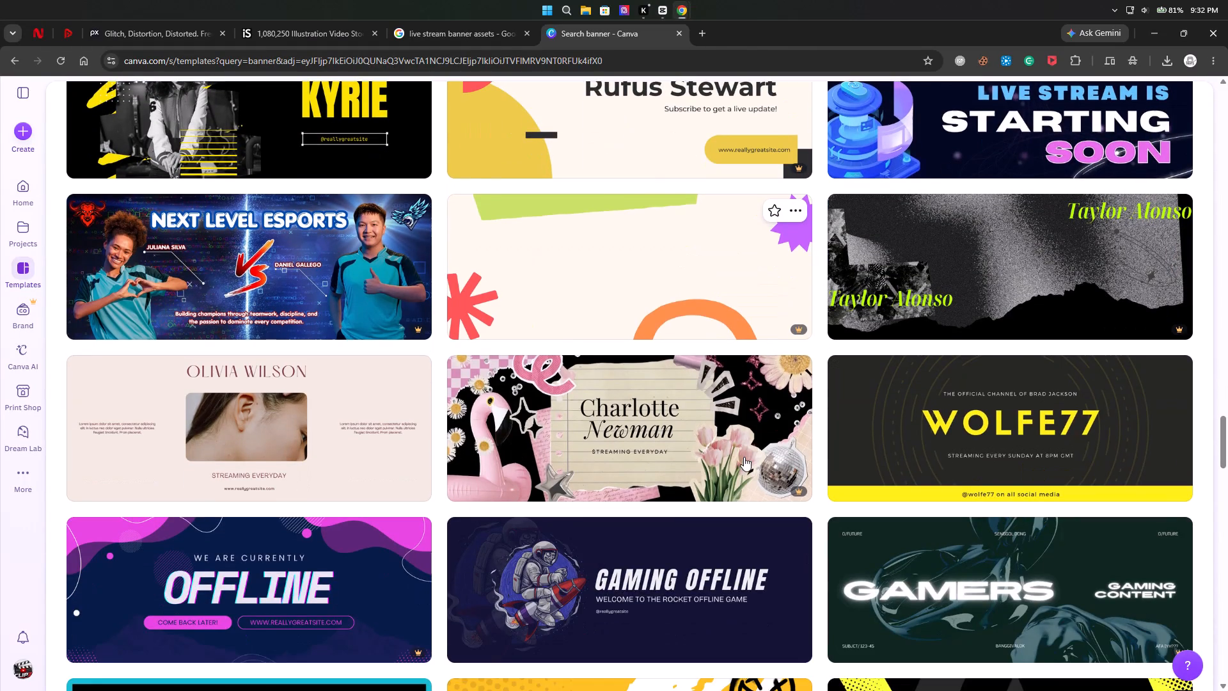
{"action": "scroll", "coordinate": [744, 457], "scroll_direction": "up", "scroll_amount": 15}
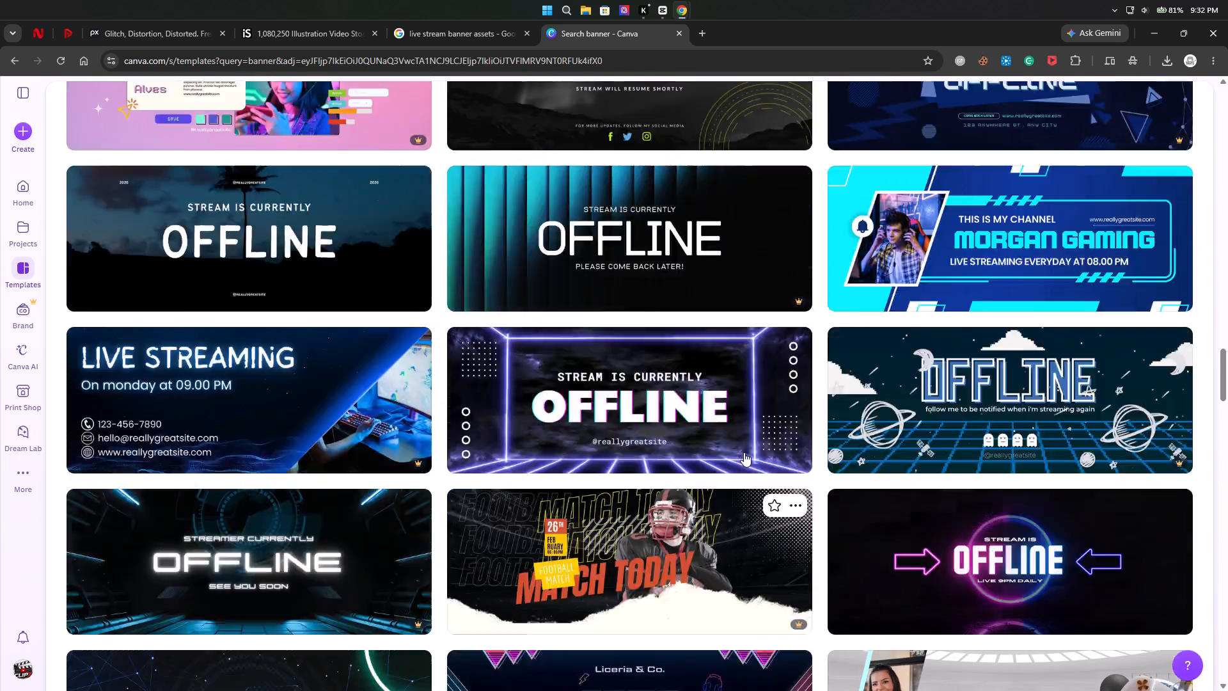
{"action": "scroll", "coordinate": [744, 452], "scroll_direction": "up", "scroll_amount": 2}
{"action": "scroll", "coordinate": [691, 415], "scroll_direction": "up", "scroll_amount": 2}
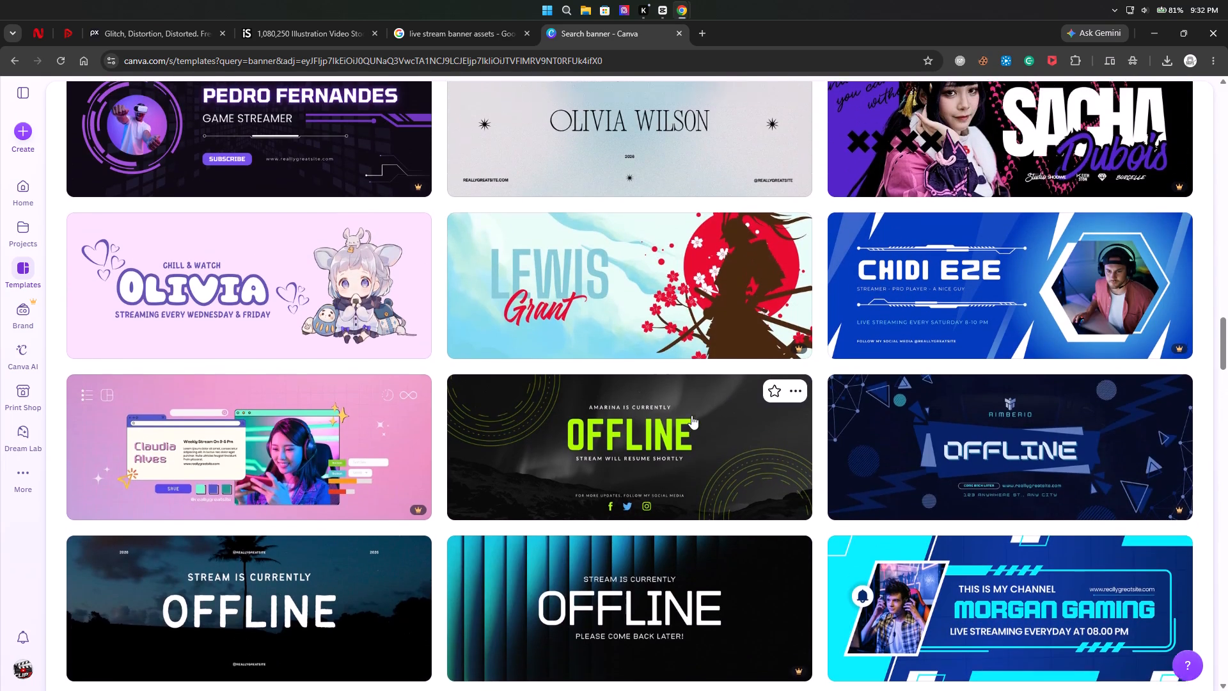
{"action": "scroll", "coordinate": [691, 415], "scroll_direction": "up", "scroll_amount": 5}
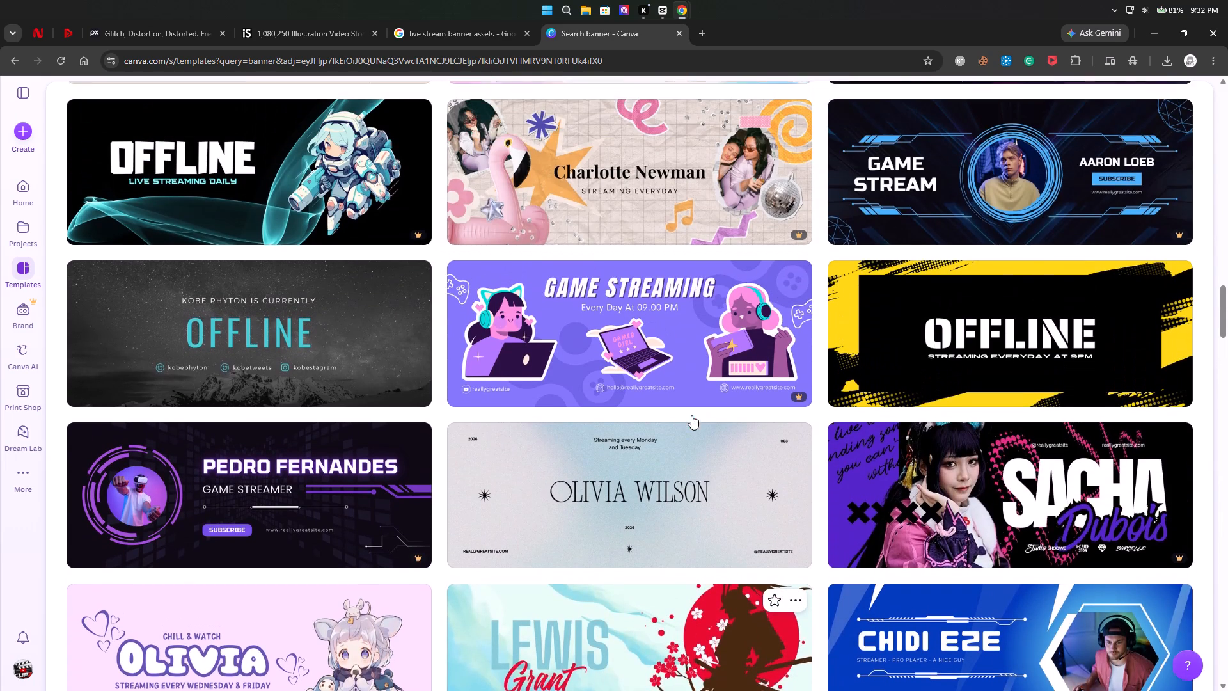
{"action": "scroll", "coordinate": [691, 415], "scroll_direction": "up", "scroll_amount": 7}
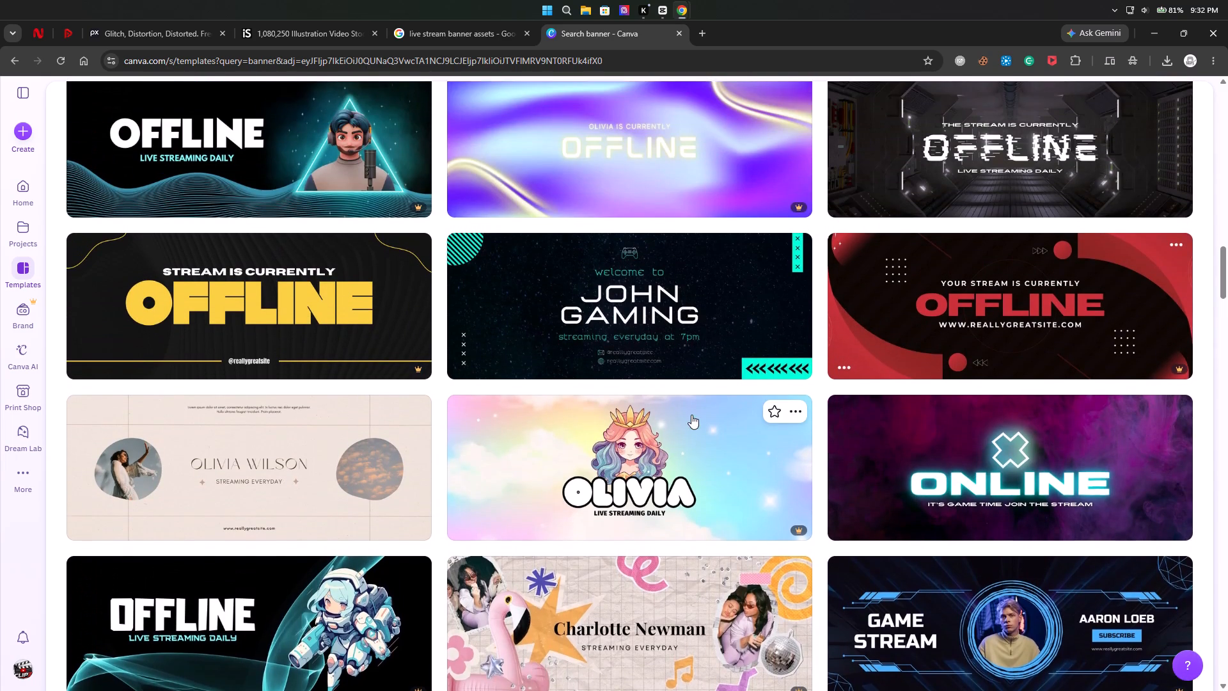
{"action": "scroll", "coordinate": [691, 415], "scroll_direction": "up", "scroll_amount": 8}
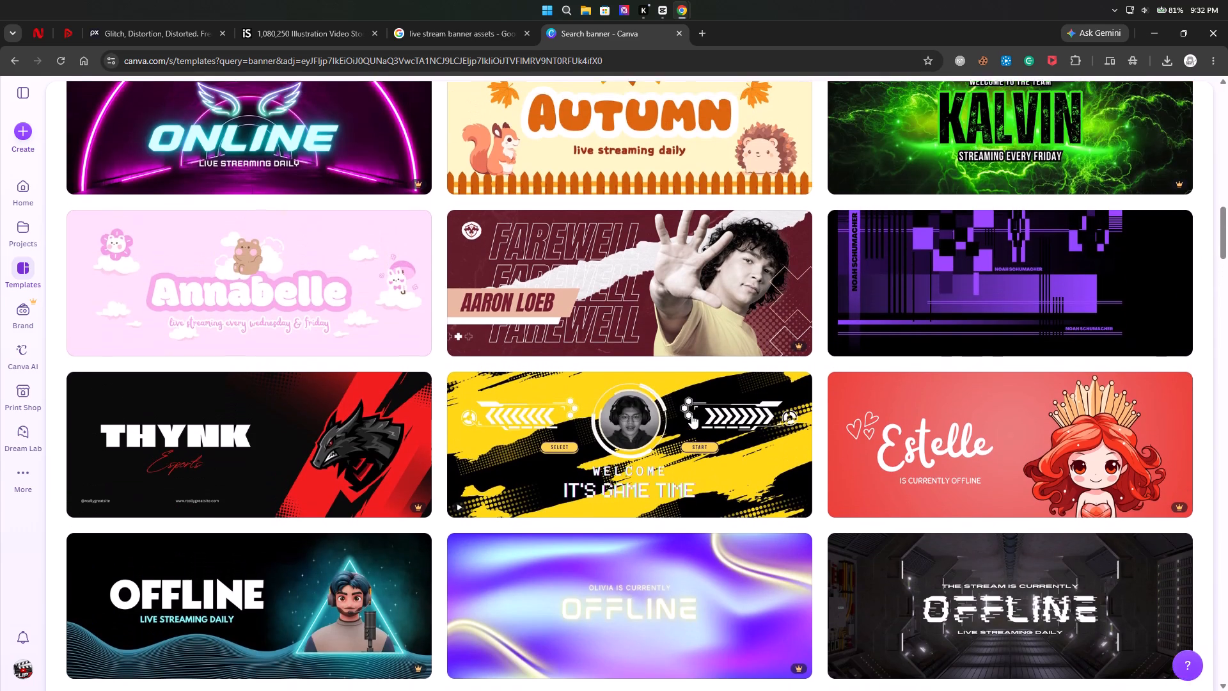
{"action": "scroll", "coordinate": [691, 415], "scroll_direction": "up", "scroll_amount": 7}
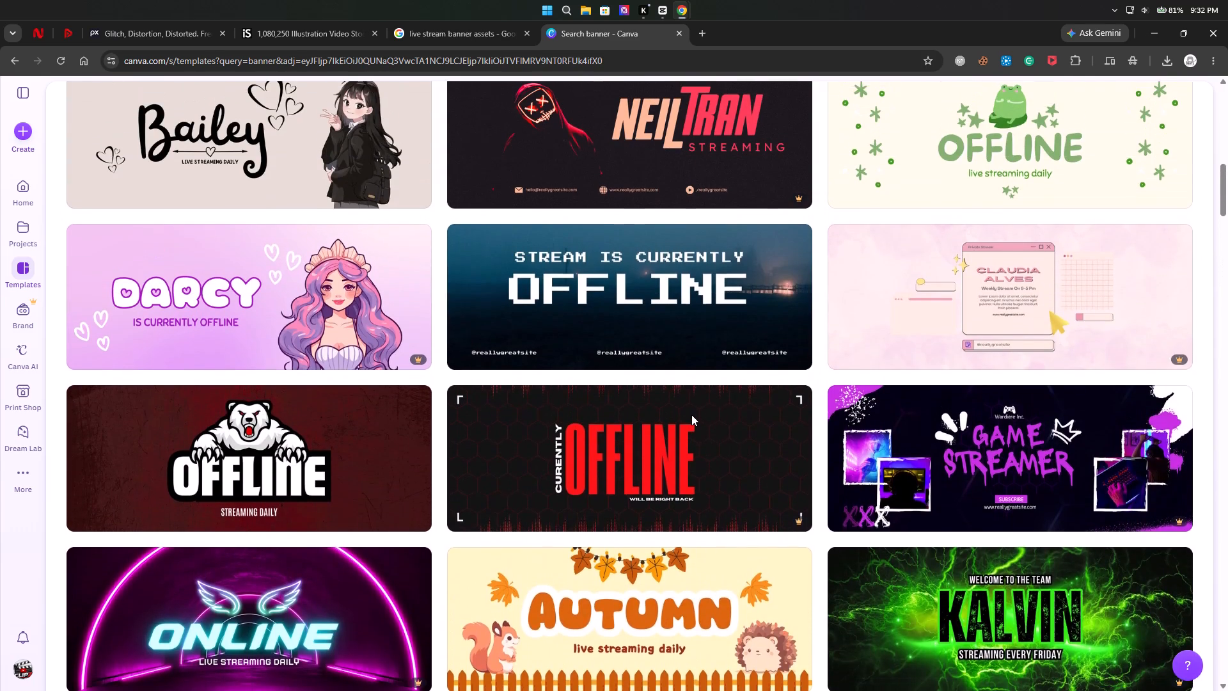
{"action": "scroll", "coordinate": [691, 415], "scroll_direction": "up", "scroll_amount": 4}
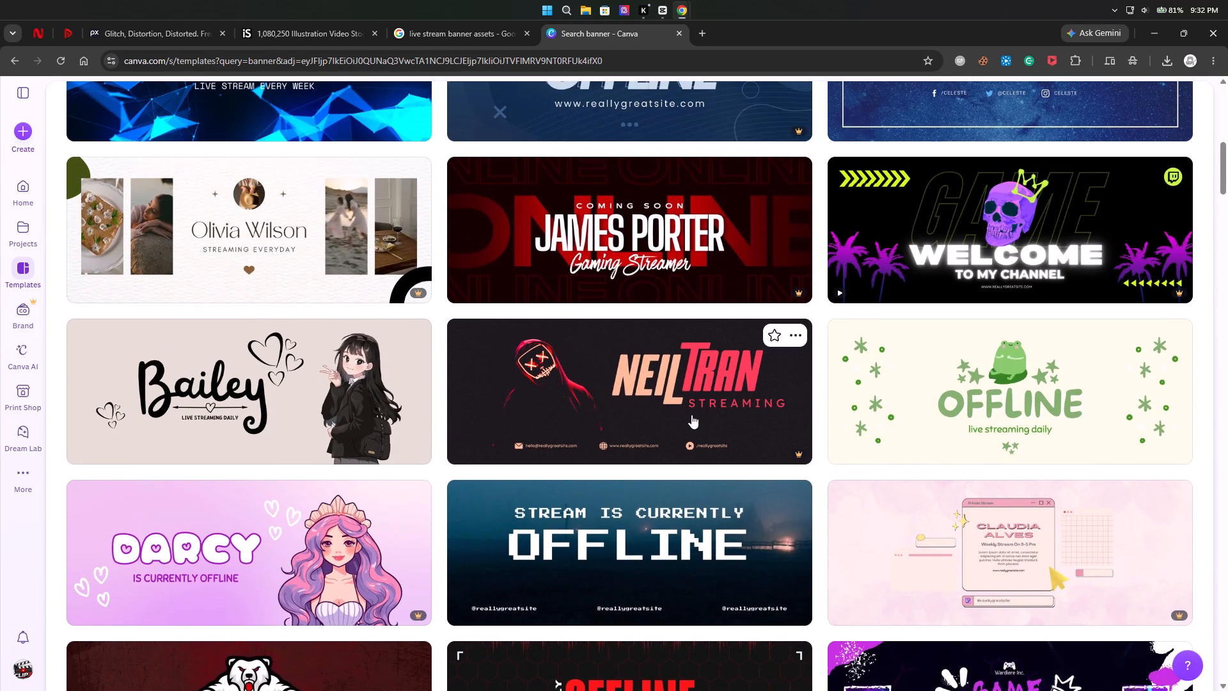
{"action": "scroll", "coordinate": [691, 415], "scroll_direction": "up", "scroll_amount": 2}
{"action": "scroll", "coordinate": [702, 363], "scroll_direction": "up", "scroll_amount": 2}
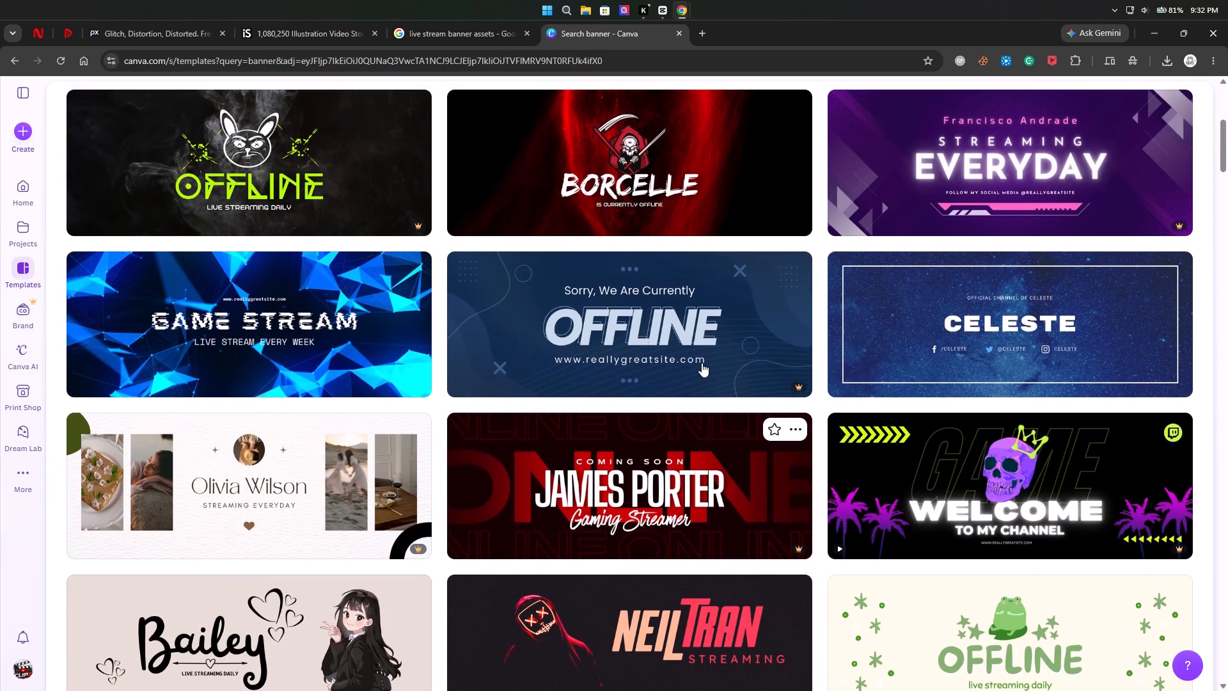
{"action": "scroll", "coordinate": [702, 363], "scroll_direction": "up", "scroll_amount": 6}
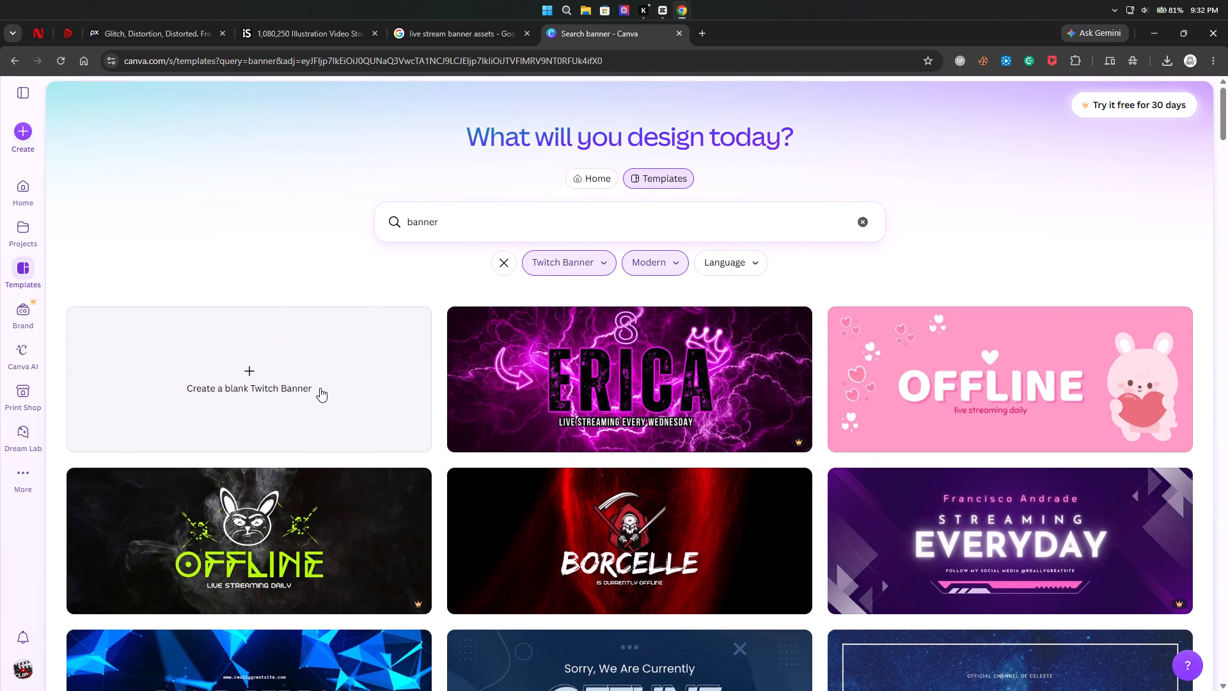
Create a blank Twitch Banner design.
{"action": "left_click", "coordinate": [320, 387]}
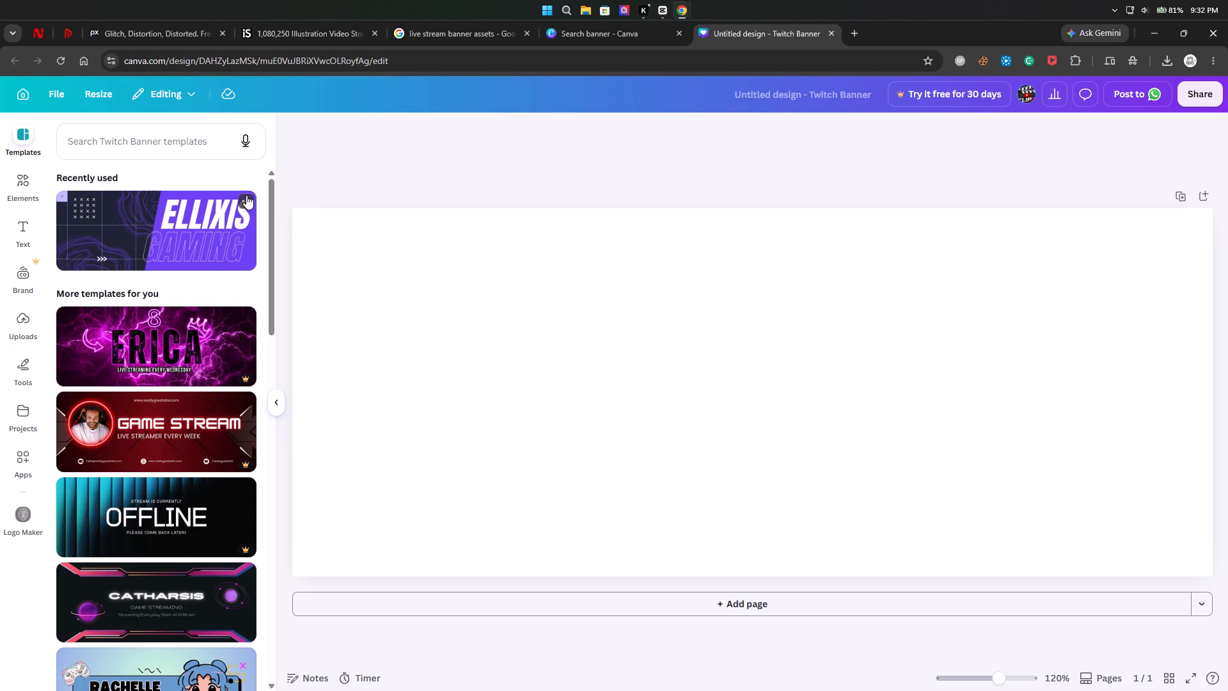
Apply the style of the recently used Dark Blue Purple White Tactical Gaming Twitch Banner template to the blank page.
{"action": "left_click", "coordinate": [246, 195]}
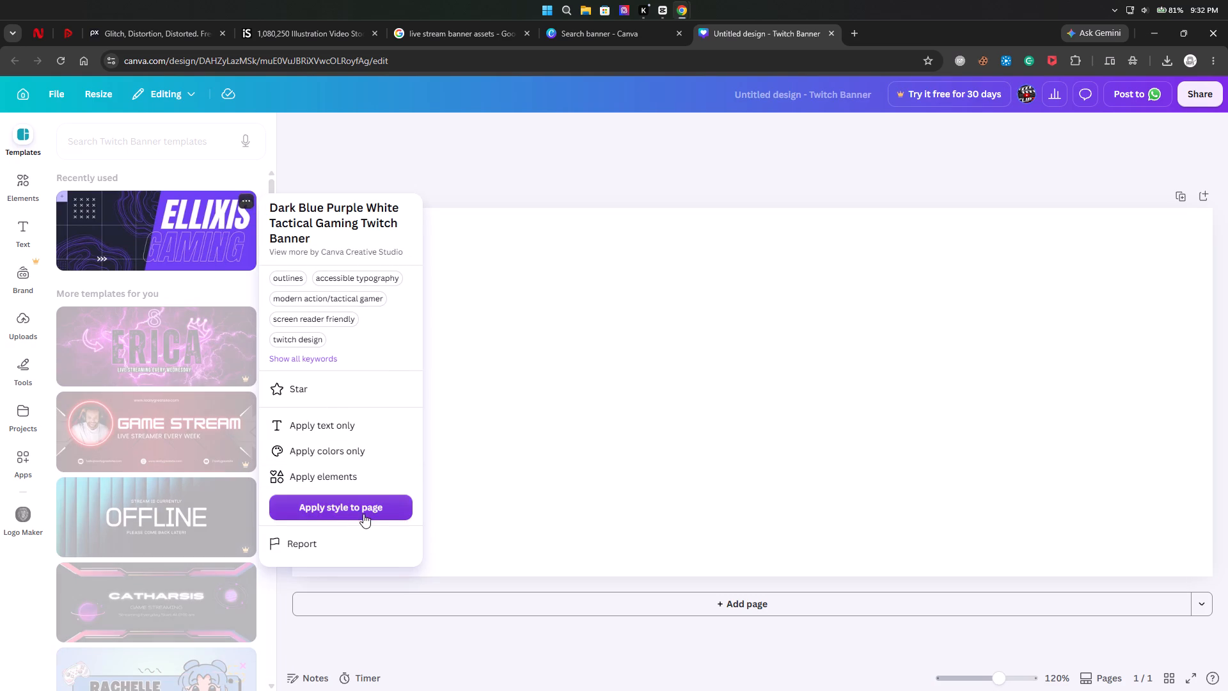
{"action": "left_click", "coordinate": [372, 507]}
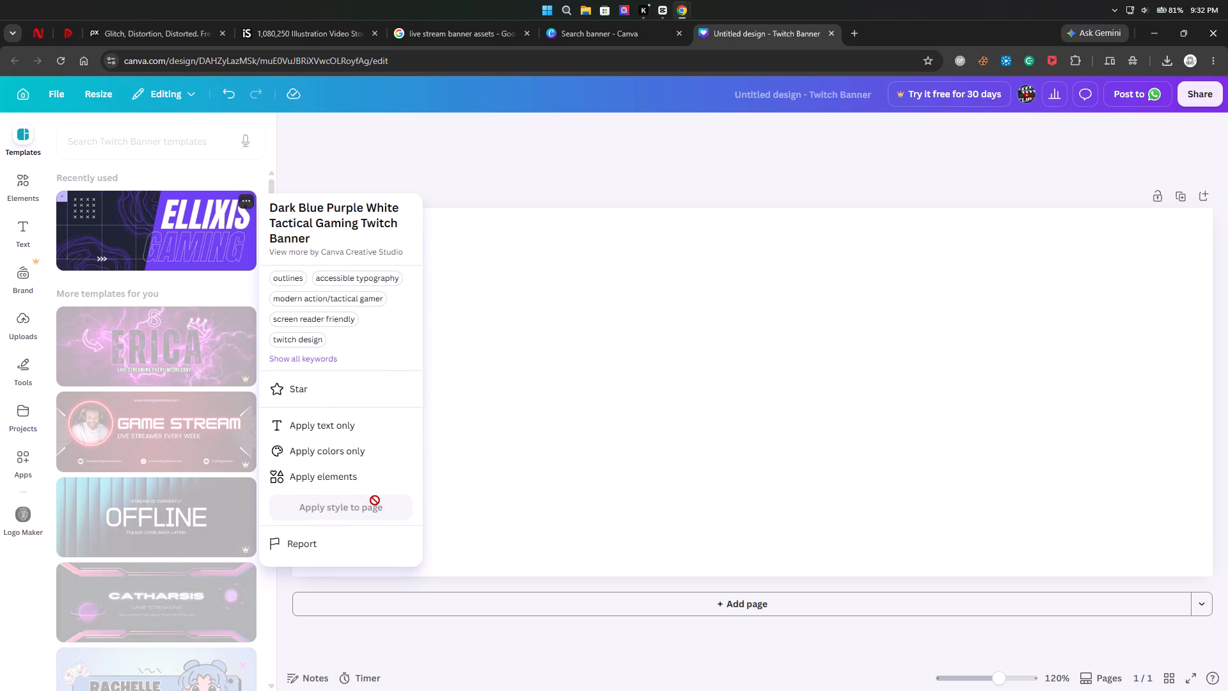
{"action": "left_click", "coordinate": [883, 435]}
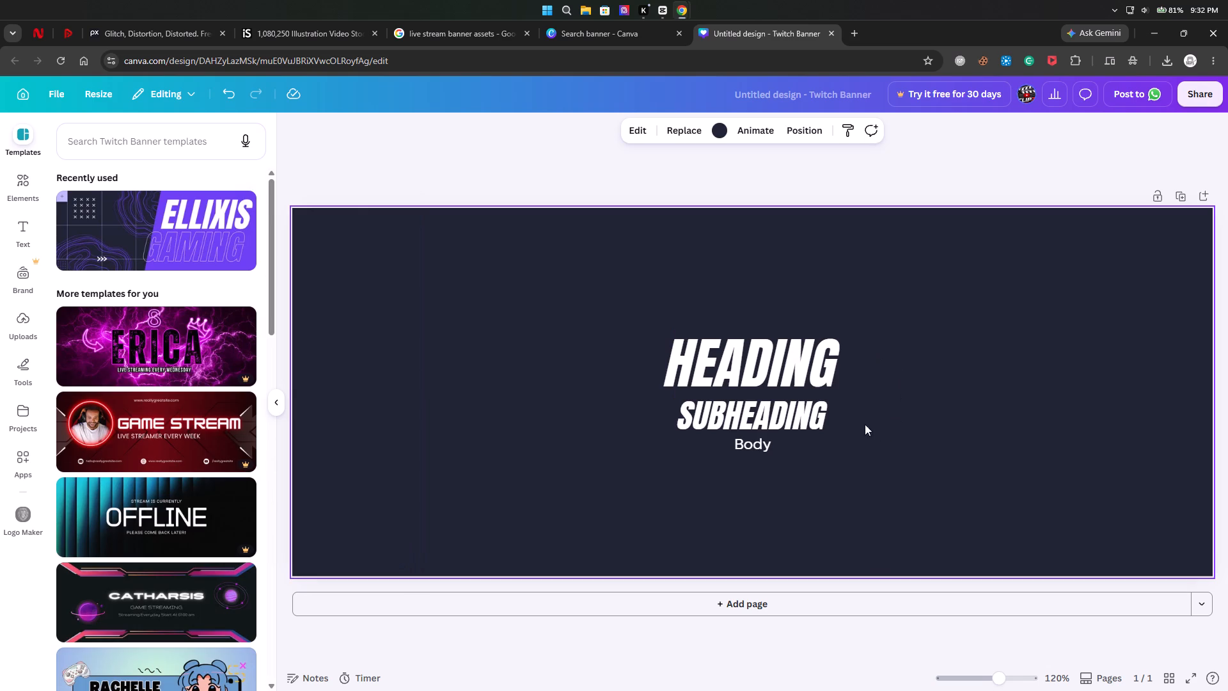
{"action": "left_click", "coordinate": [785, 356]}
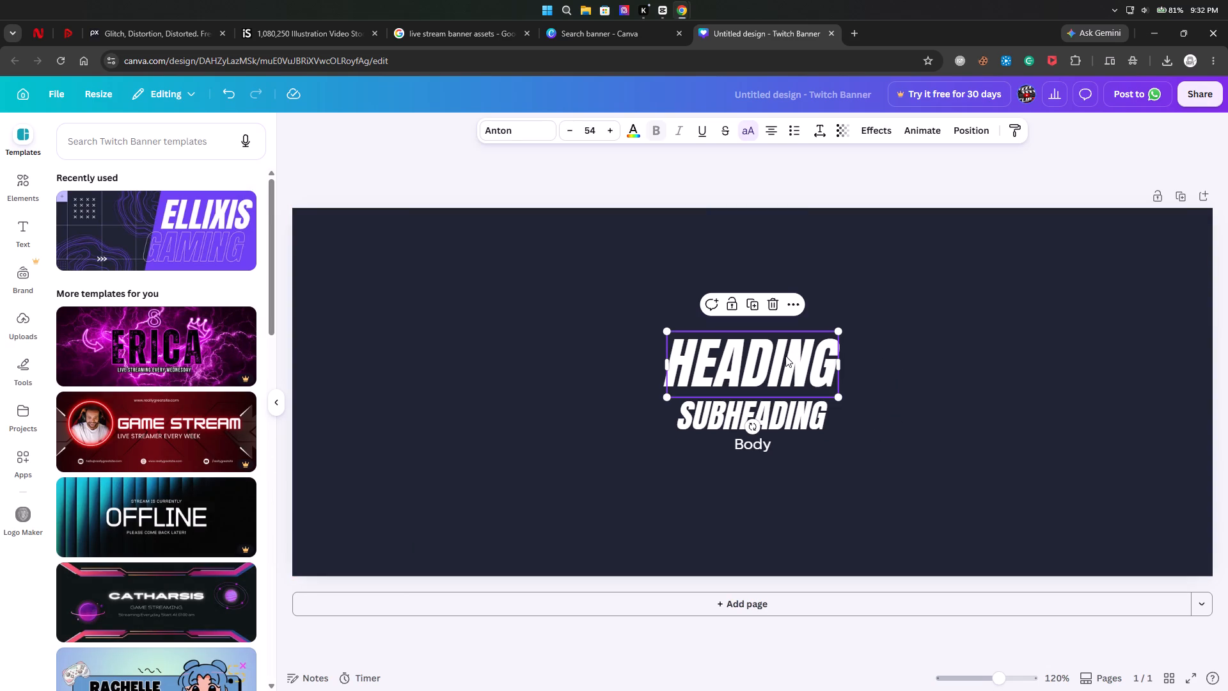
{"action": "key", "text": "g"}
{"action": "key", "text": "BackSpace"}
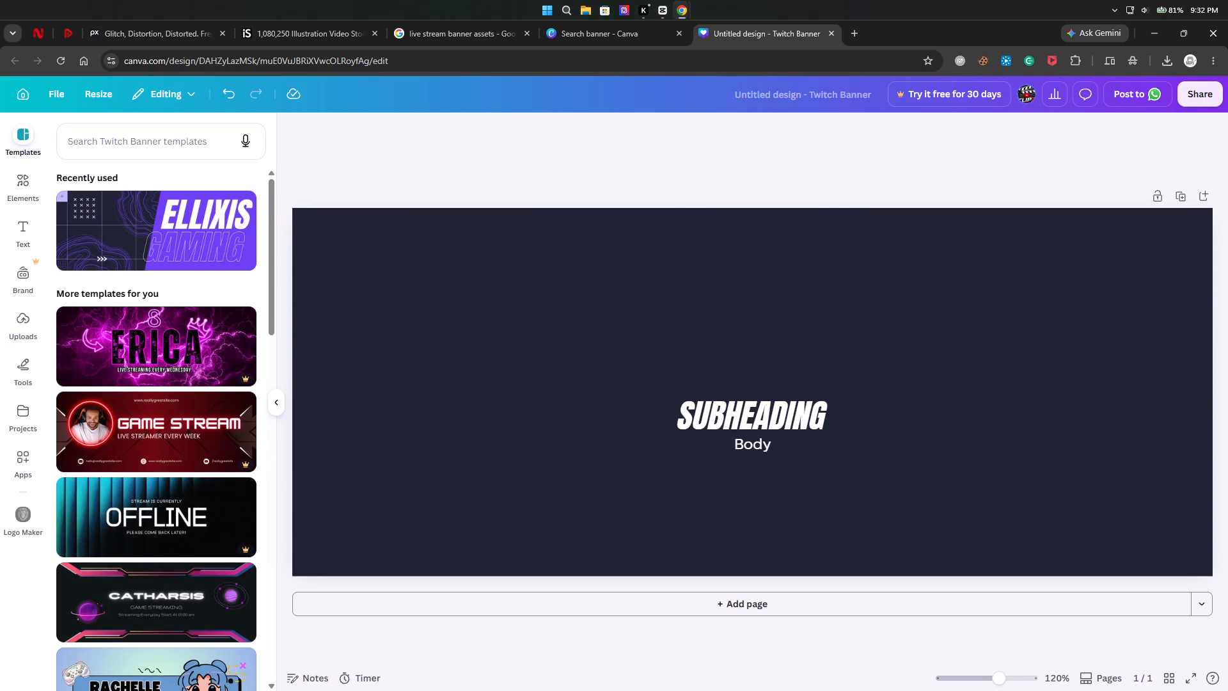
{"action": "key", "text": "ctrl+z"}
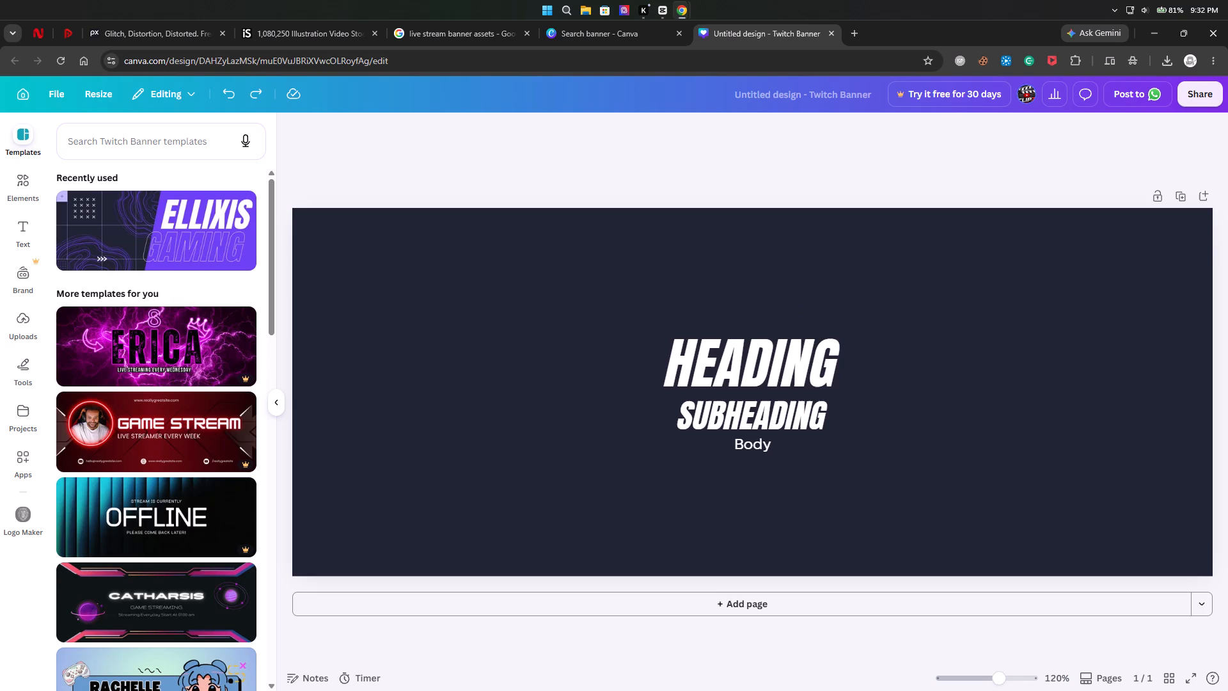
Replace the banner's heading text with "GAMIN'".
{"action": "left_click", "coordinate": [767, 368]}
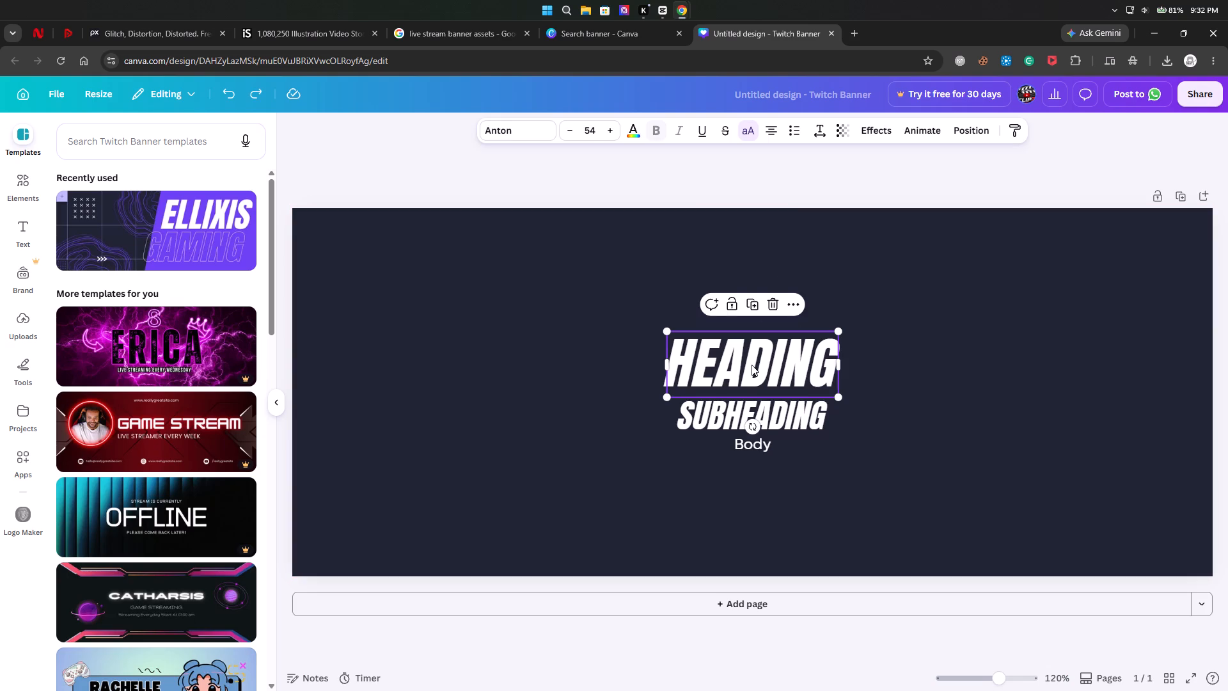
{"action": "double_click", "coordinate": [752, 365]}
{"action": "key", "text": "g"}
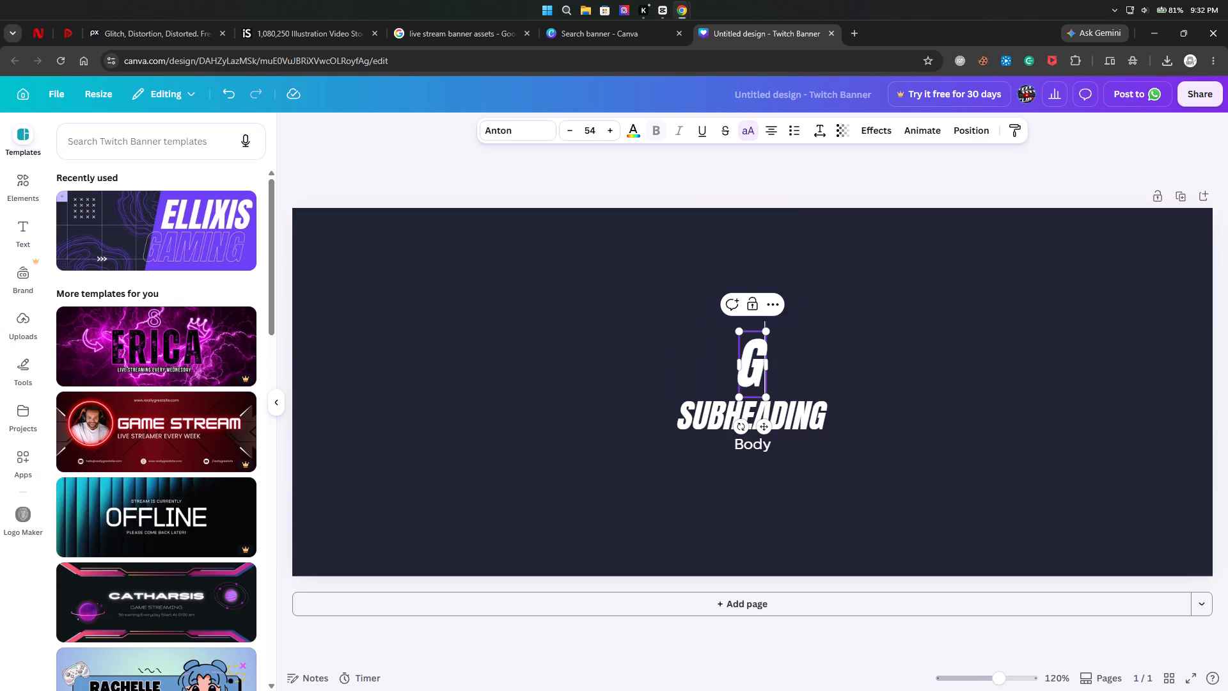
{"action": "type", "text": "AMIN"}
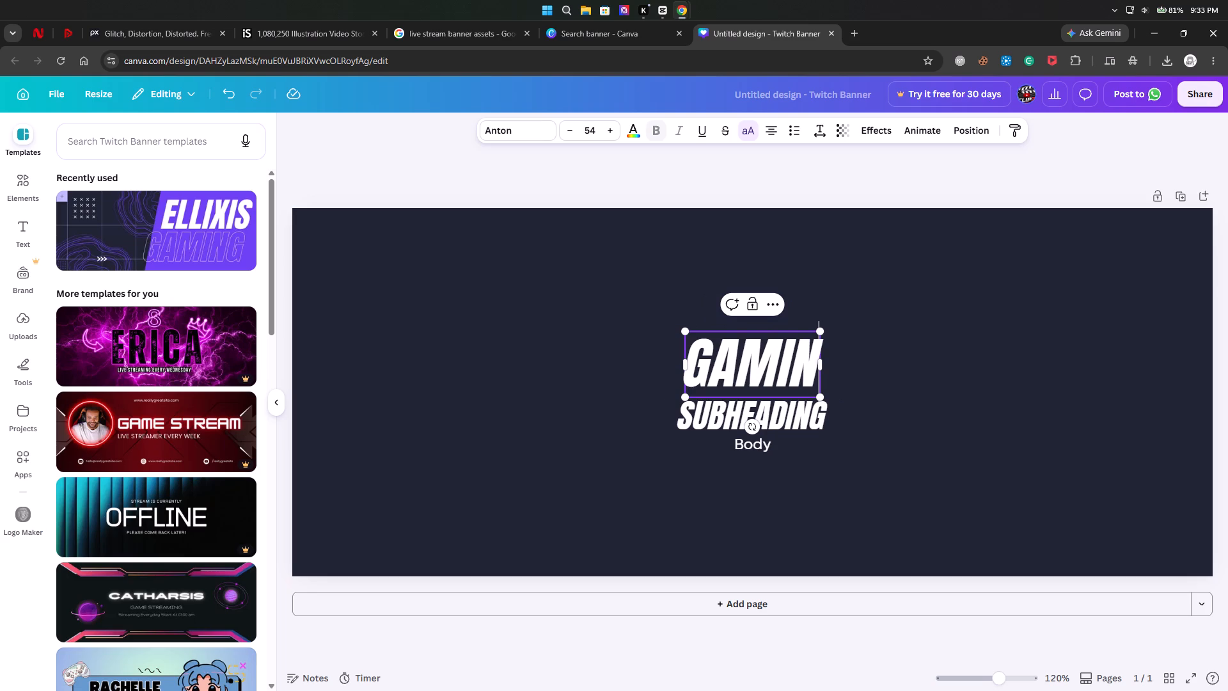
{"action": "key", "text": "apostrophe"}
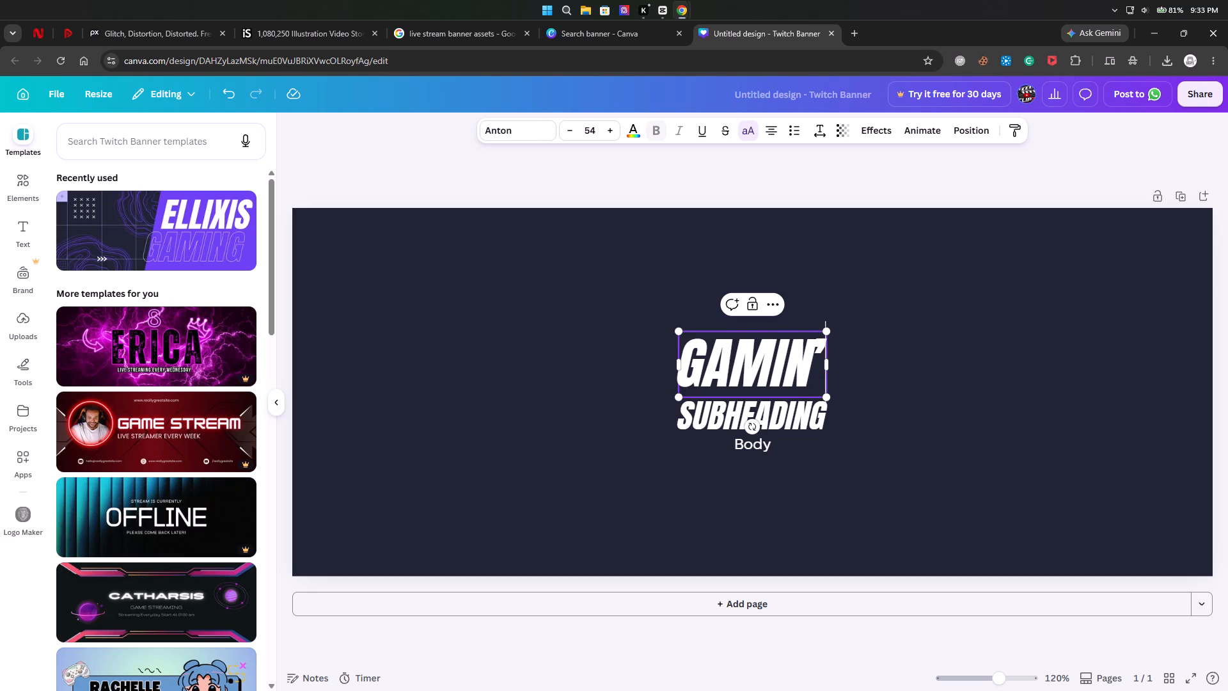
{"action": "left_click", "coordinate": [842, 425]}
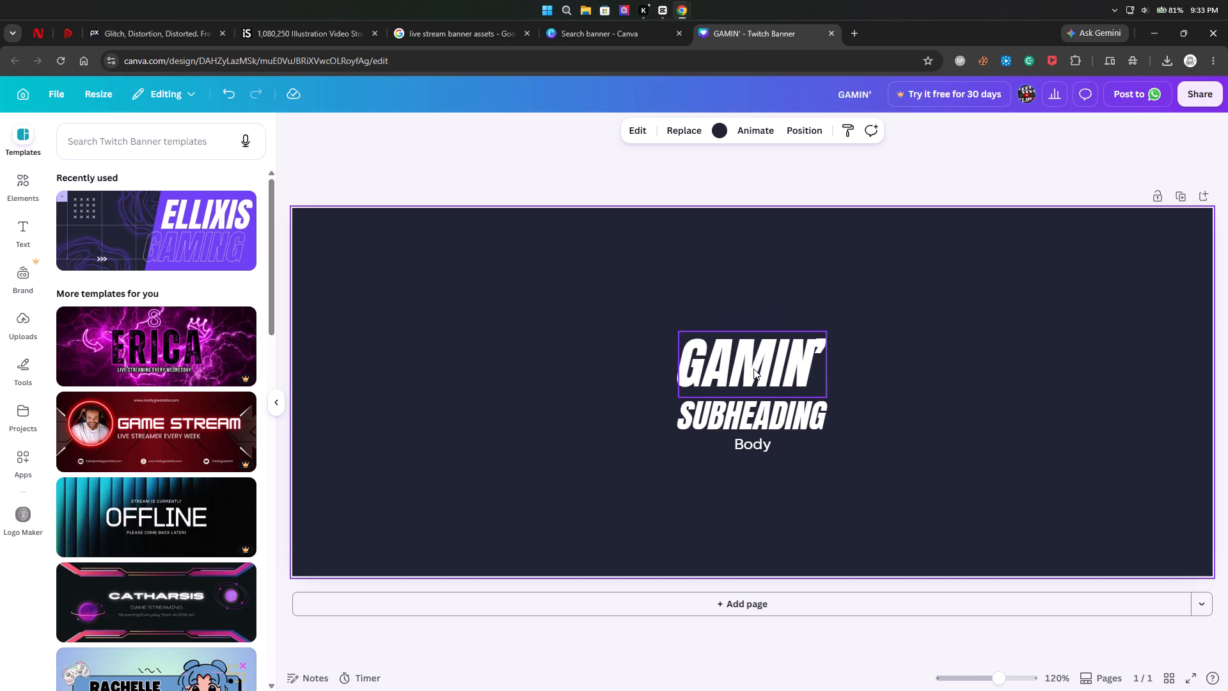
Widen the "GAMIN'" heading's text box on both sides, extending it further on the right.
{"action": "left_click", "coordinate": [753, 369]}
{"action": "left_click", "coordinate": [826, 366]}
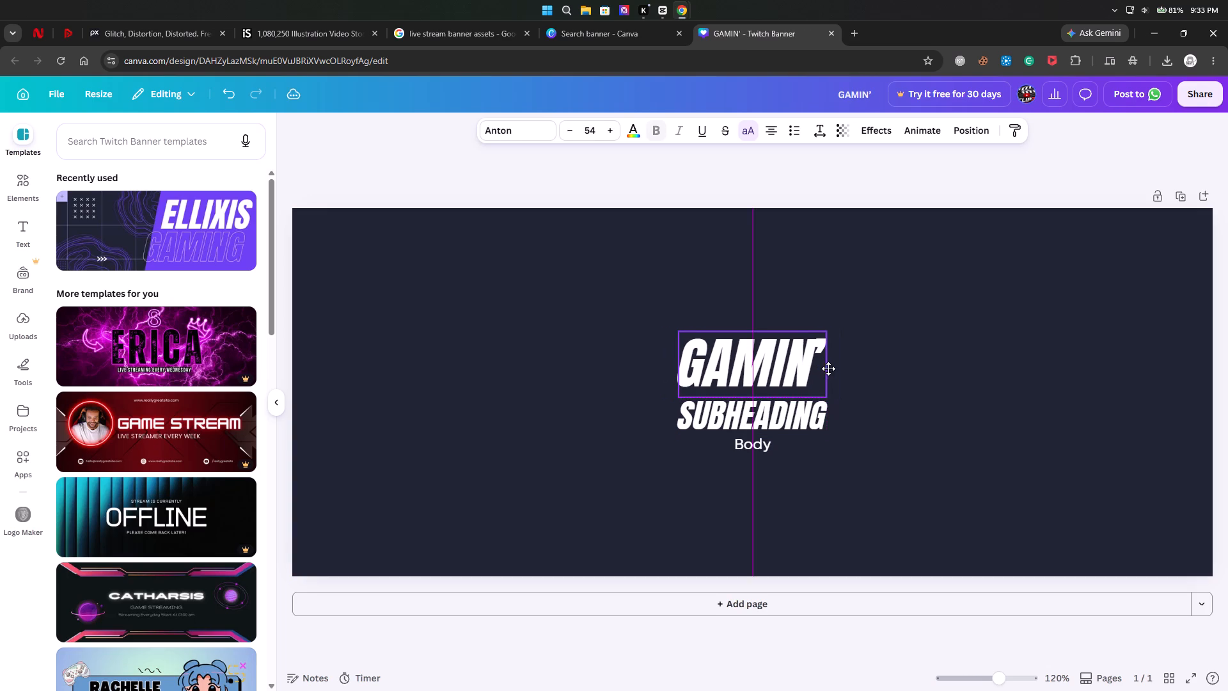
{"action": "left_click_drag", "start_coordinate": [830, 366], "coordinate": [837, 365]}
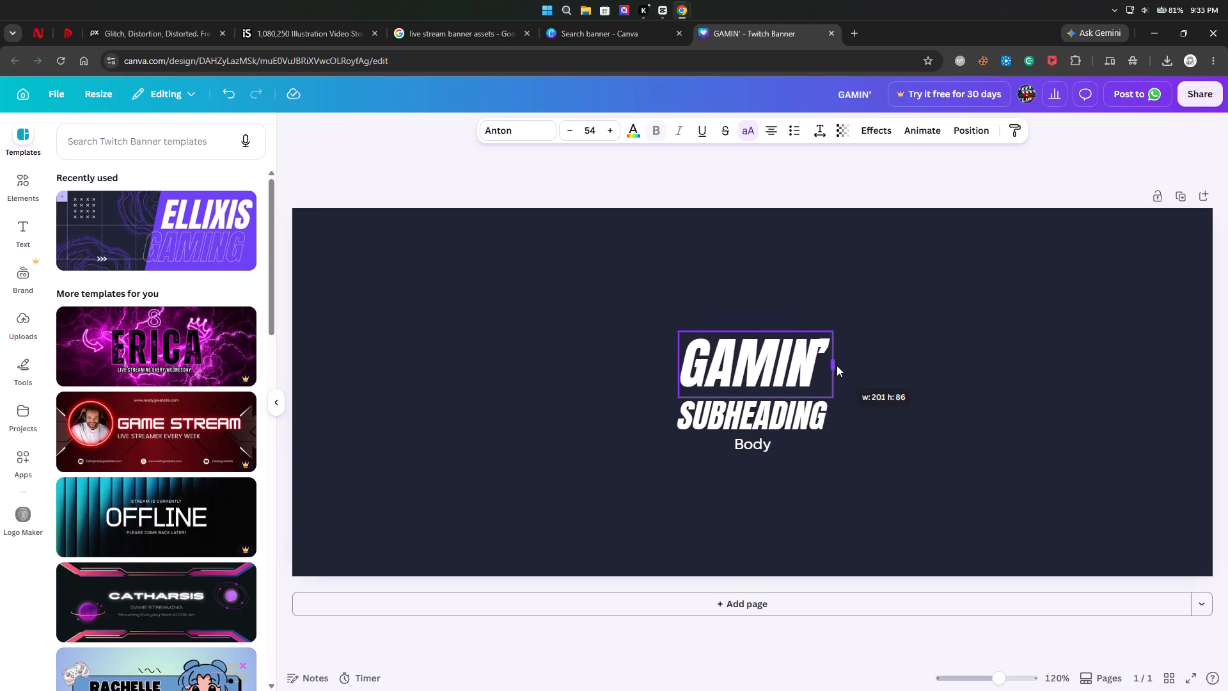
{"action": "left_click_drag", "start_coordinate": [837, 365], "coordinate": [873, 365]}
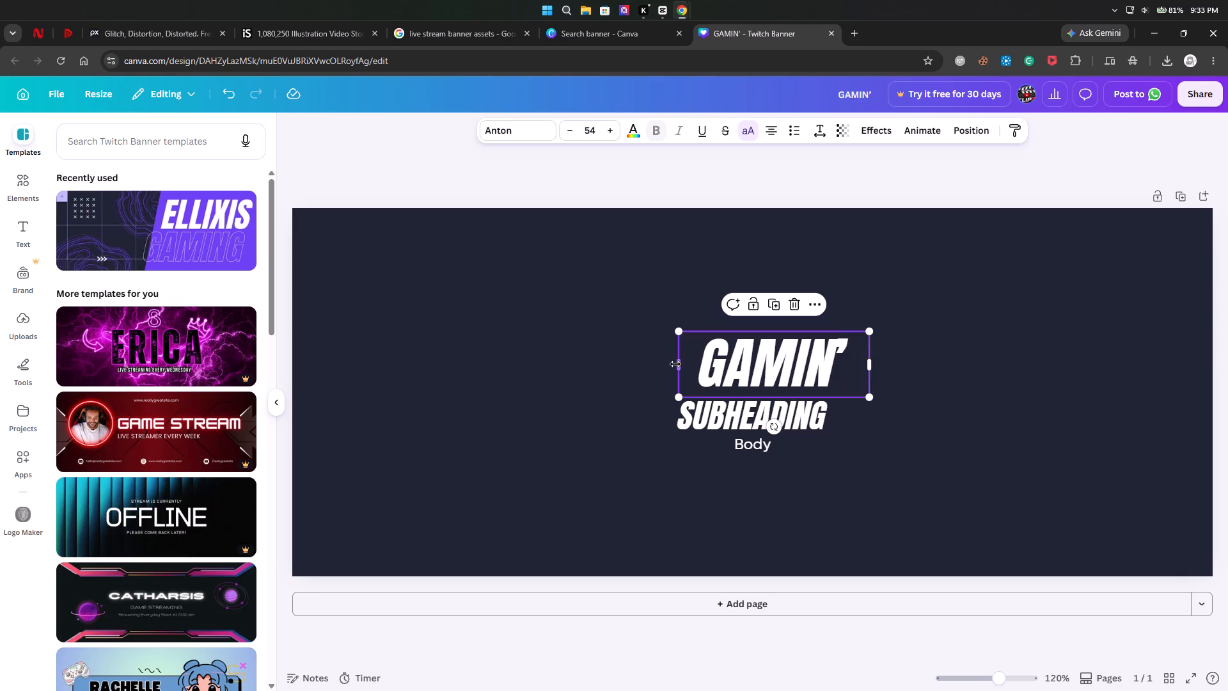
{"action": "left_click_drag", "start_coordinate": [677, 363], "coordinate": [657, 362]}
{"action": "left_click", "coordinate": [917, 383]}
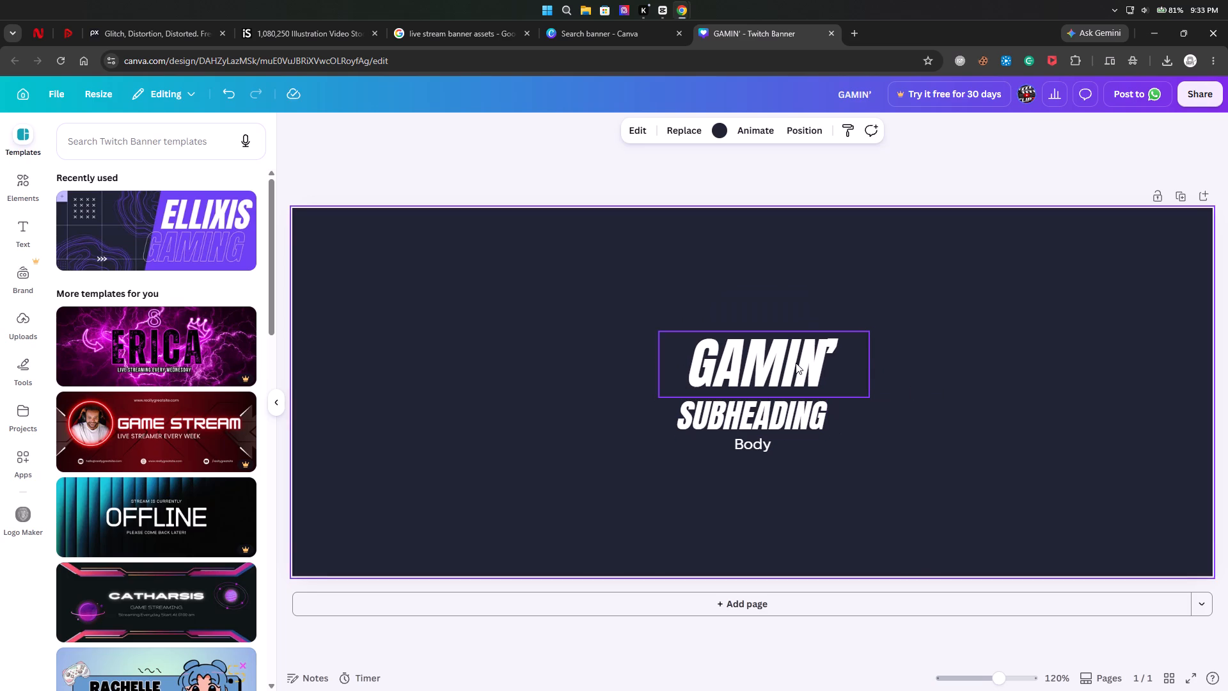
{"action": "left_click", "coordinate": [796, 362]}
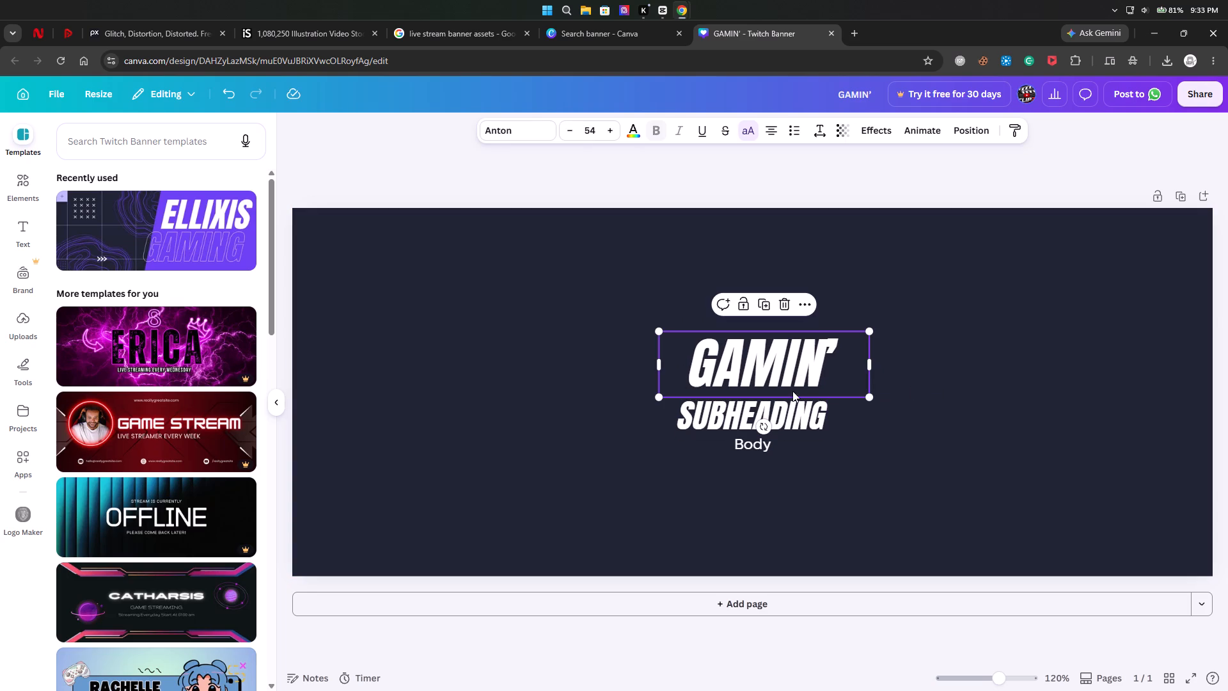
Nudge the subheading slightly up toward the heading and replace its text with "BEATZ".
{"action": "left_click", "coordinate": [775, 423]}
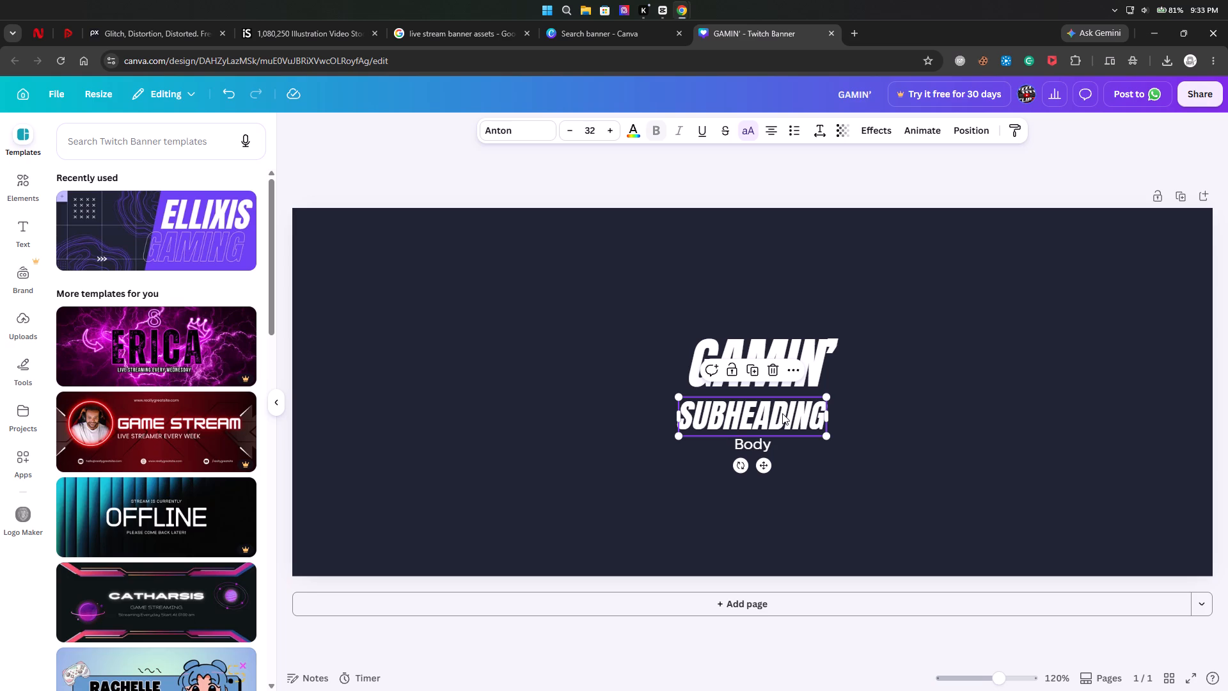
{"action": "key", "text": "b"}
{"action": "left_click_drag", "start_coordinate": [680, 415], "coordinate": [683, 409]}
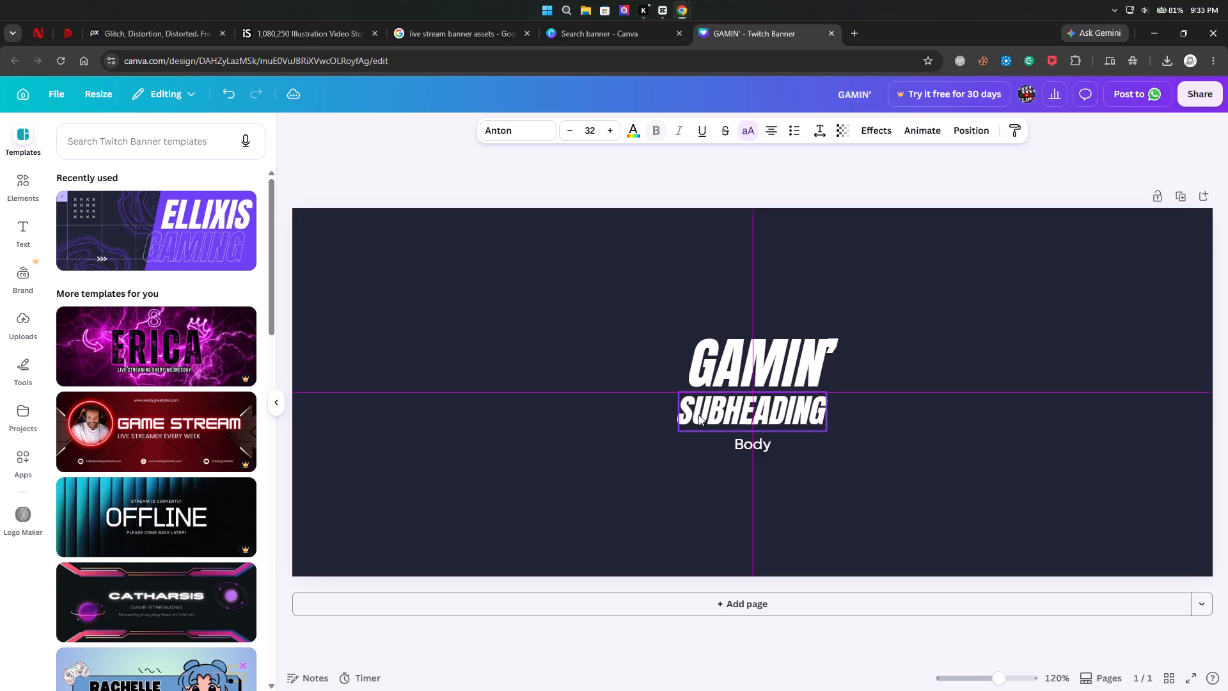
{"action": "double_click", "coordinate": [701, 411]}
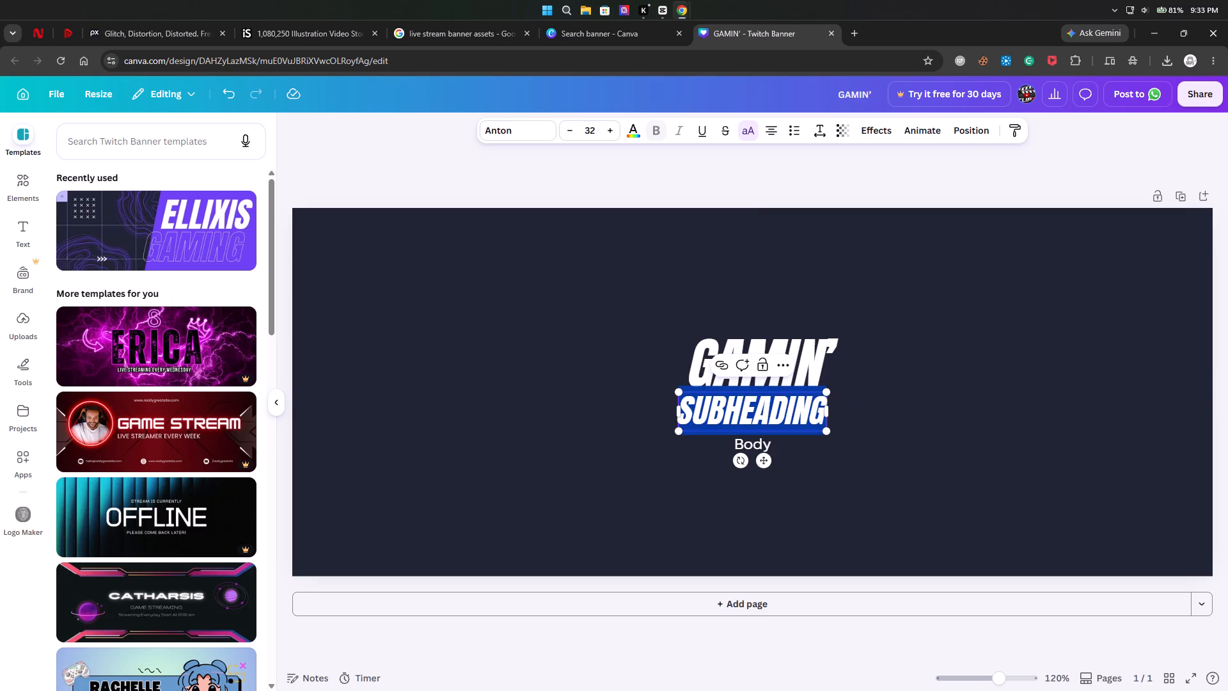
{"action": "key", "text": "b"}
{"action": "type", "text": "eatz"}
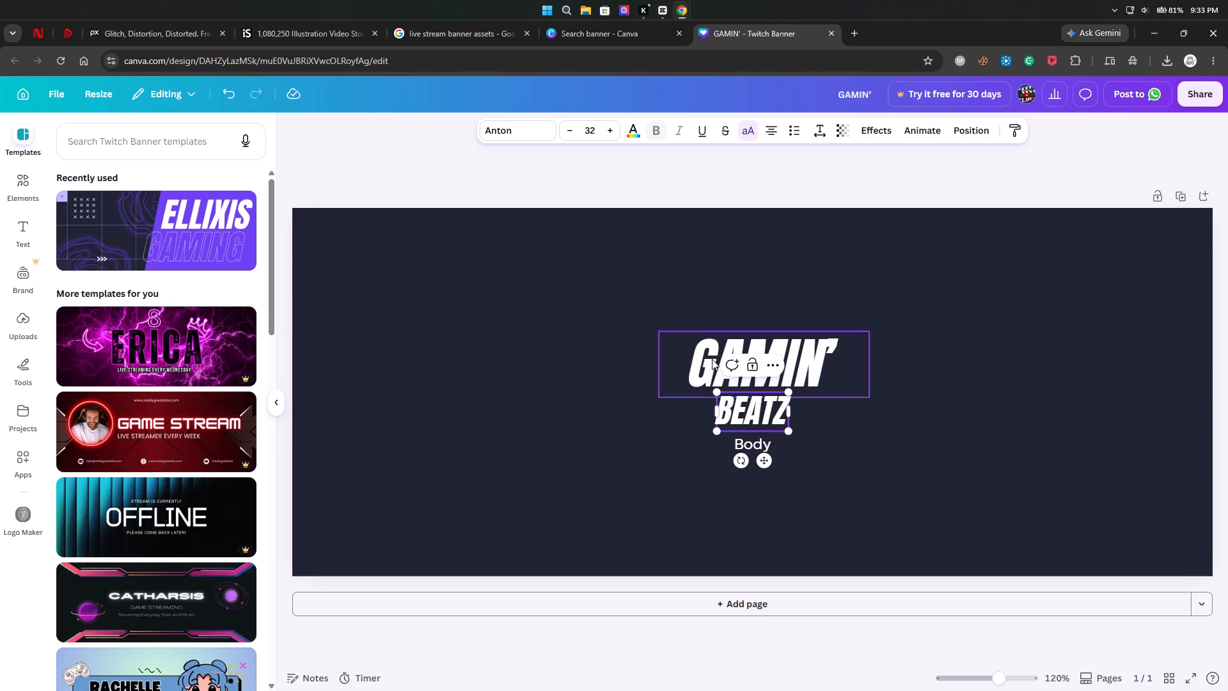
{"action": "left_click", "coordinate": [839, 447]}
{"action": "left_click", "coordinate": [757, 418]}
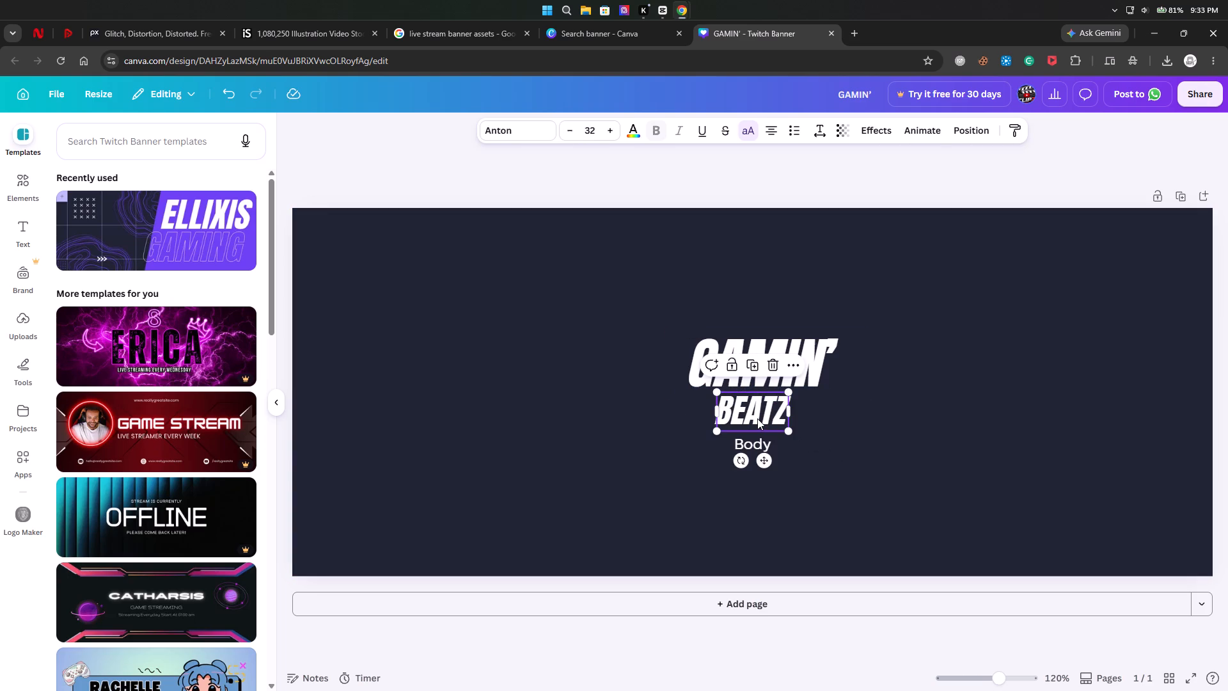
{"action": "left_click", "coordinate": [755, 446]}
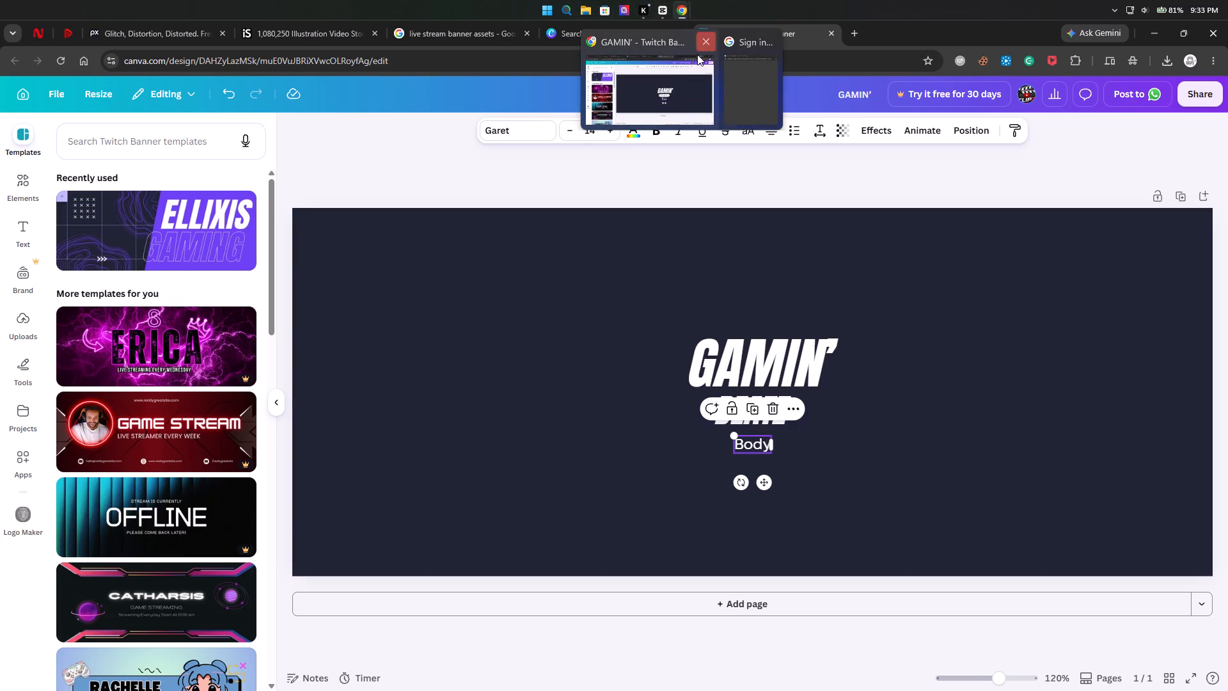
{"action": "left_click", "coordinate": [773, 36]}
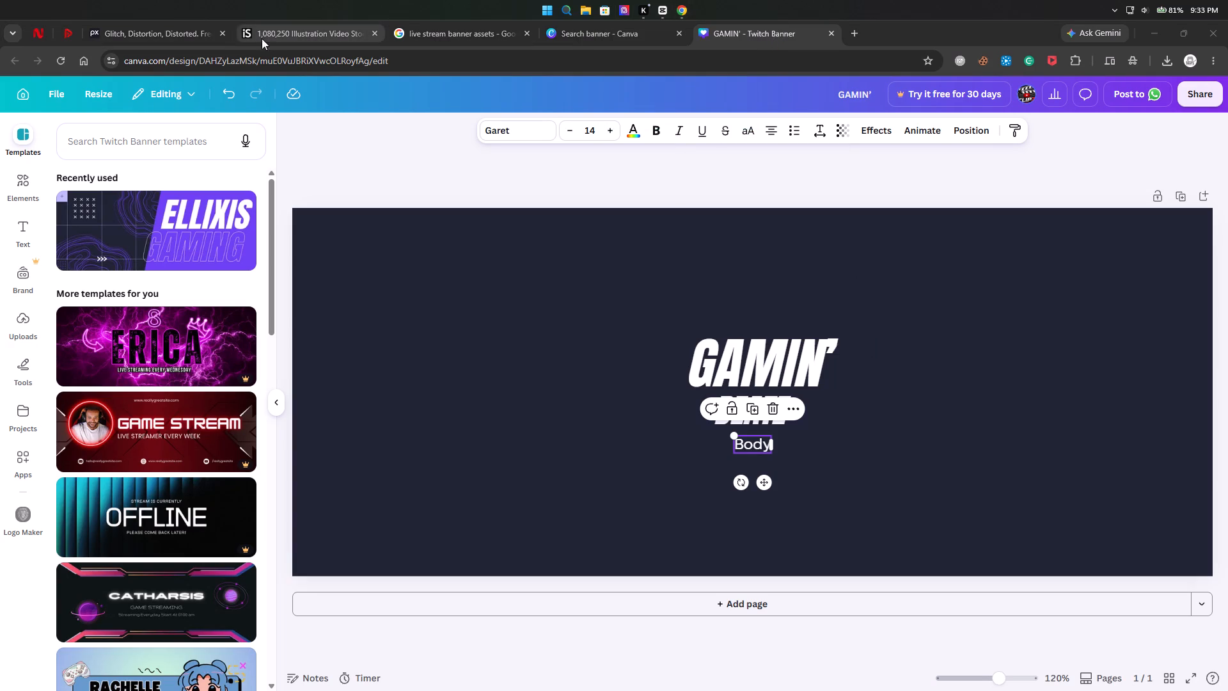
Open the YouTube home page in the browser tab holding the Pixabay glitch distortion video.
{"action": "left_click", "coordinate": [133, 31]}
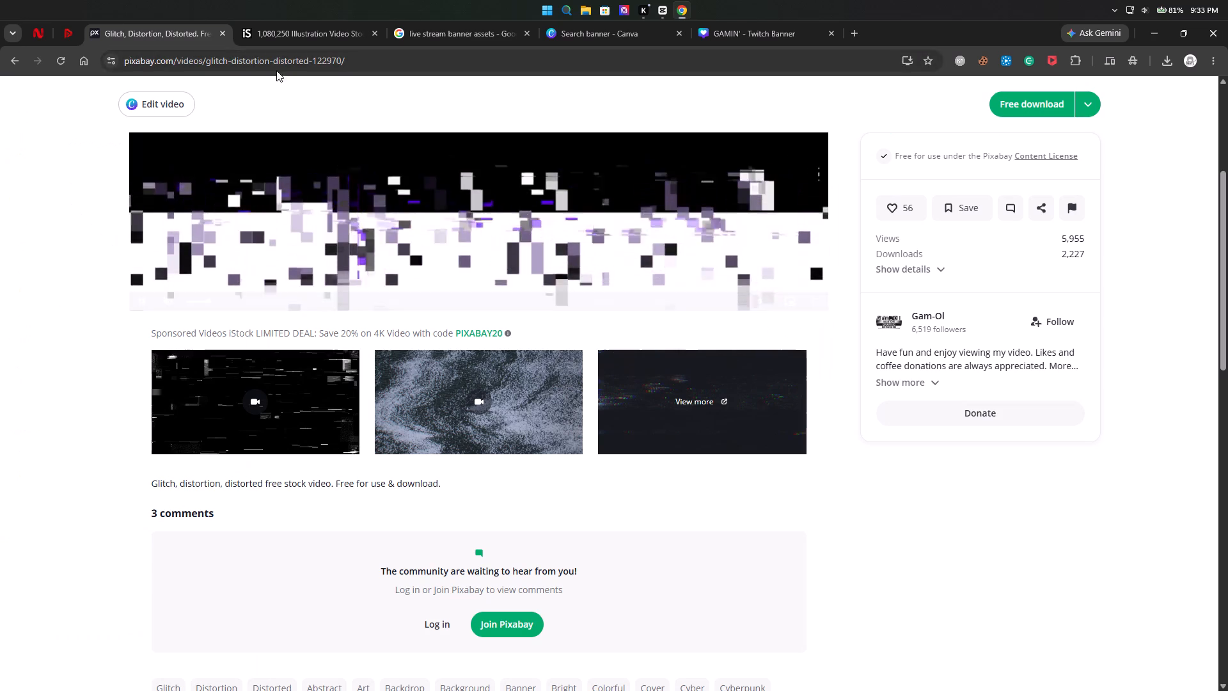
{"action": "left_click", "coordinate": [279, 59]}
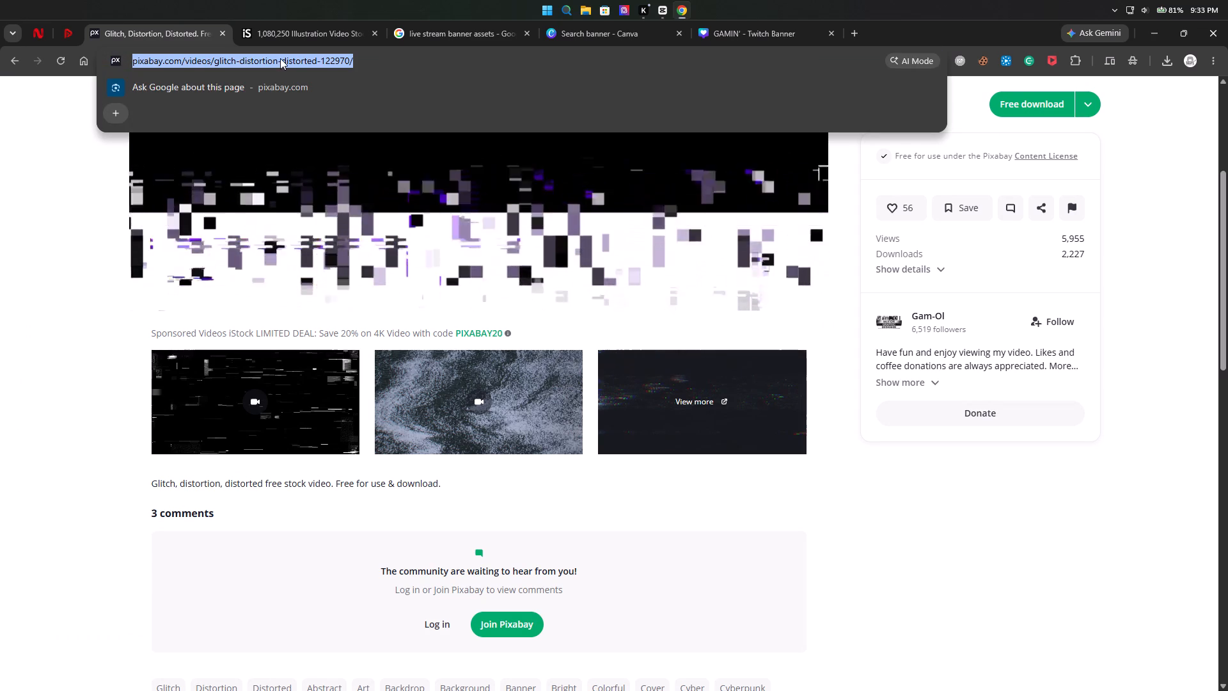
{"action": "type", "text": "yo"}
{"action": "key", "text": "u"}
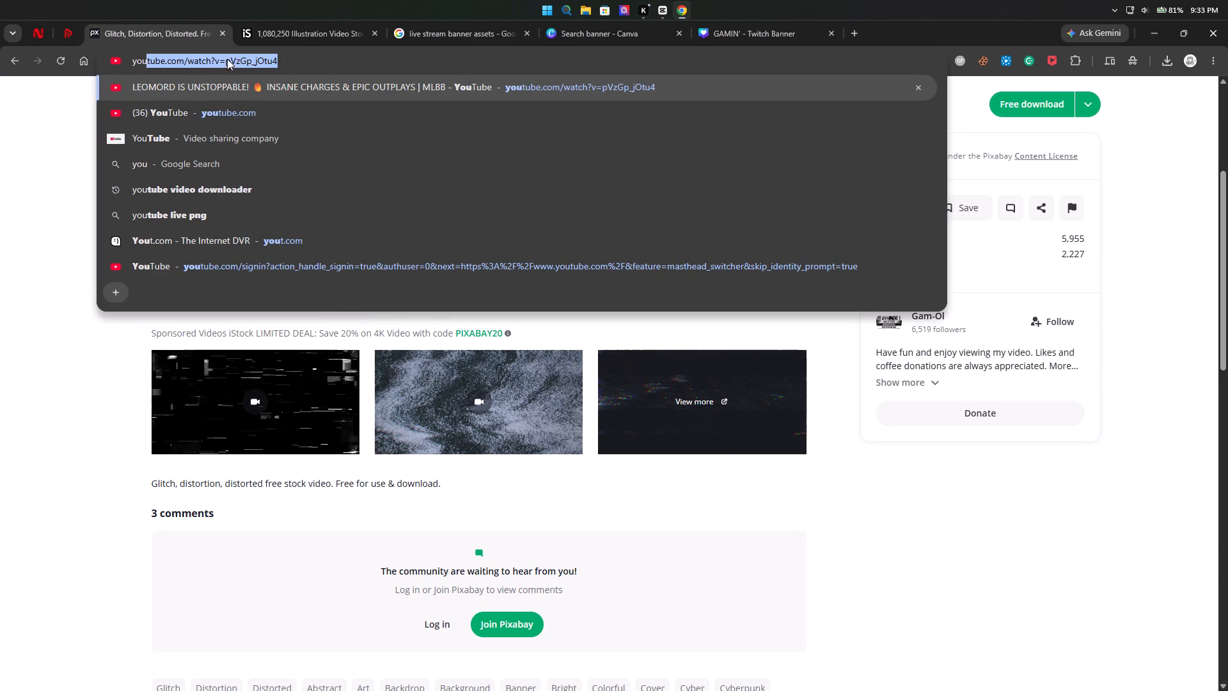
{"action": "left_click", "coordinate": [196, 109]}
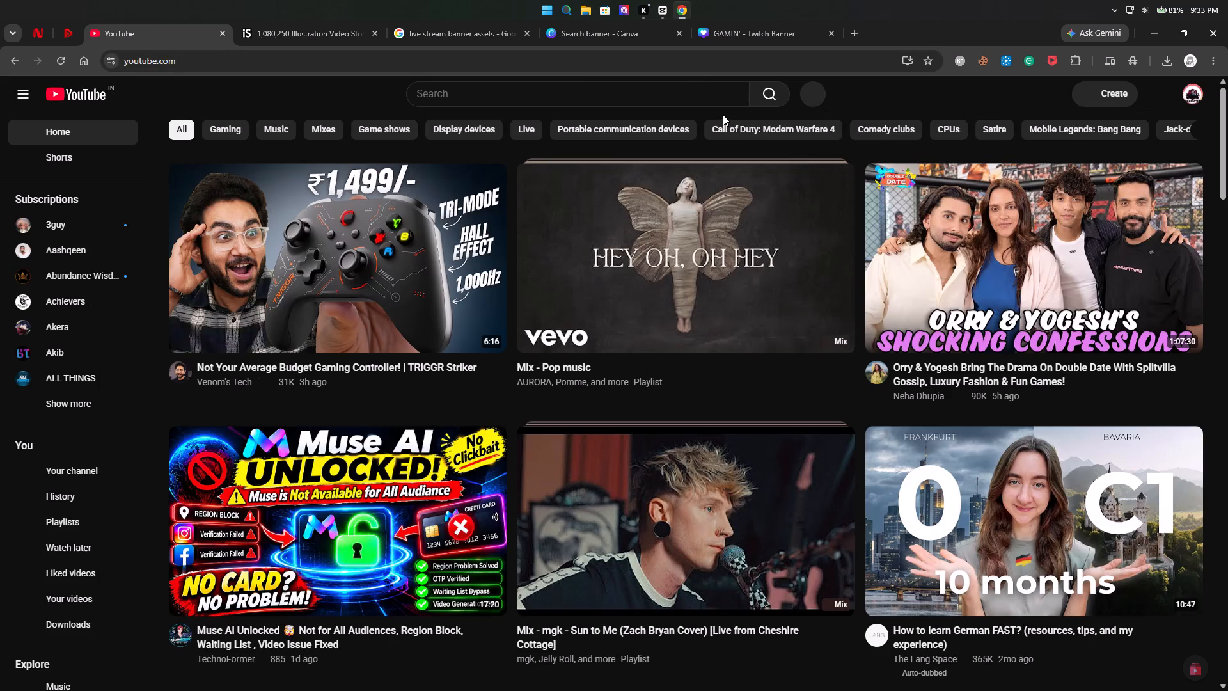
Look through the recommended videos on the YouTube home feed.
{"action": "scroll", "coordinate": [722, 113], "scroll_direction": "down", "scroll_amount": 2}
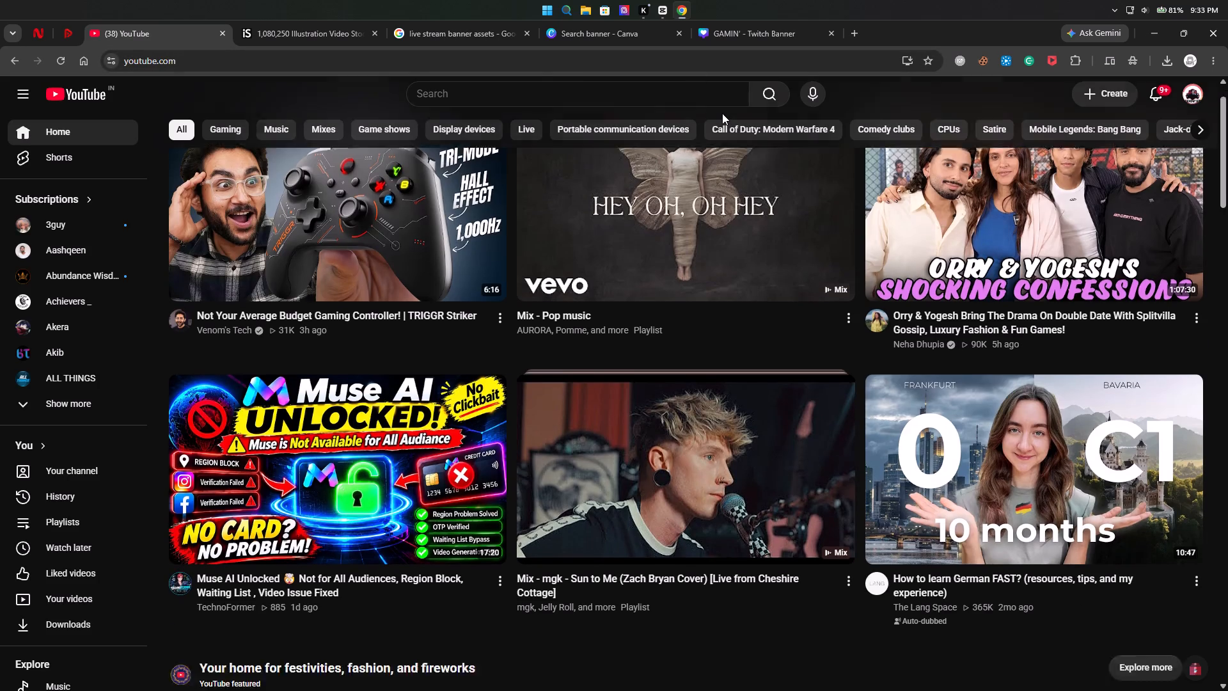
{"action": "scroll", "coordinate": [721, 113], "scroll_direction": "down", "scroll_amount": 8}
{"action": "scroll", "coordinate": [721, 113], "scroll_direction": "up", "scroll_amount": 1}
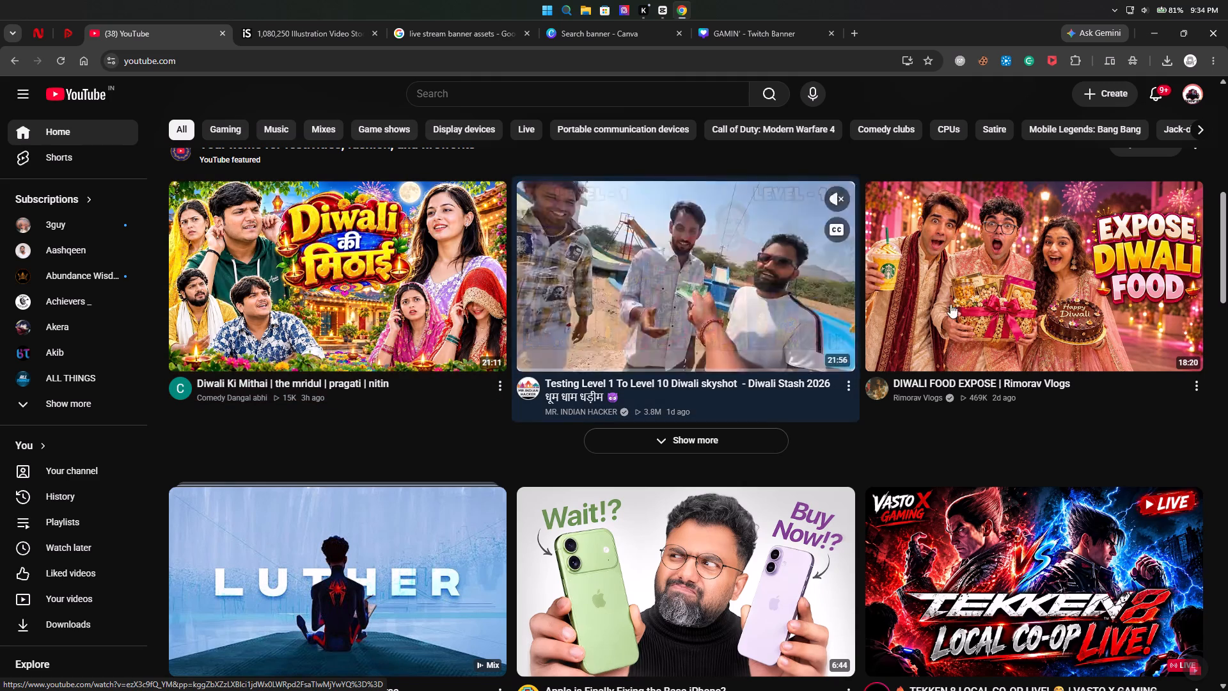
{"action": "scroll", "coordinate": [1019, 293], "scroll_direction": "down", "scroll_amount": 4}
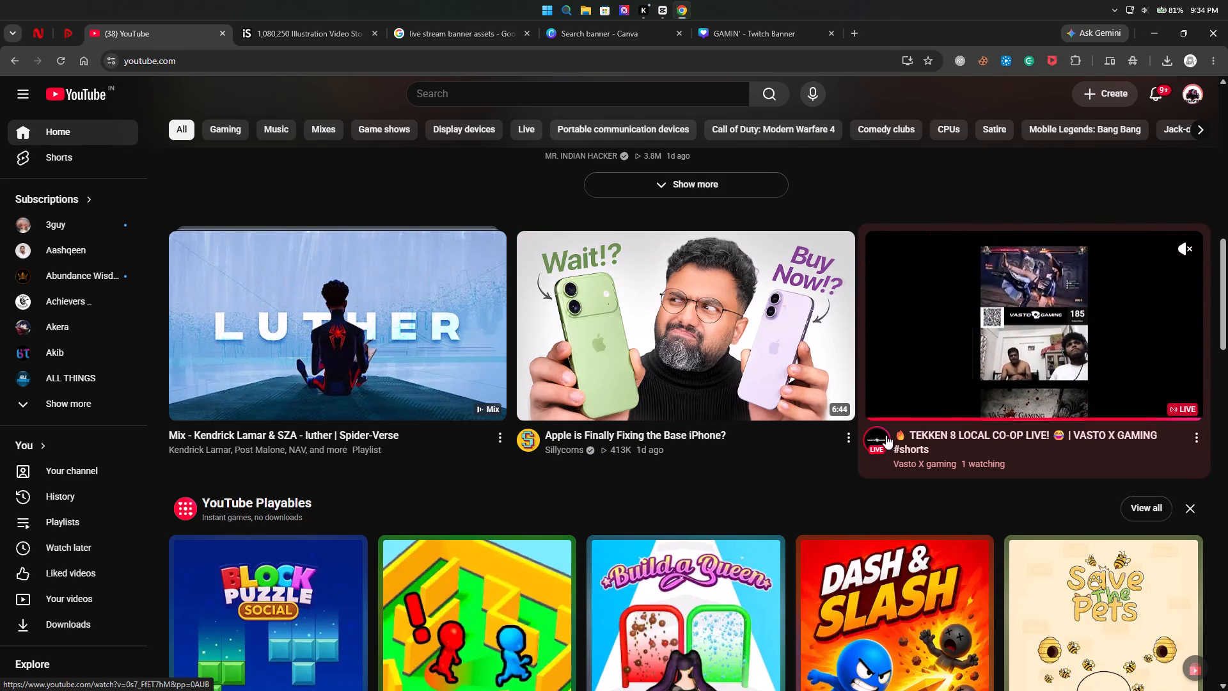
{"action": "scroll", "coordinate": [848, 465], "scroll_direction": "down", "scroll_amount": 2}
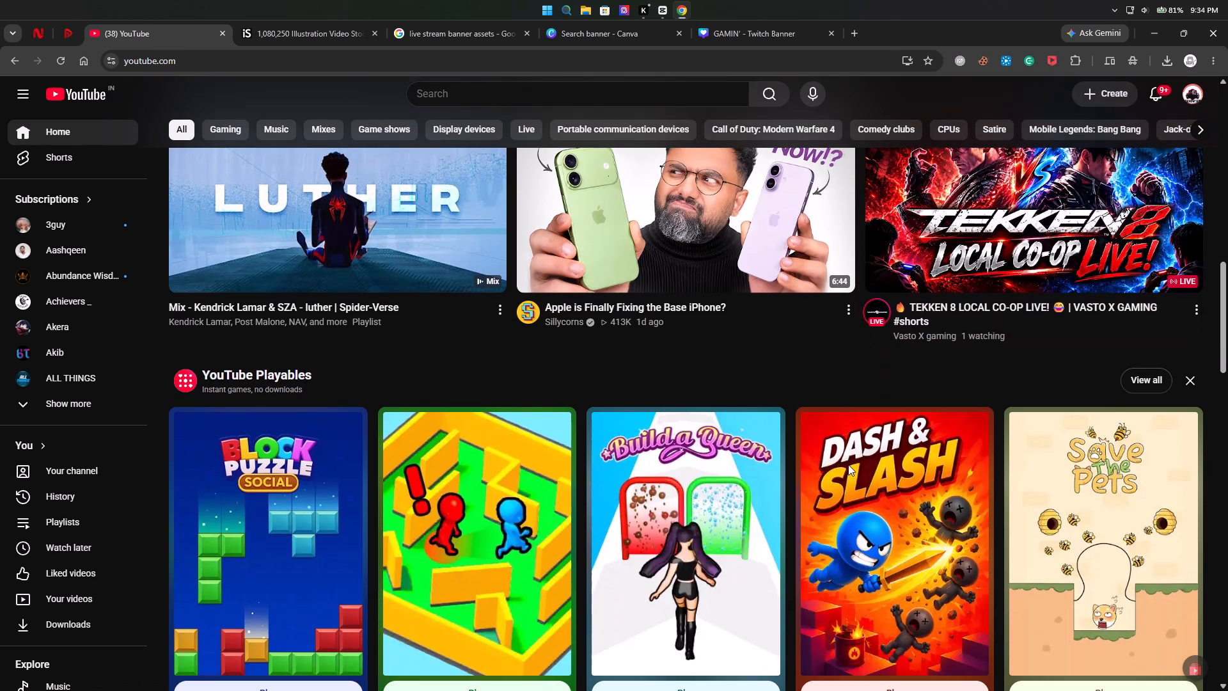
{"action": "scroll", "coordinate": [809, 370], "scroll_direction": "up", "scroll_amount": 1}
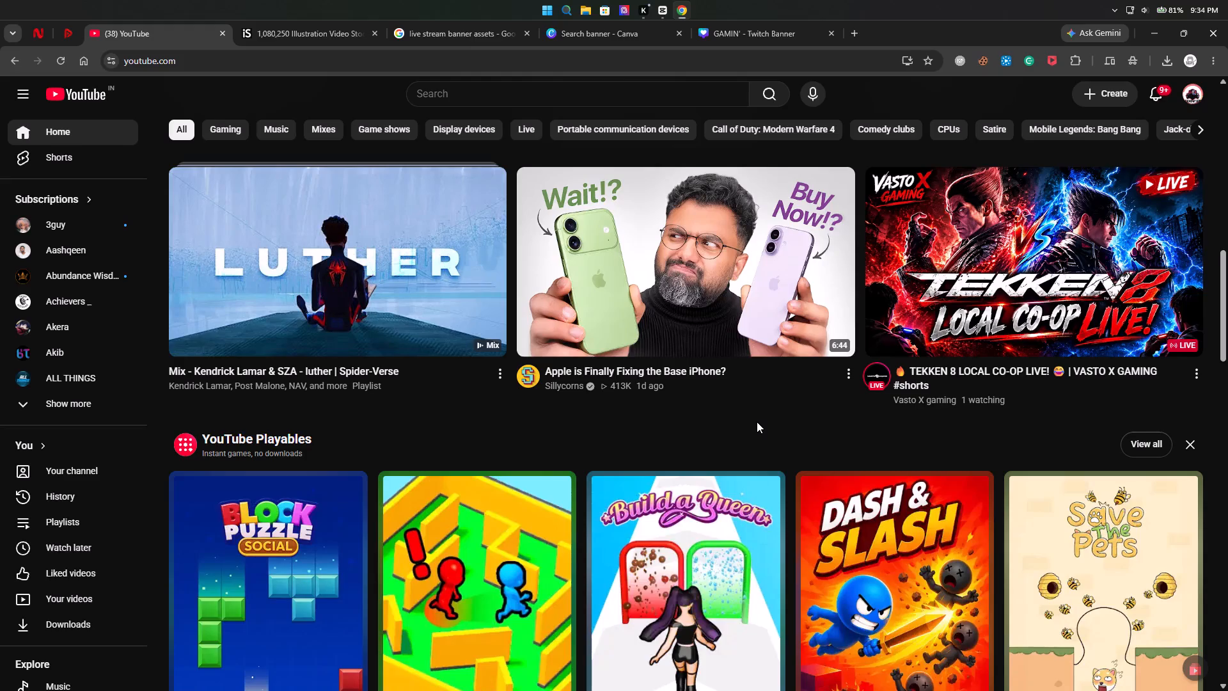
{"action": "scroll", "coordinate": [757, 422], "scroll_direction": "up", "scroll_amount": 1}
{"action": "scroll", "coordinate": [757, 422], "scroll_direction": "down", "scroll_amount": 11}
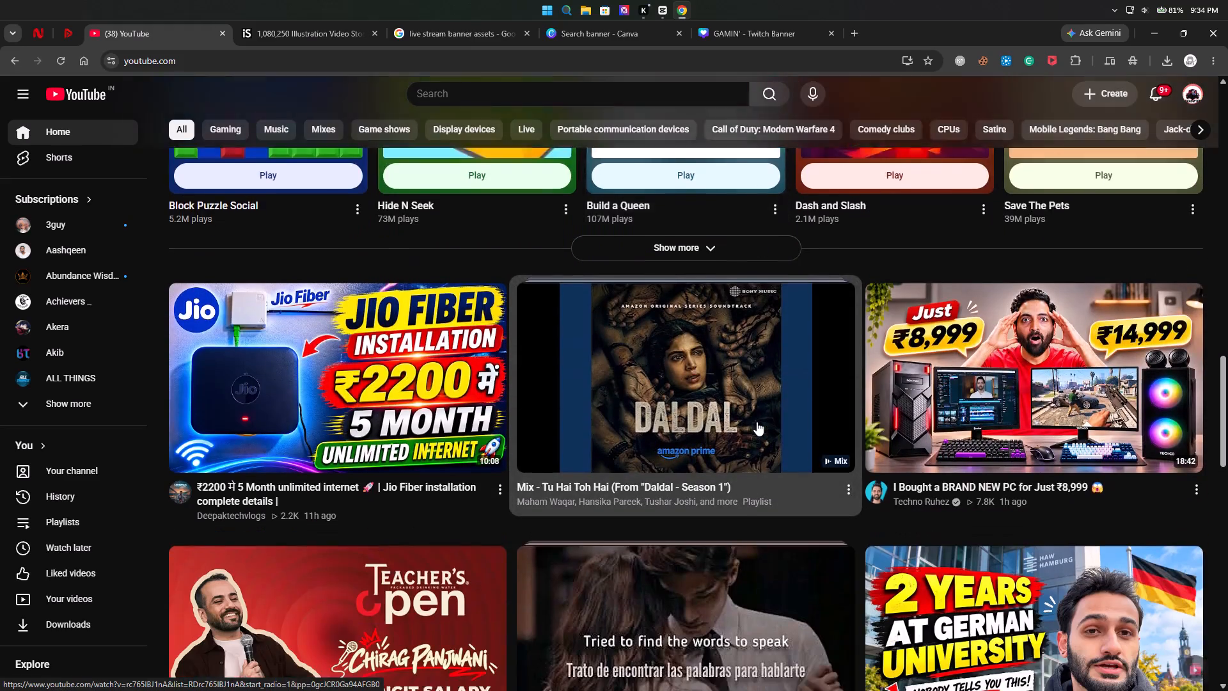
{"action": "scroll", "coordinate": [757, 422], "scroll_direction": "down", "scroll_amount": 5}
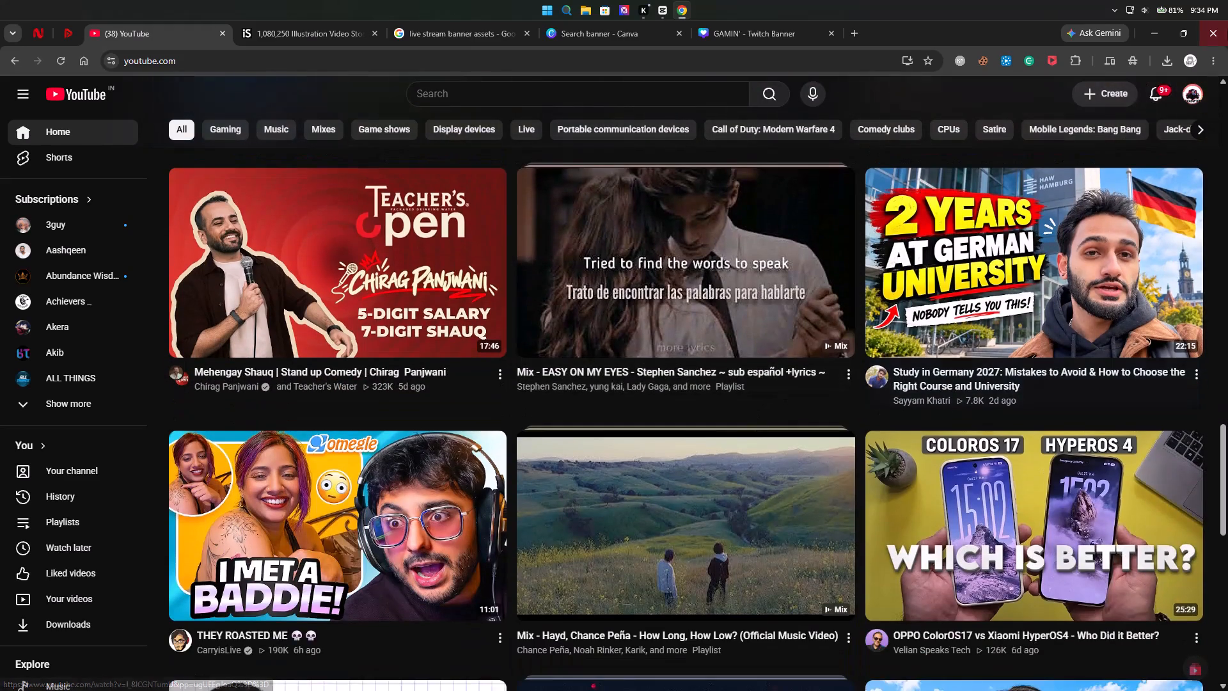
Switch YouTube to the GAMIN' BEATZ account and open its channel page.
{"action": "left_click", "coordinate": [1187, 91]}
{"action": "left_click", "coordinate": [1126, 215]}
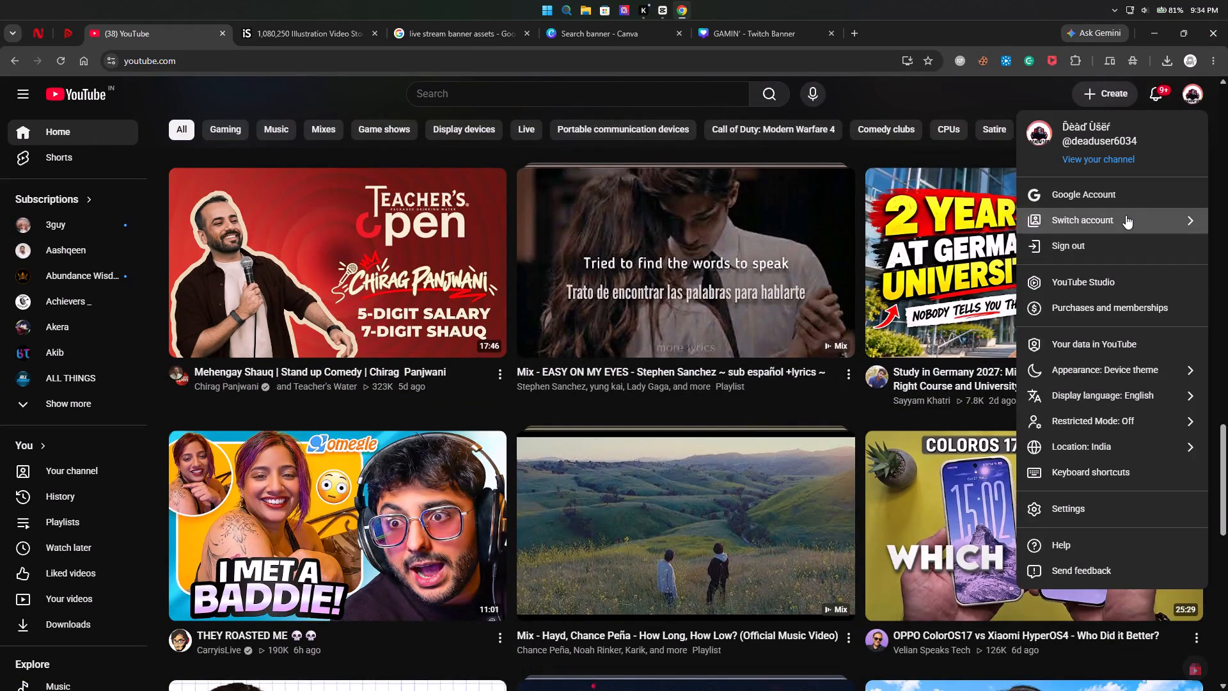
{"action": "left_click", "coordinate": [1097, 306]}
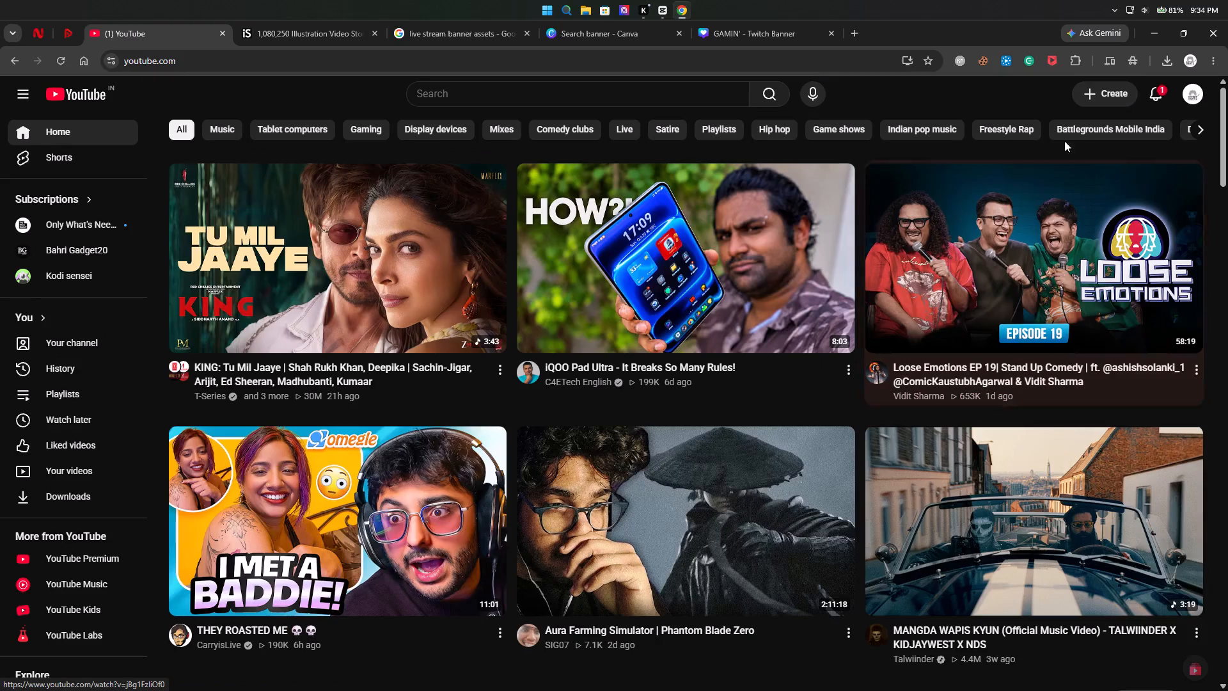
{"action": "left_click", "coordinate": [1190, 93]}
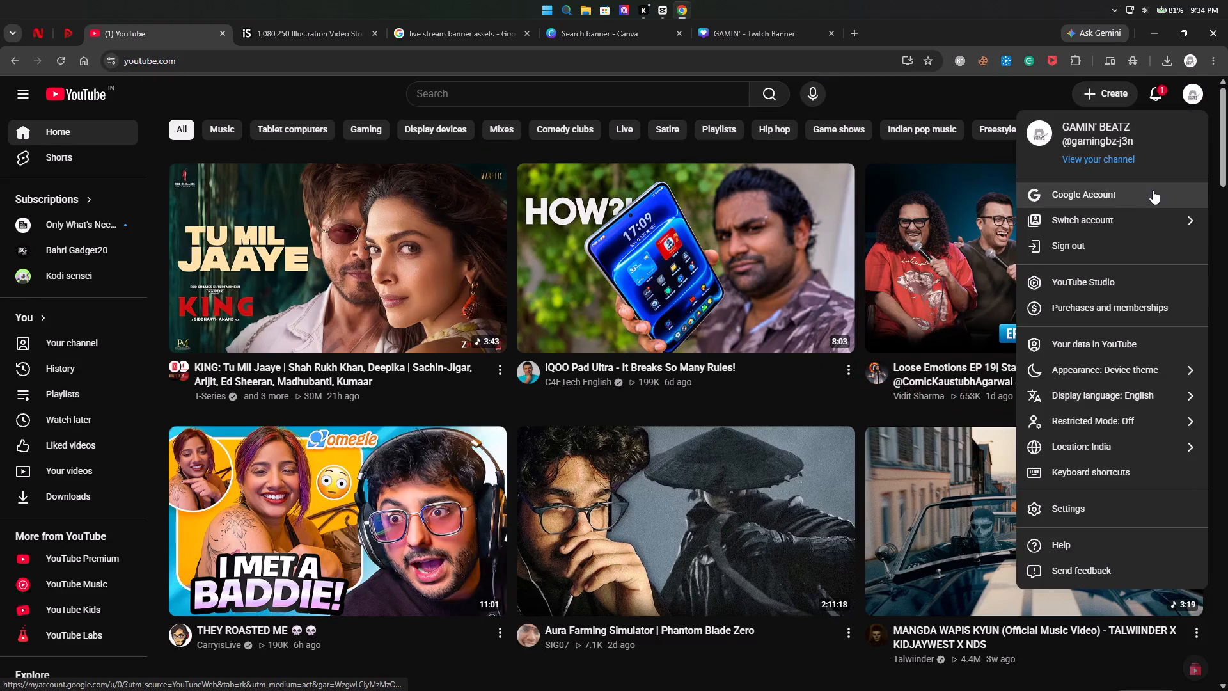
{"action": "left_click", "coordinate": [1096, 156]}
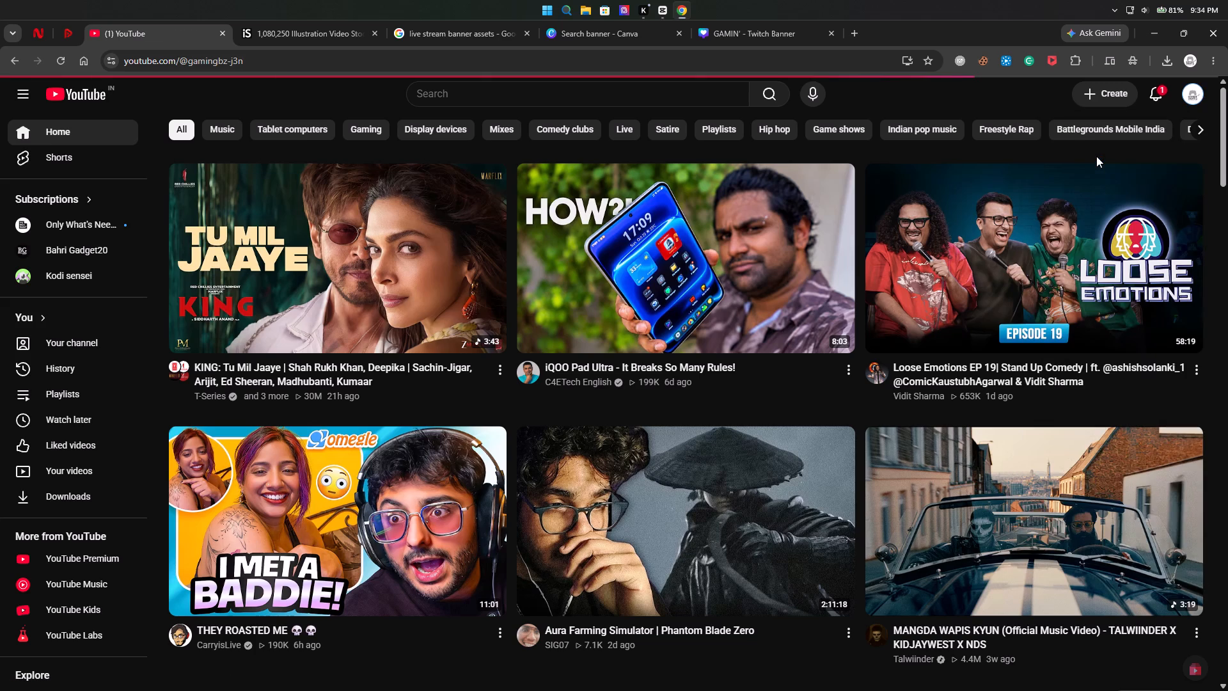
Examine the GAMIN' BEATZ channel's home page, videos, live streams and banner tagline for branding reference.
{"action": "scroll", "coordinate": [673, 275], "scroll_direction": "down", "scroll_amount": 1}
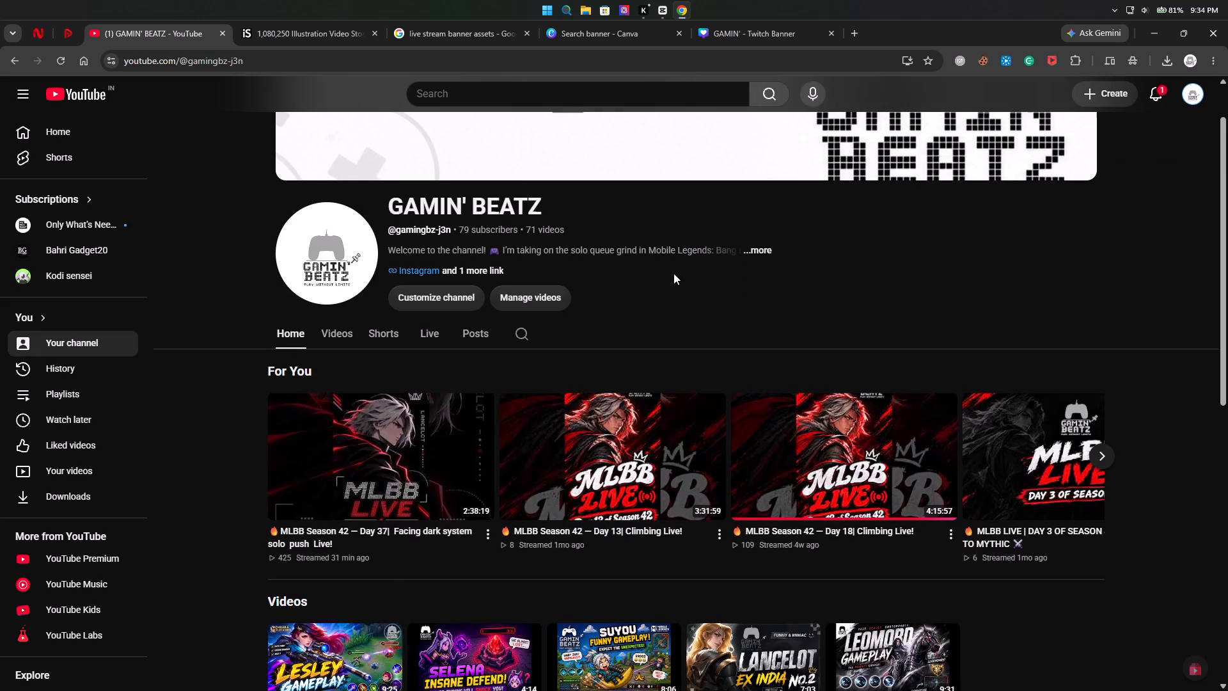
{"action": "scroll", "coordinate": [675, 269], "scroll_direction": "down", "scroll_amount": 1}
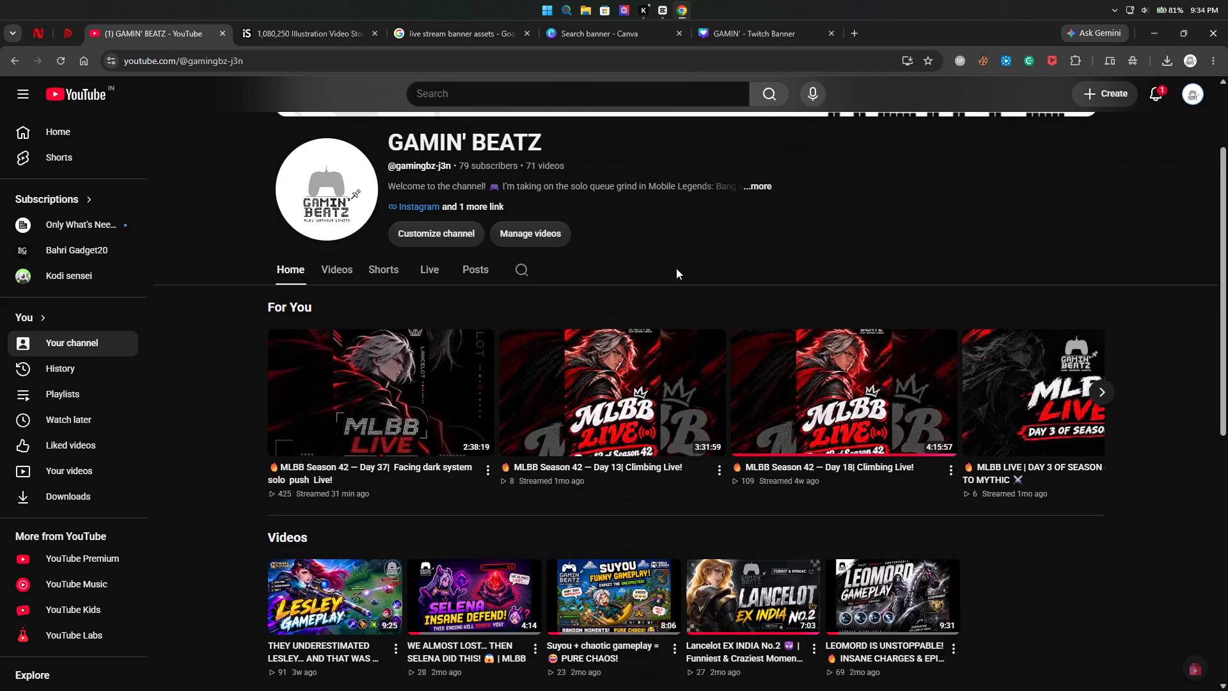
{"action": "scroll", "coordinate": [676, 267], "scroll_direction": "up", "scroll_amount": 1}
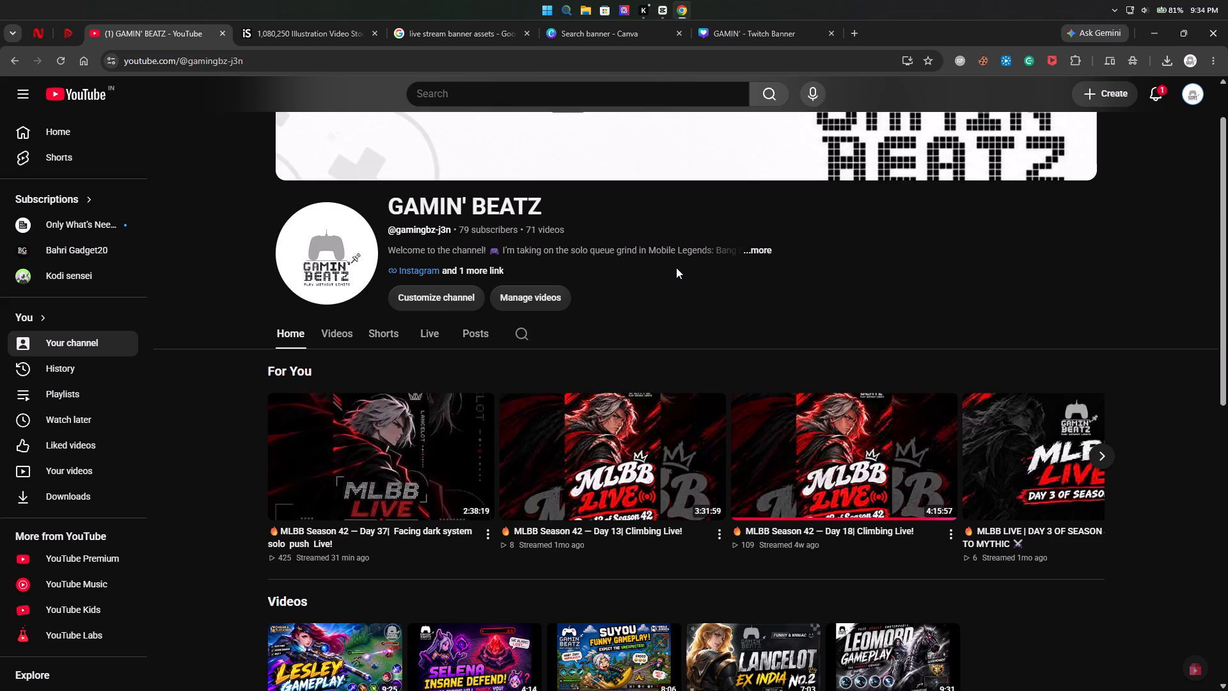
{"action": "left_click", "coordinate": [339, 335]}
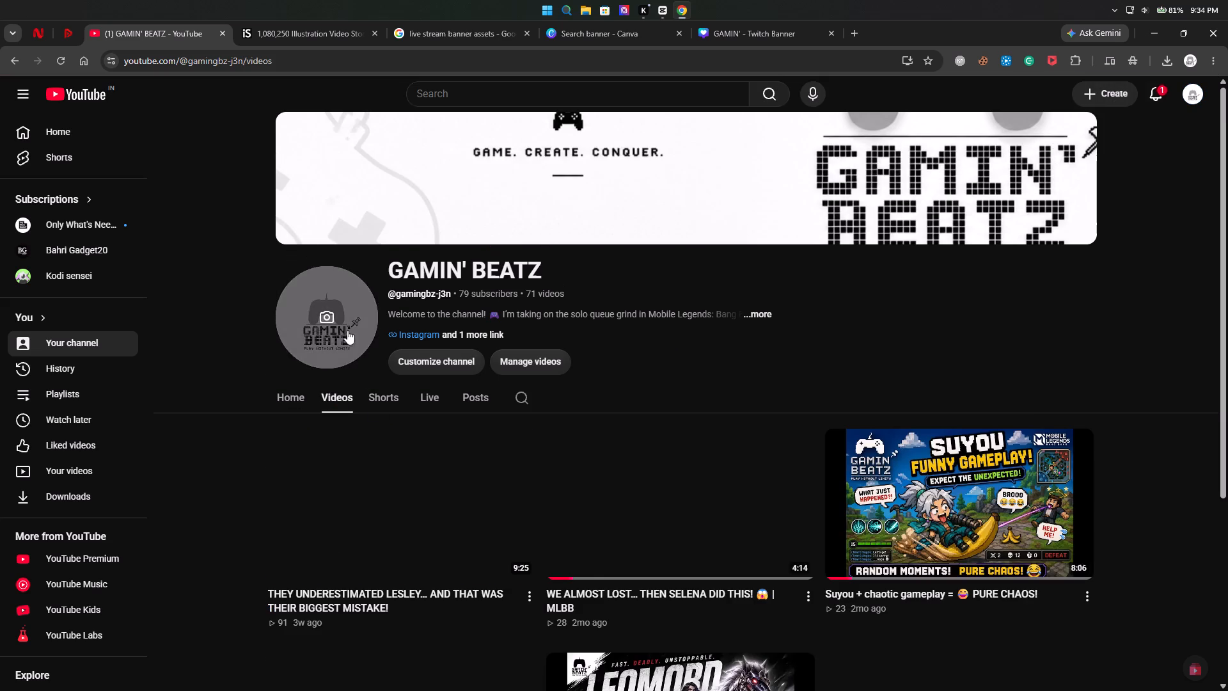
{"action": "scroll", "coordinate": [560, 286], "scroll_direction": "down", "scroll_amount": 1}
{"action": "left_click", "coordinate": [428, 330]}
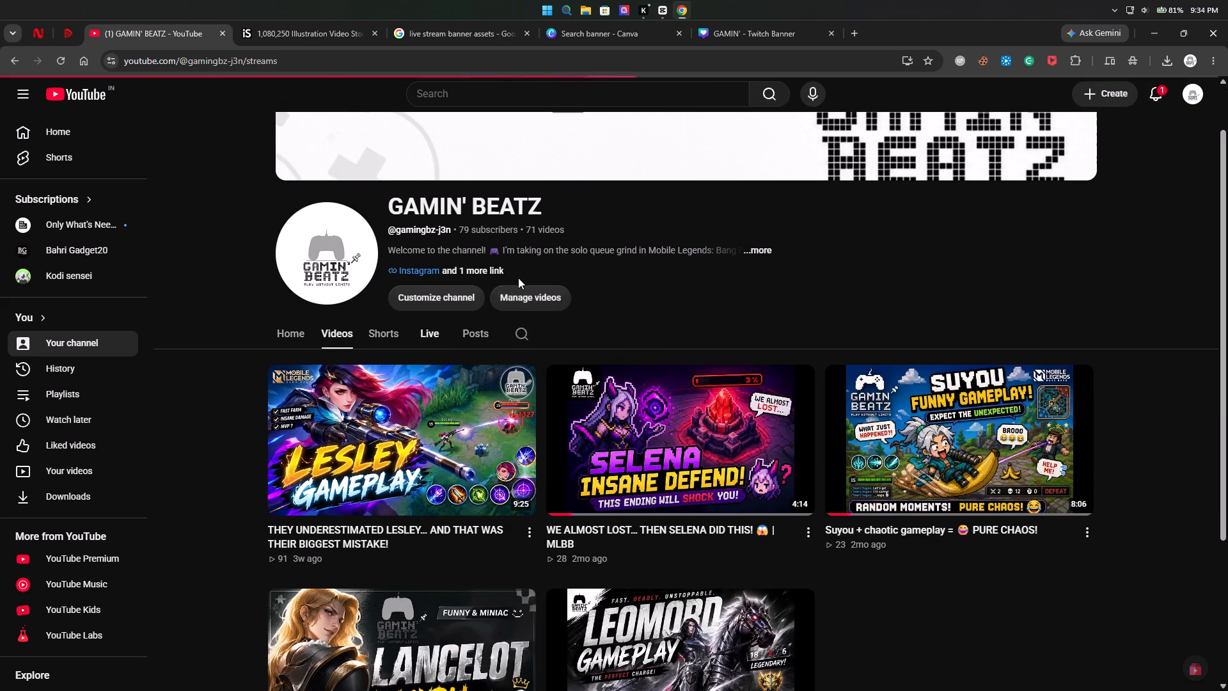
{"action": "scroll", "coordinate": [520, 274], "scroll_direction": "down", "scroll_amount": 2}
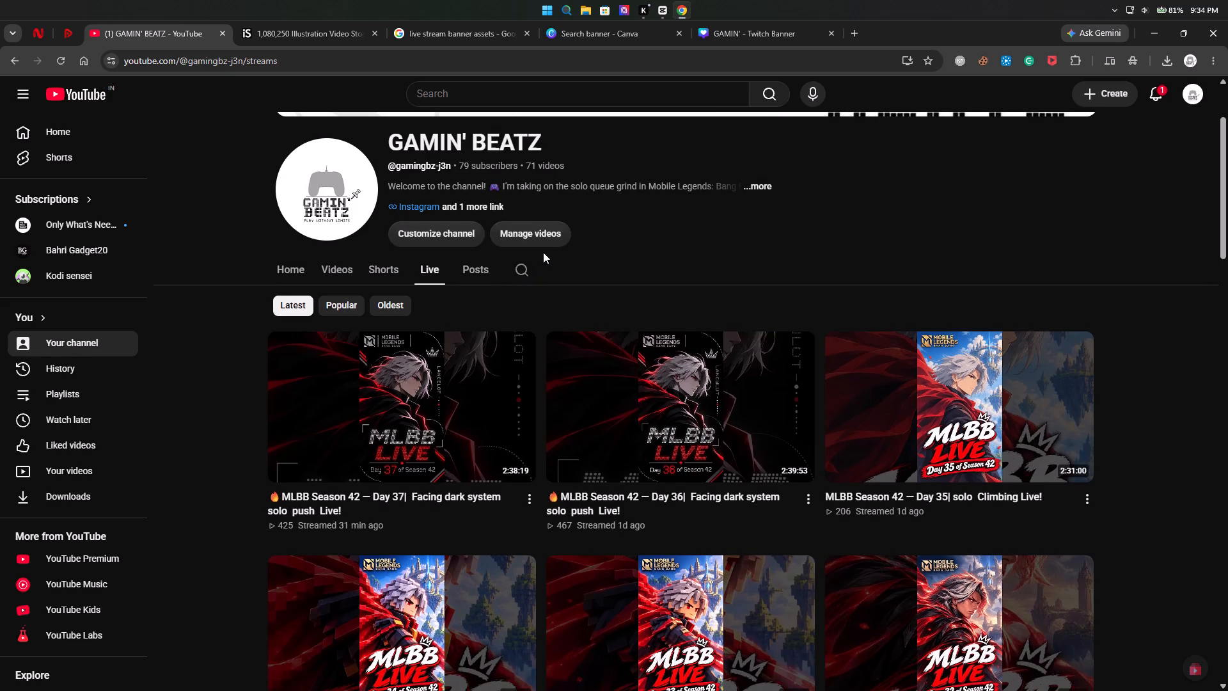
{"action": "scroll", "coordinate": [543, 252], "scroll_direction": "up", "scroll_amount": 1}
{"action": "scroll", "coordinate": [462, 218], "scroll_direction": "up", "scroll_amount": 3}
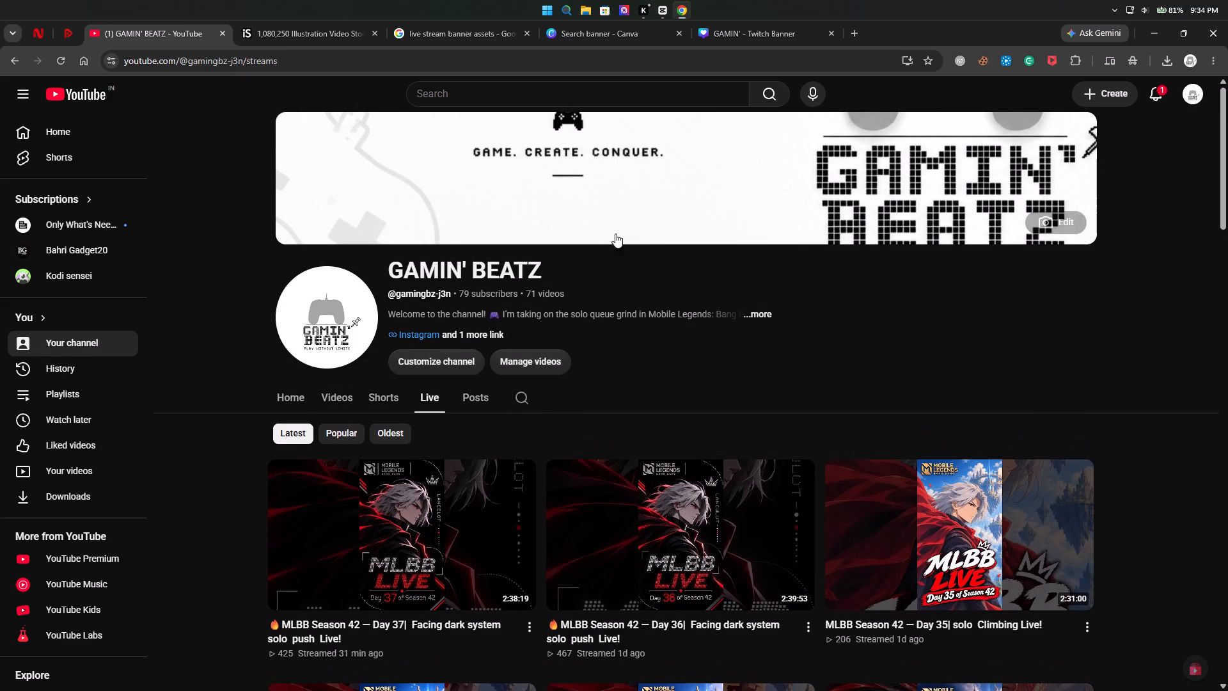
{"action": "scroll", "coordinate": [634, 234], "scroll_direction": "up", "scroll_amount": 1}
{"action": "left_click_drag", "start_coordinate": [476, 147], "coordinate": [534, 143]}
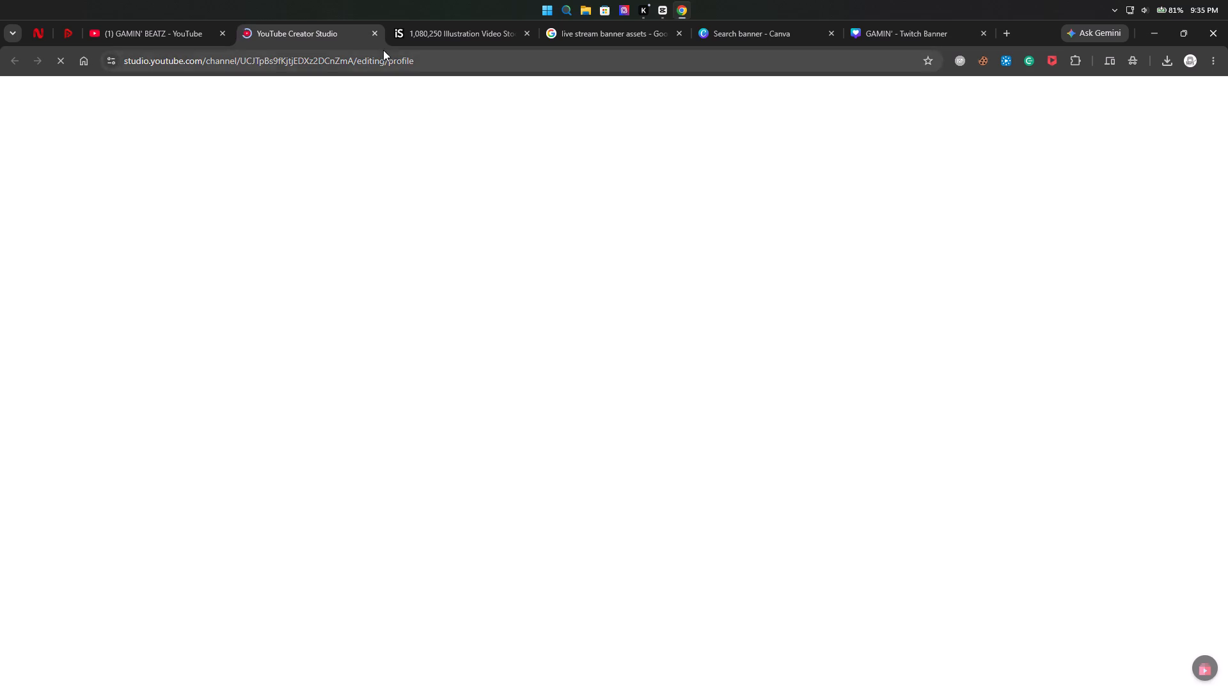
{"action": "left_click", "coordinate": [373, 31]}
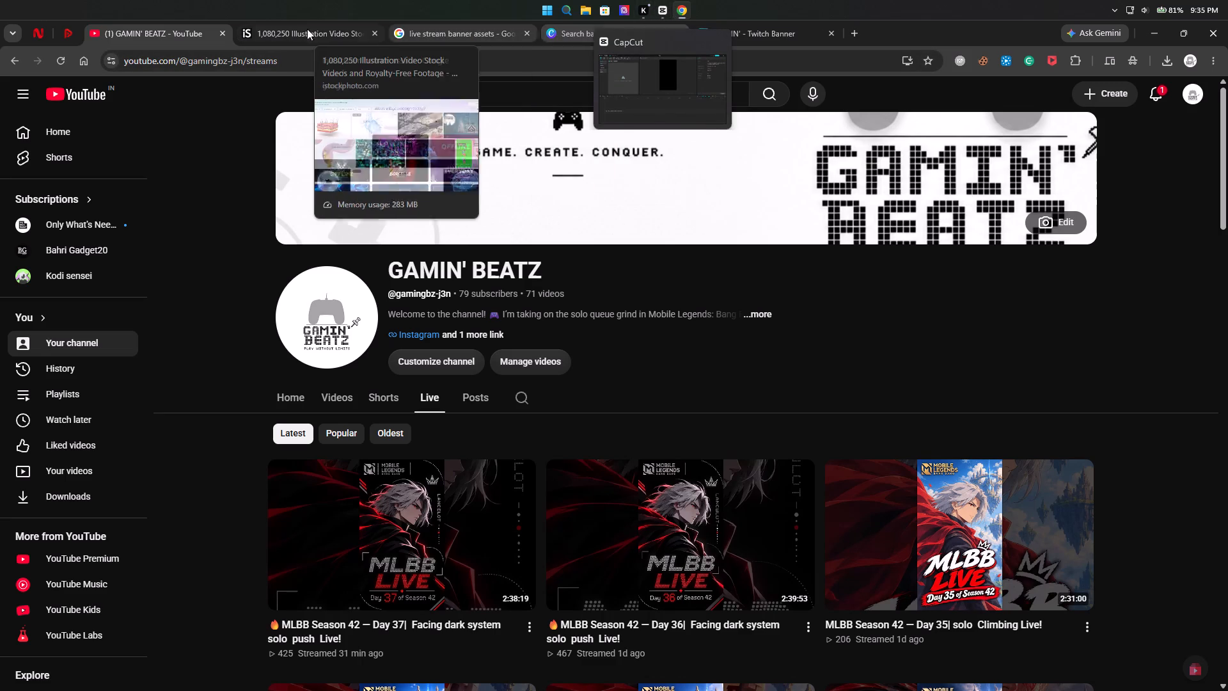
Return to the Canva Twitch banner design and replace the "Body" placeholder text with "game".
{"action": "left_click", "coordinate": [766, 38]}
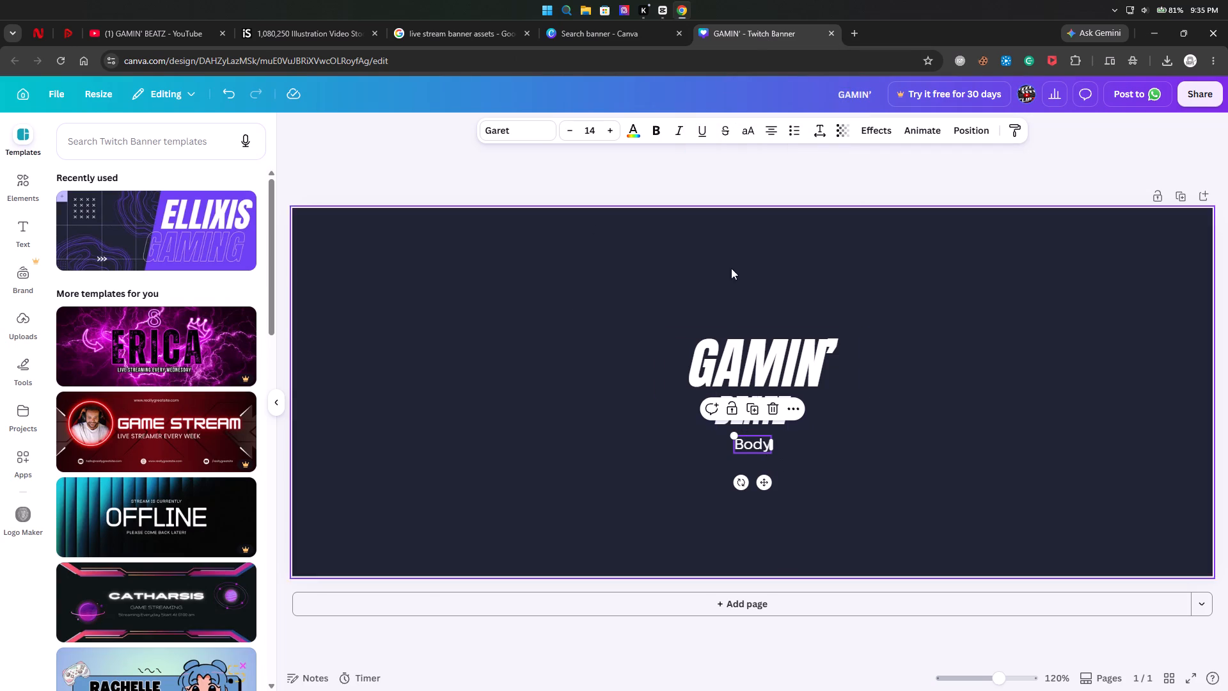
{"action": "double_click", "coordinate": [753, 447]}
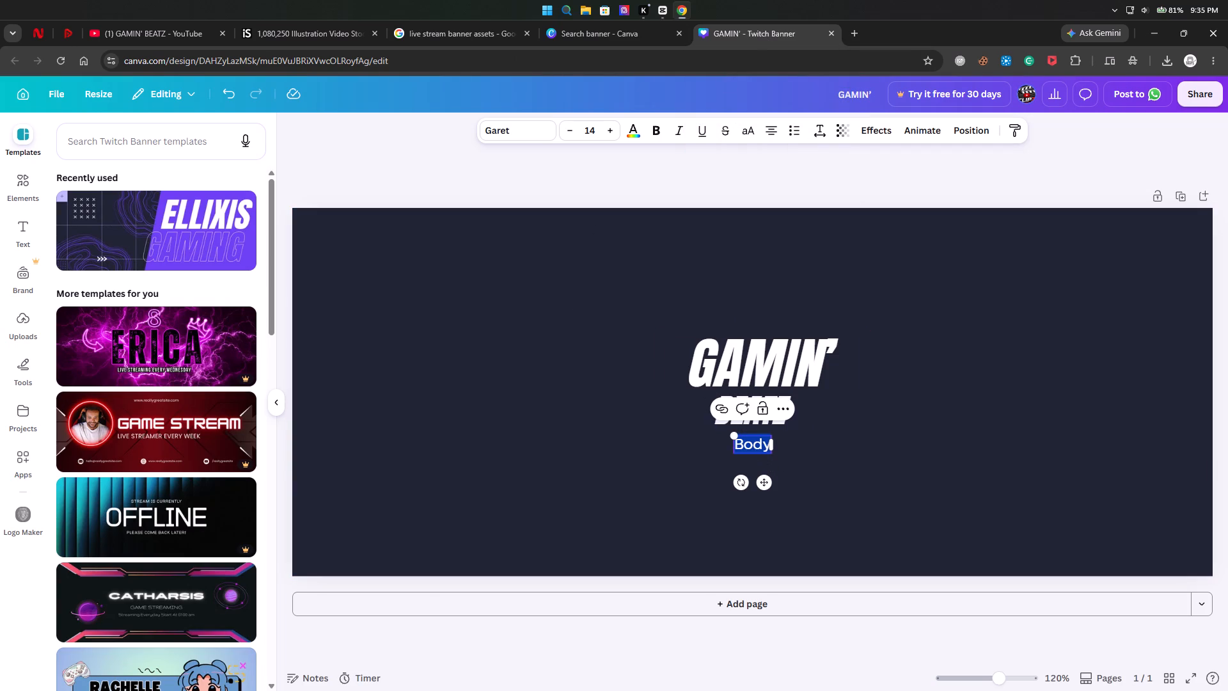
{"action": "type", "text": "game"}
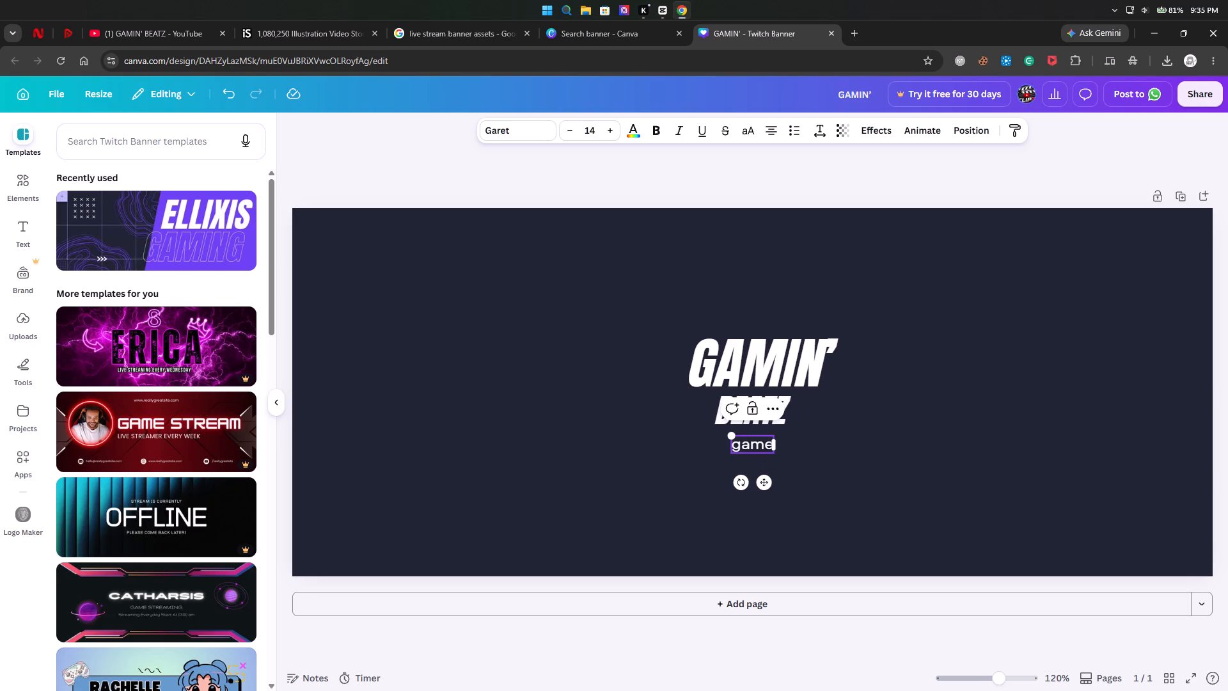
{"action": "key", "text": "space"}
{"action": "key", "text": "BackSpace"}
{"action": "key", "text": "period"}
{"action": "key", "text": "BackSpace"}
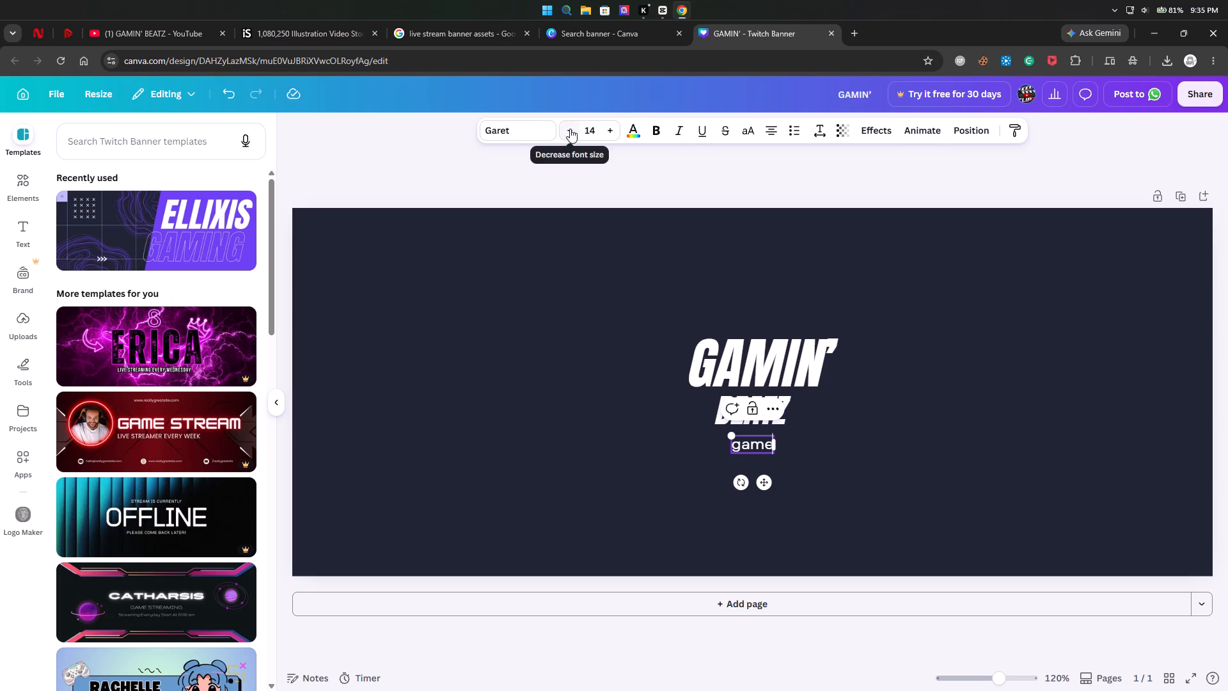
Enlarge the "GAMIN'" heading to font size 58 and move it slightly up, away from "BEATZ".
{"action": "left_click", "coordinate": [784, 344]}
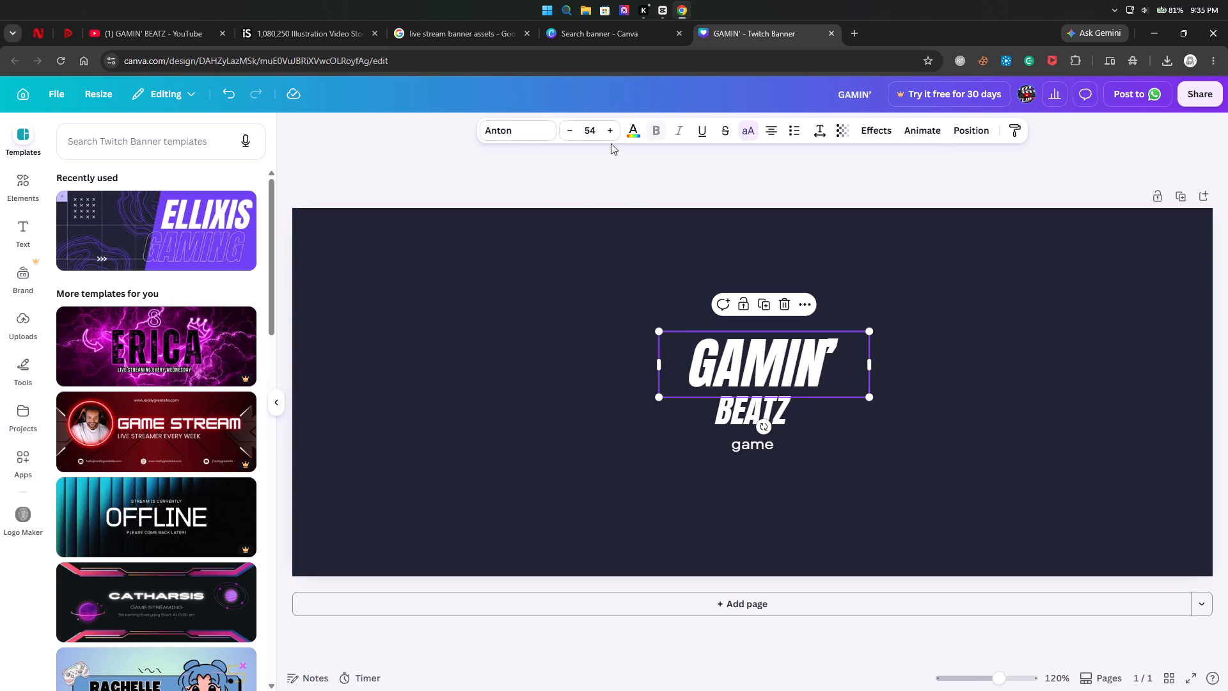
{"action": "left_click", "coordinate": [610, 127]}
{"action": "left_click", "coordinate": [610, 126]}
{"action": "double_click", "coordinate": [610, 126]}
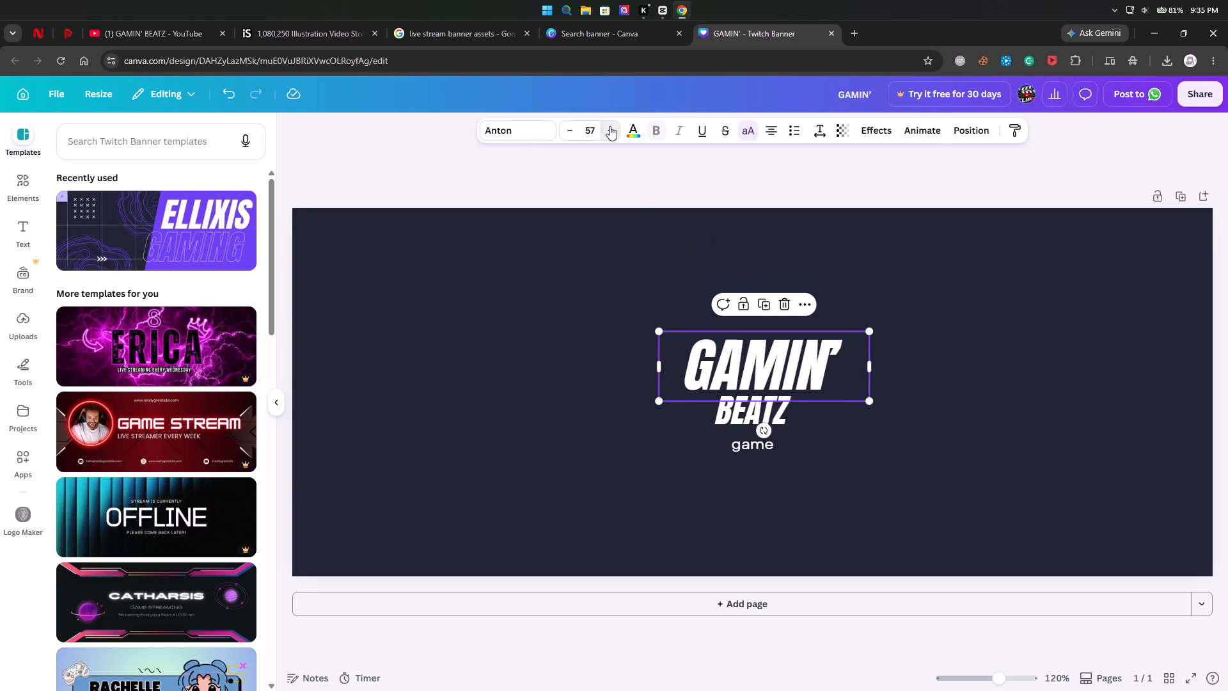
{"action": "left_click_drag", "start_coordinate": [761, 365], "coordinate": [760, 356]}
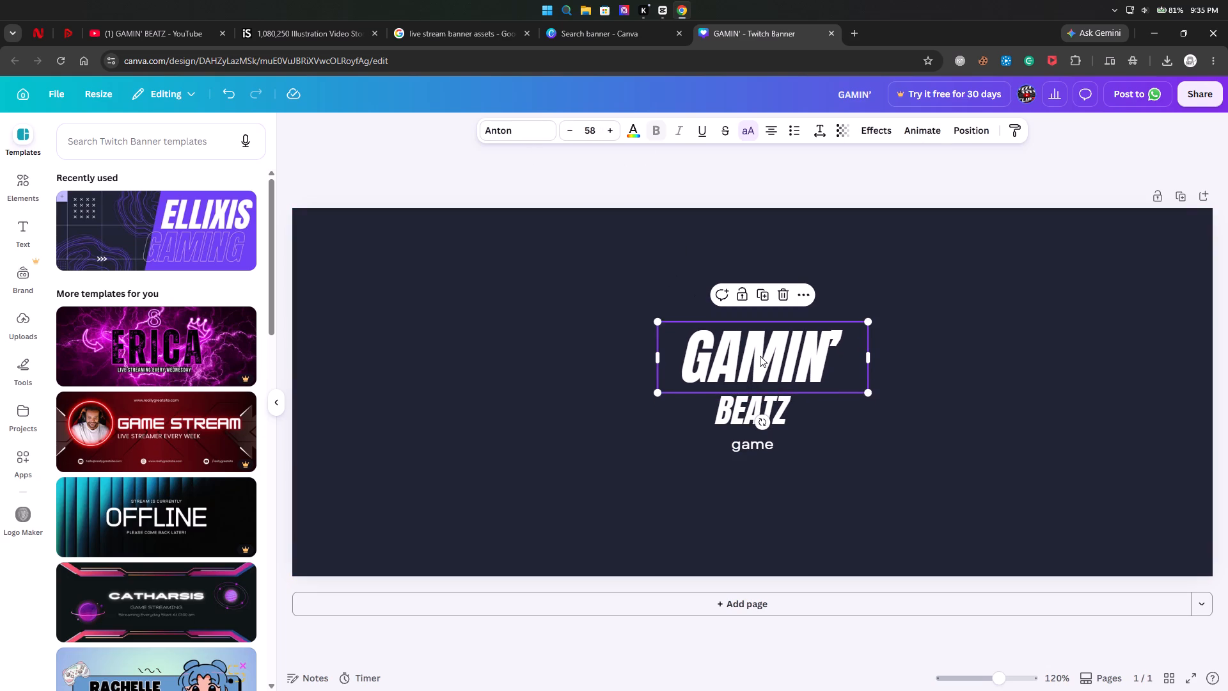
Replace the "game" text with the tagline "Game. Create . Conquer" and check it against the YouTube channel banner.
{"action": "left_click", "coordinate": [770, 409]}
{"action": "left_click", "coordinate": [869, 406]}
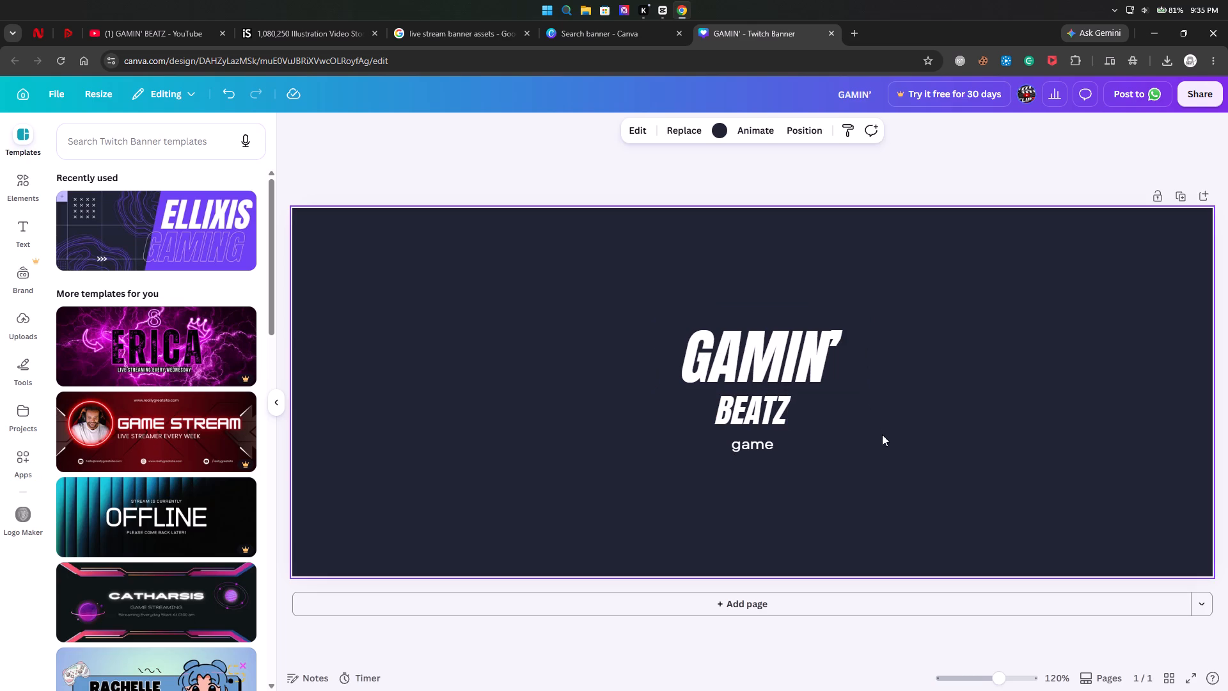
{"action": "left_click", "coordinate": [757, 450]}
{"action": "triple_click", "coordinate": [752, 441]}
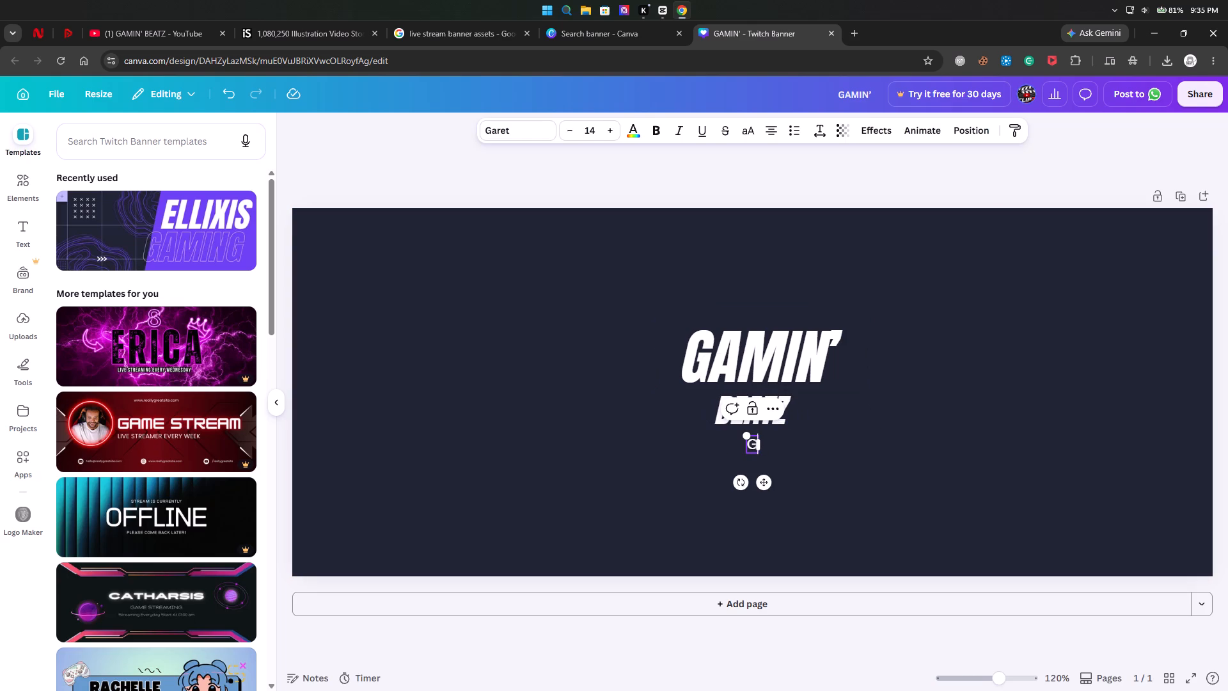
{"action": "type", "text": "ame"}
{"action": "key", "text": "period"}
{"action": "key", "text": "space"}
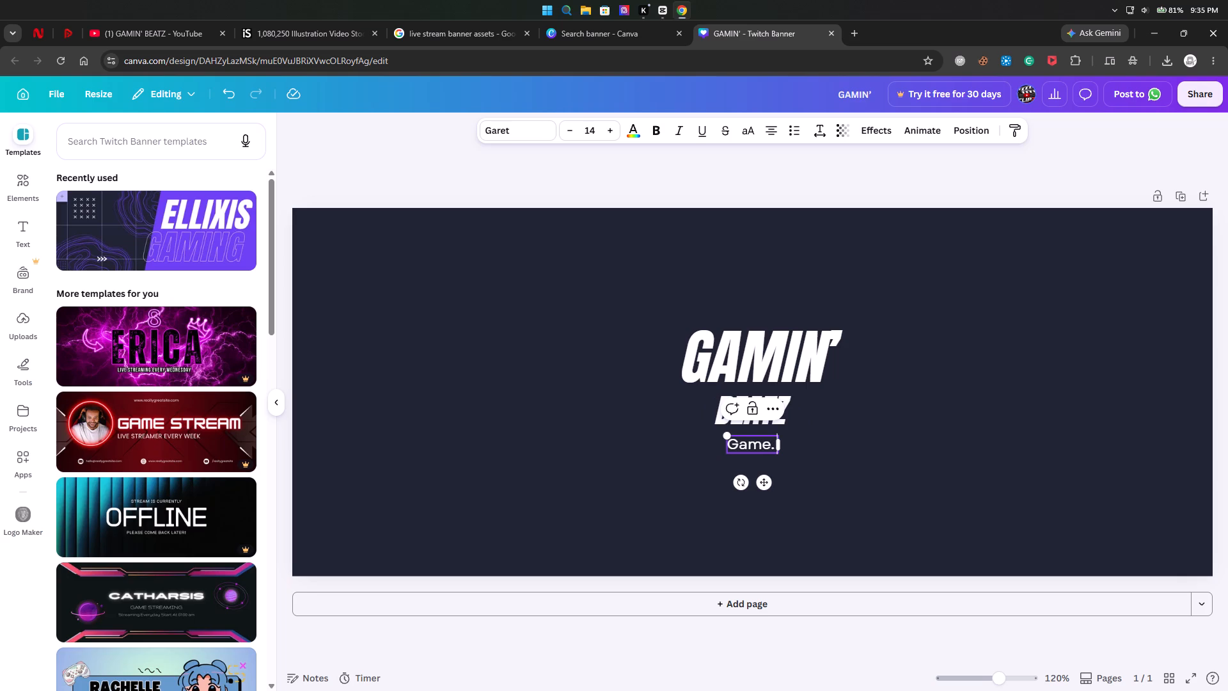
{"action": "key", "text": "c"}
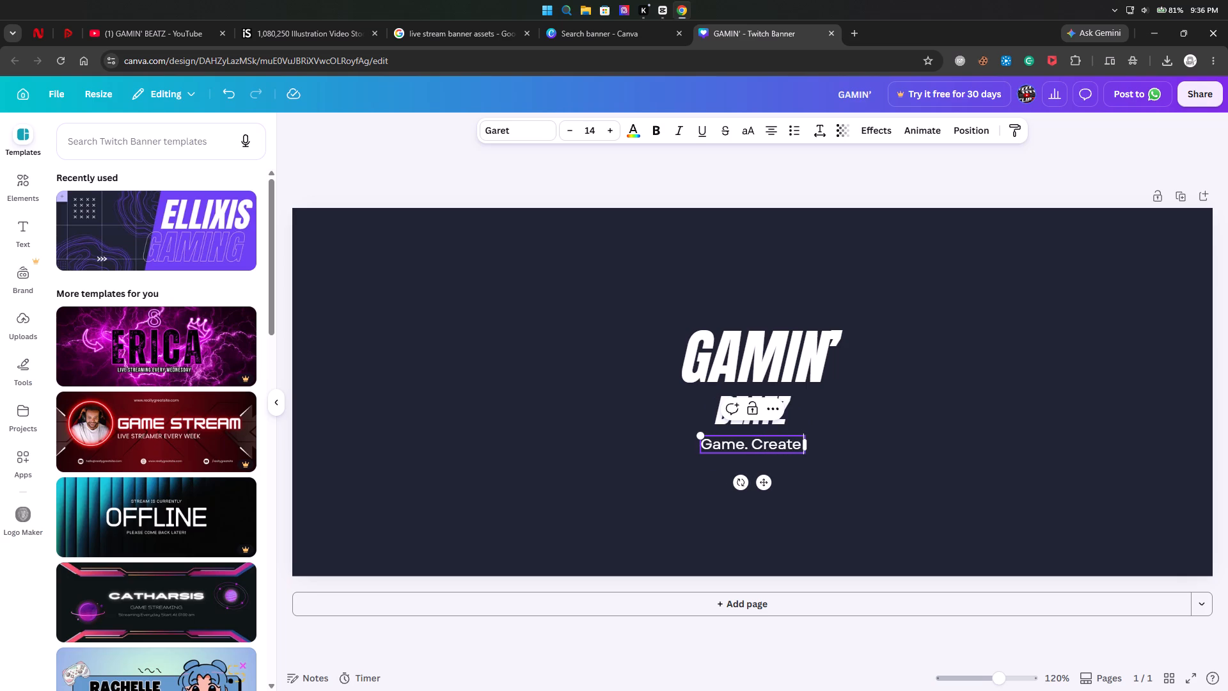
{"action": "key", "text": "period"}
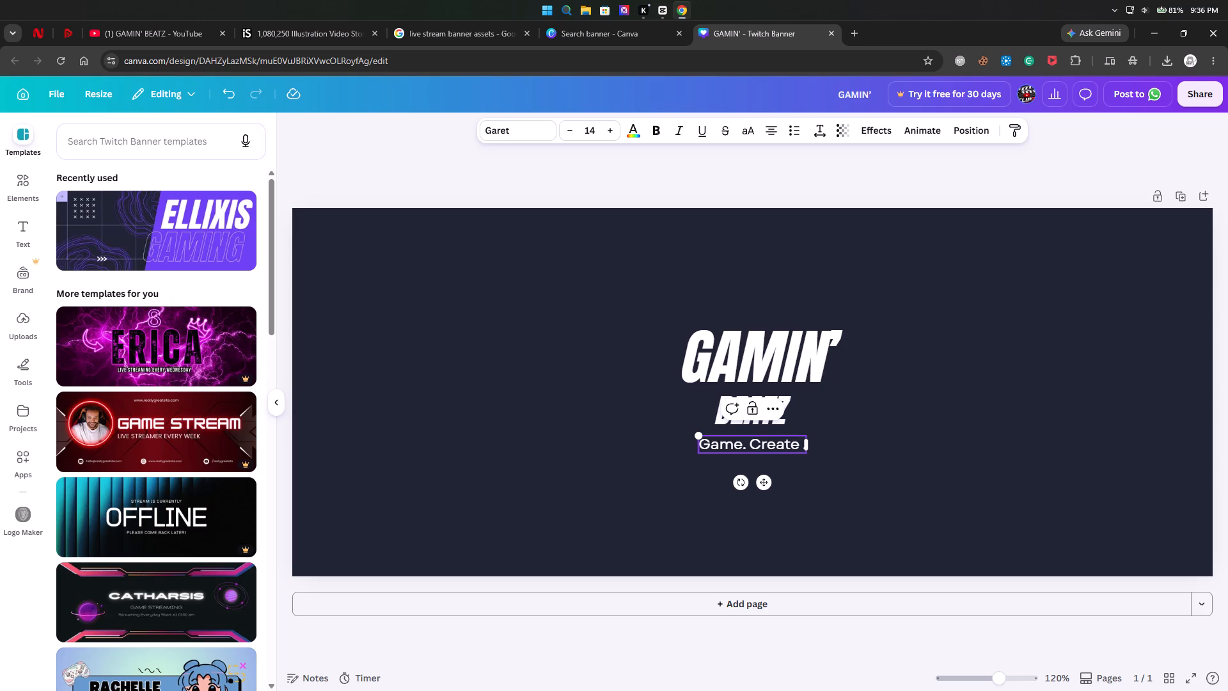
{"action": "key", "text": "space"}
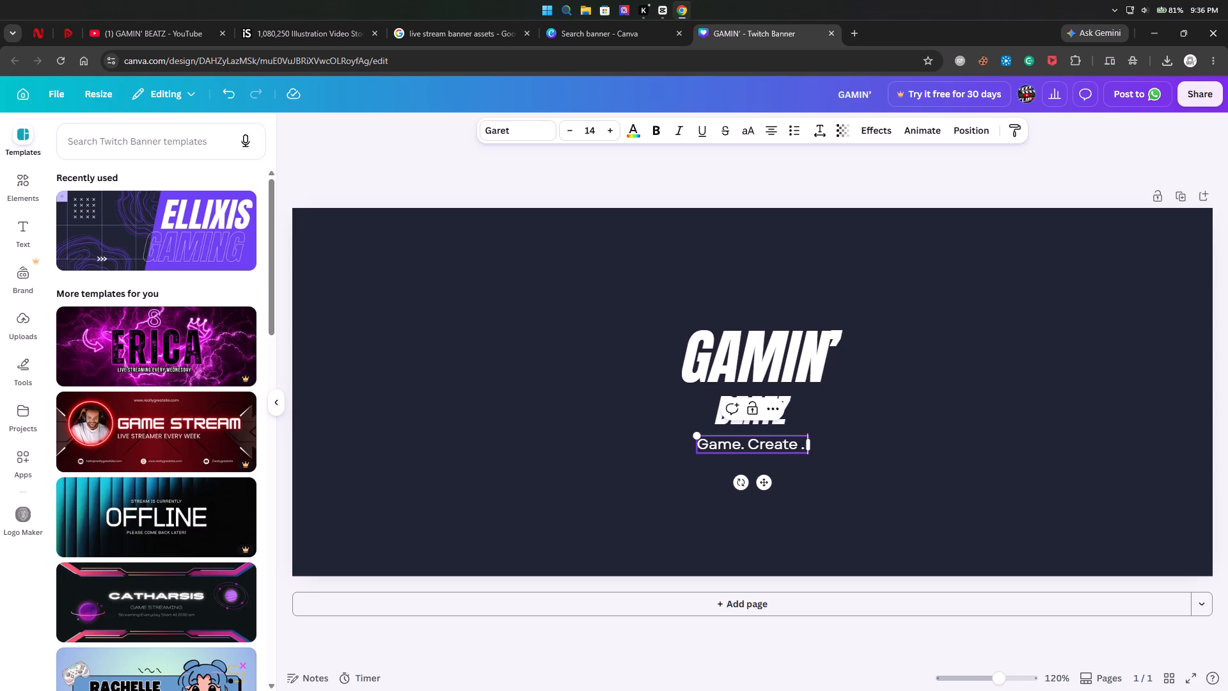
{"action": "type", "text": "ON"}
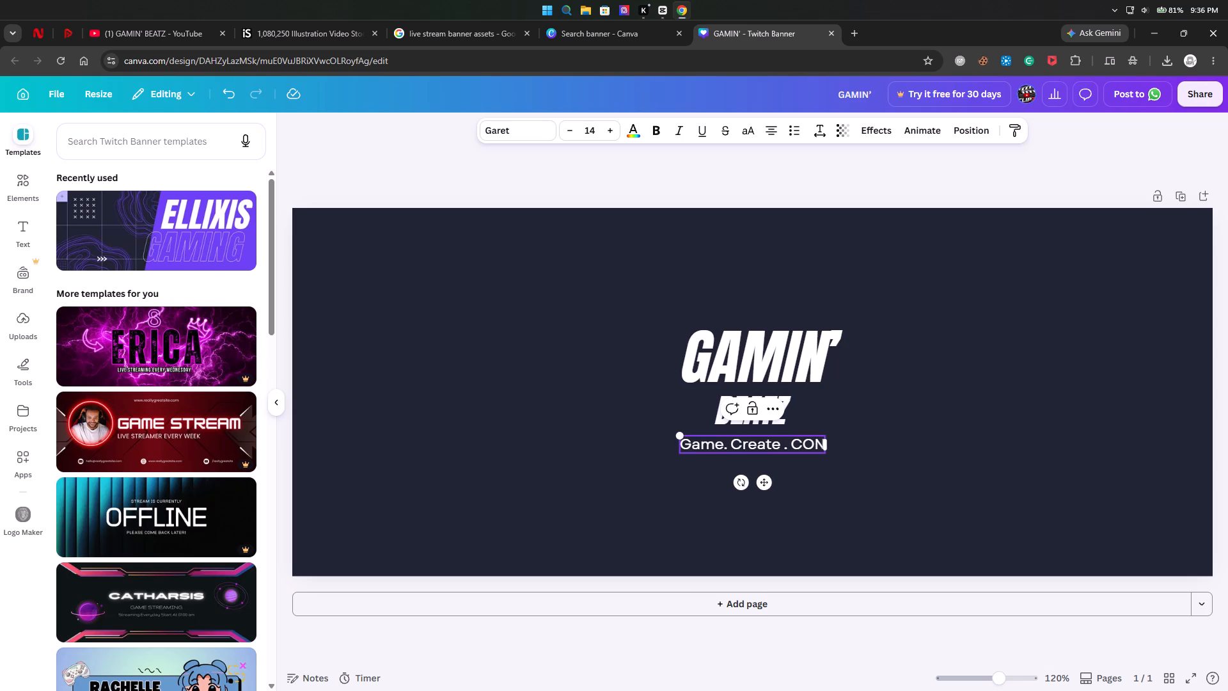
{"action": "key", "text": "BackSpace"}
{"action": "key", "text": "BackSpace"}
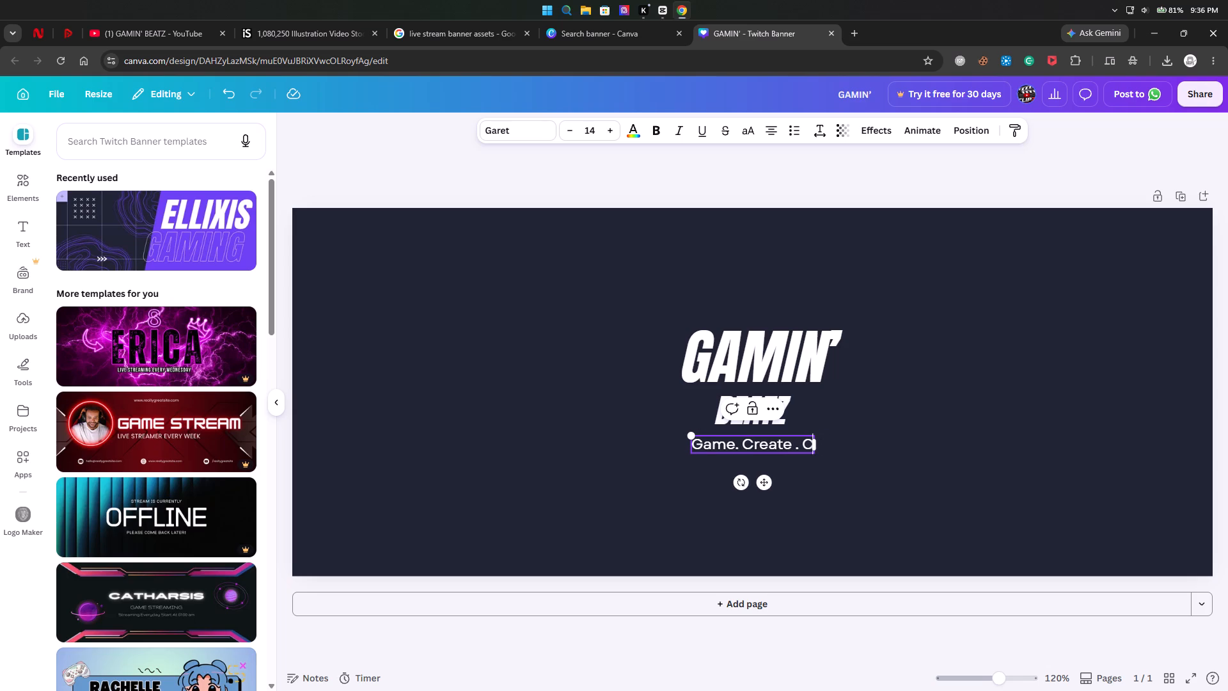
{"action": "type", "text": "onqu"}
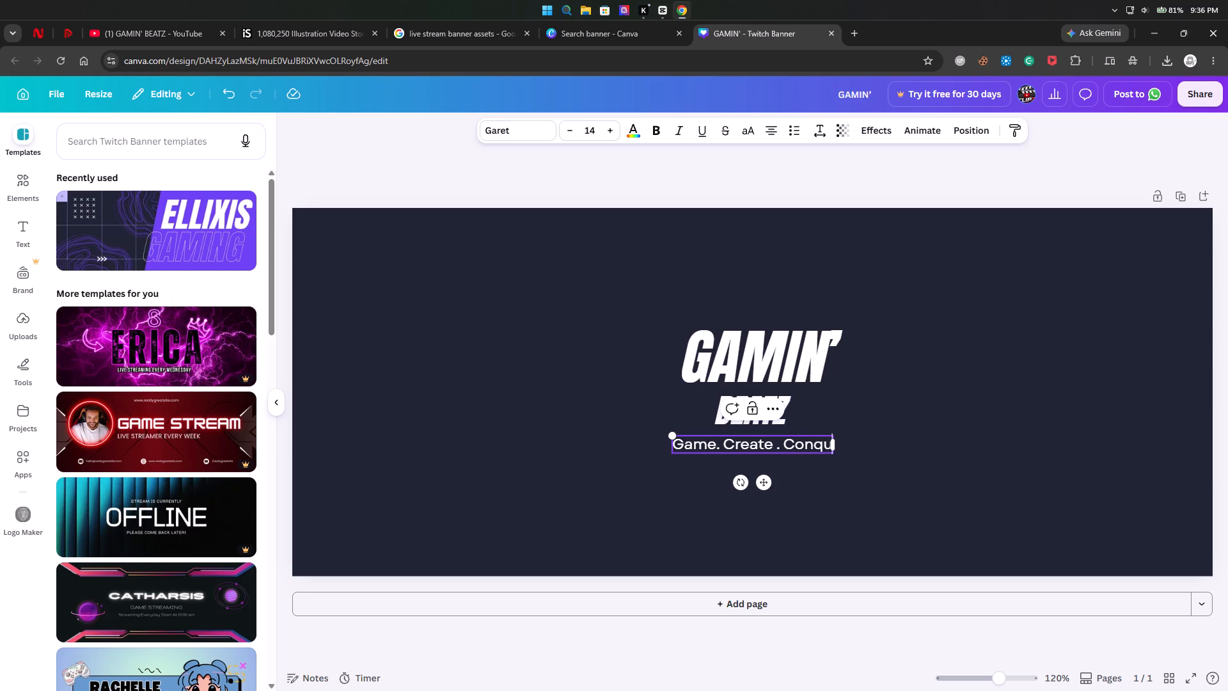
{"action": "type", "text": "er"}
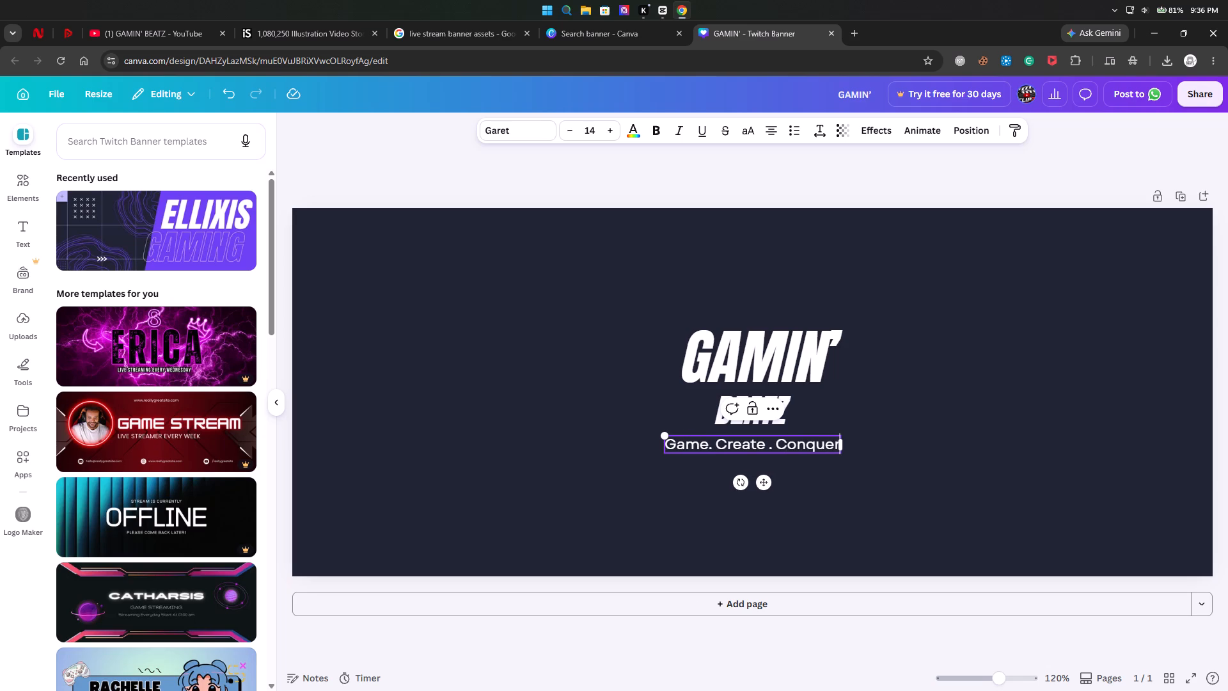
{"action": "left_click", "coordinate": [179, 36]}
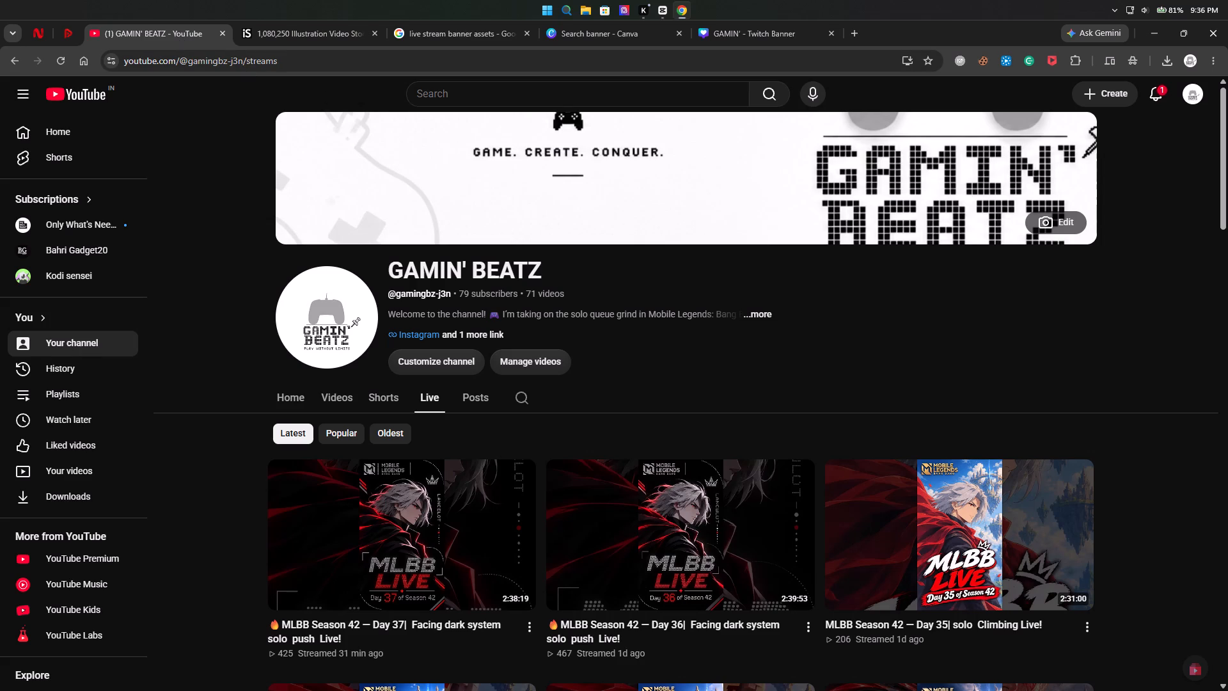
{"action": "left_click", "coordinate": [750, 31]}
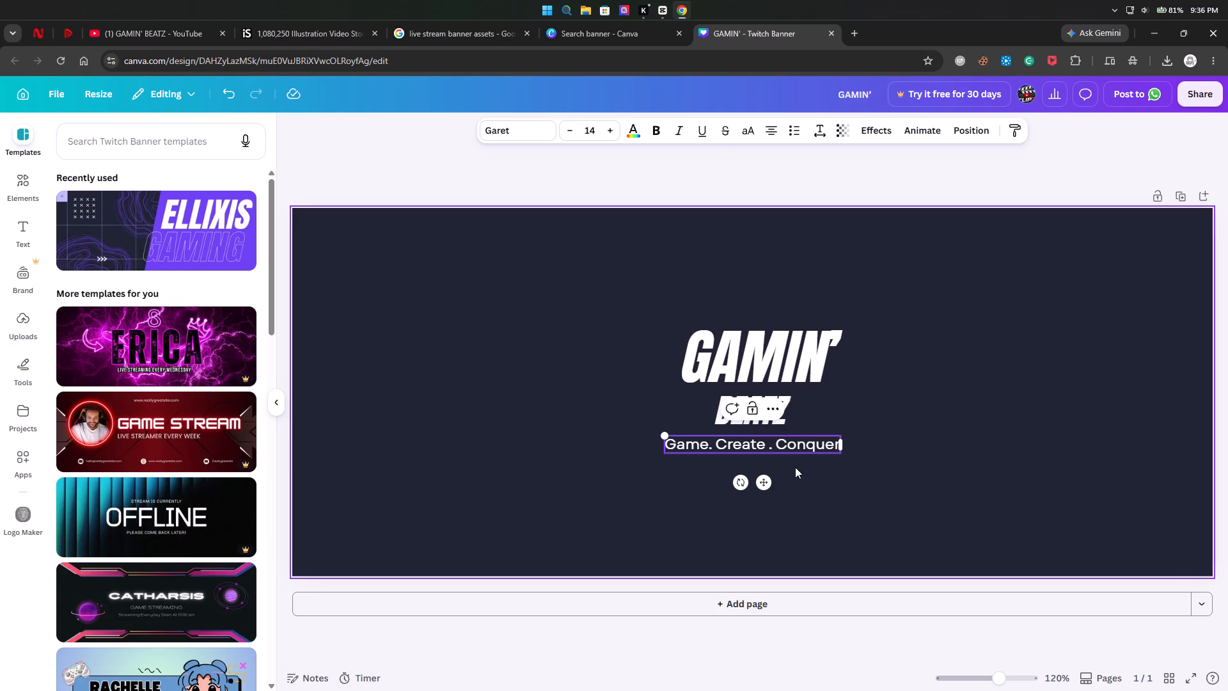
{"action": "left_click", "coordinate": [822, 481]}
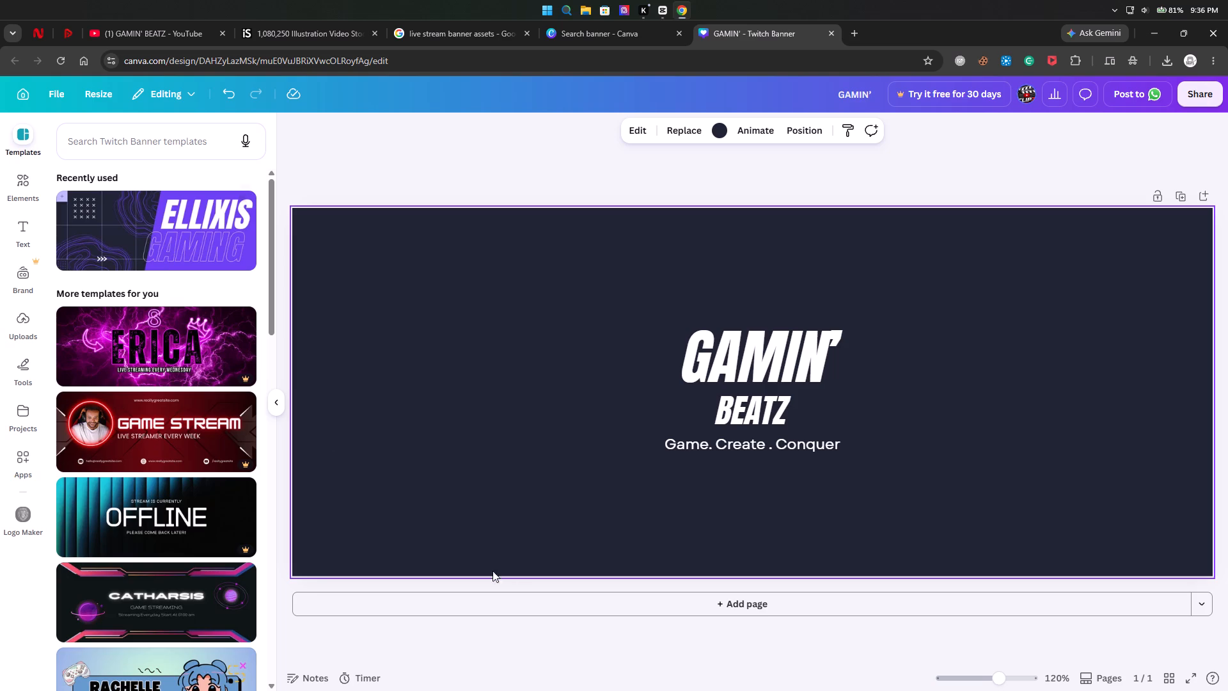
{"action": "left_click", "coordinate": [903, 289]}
Replace the current page with the recently used purple ELLIXIS GAMING template.
{"action": "left_click_drag", "start_coordinate": [215, 227], "coordinate": [307, 228]}
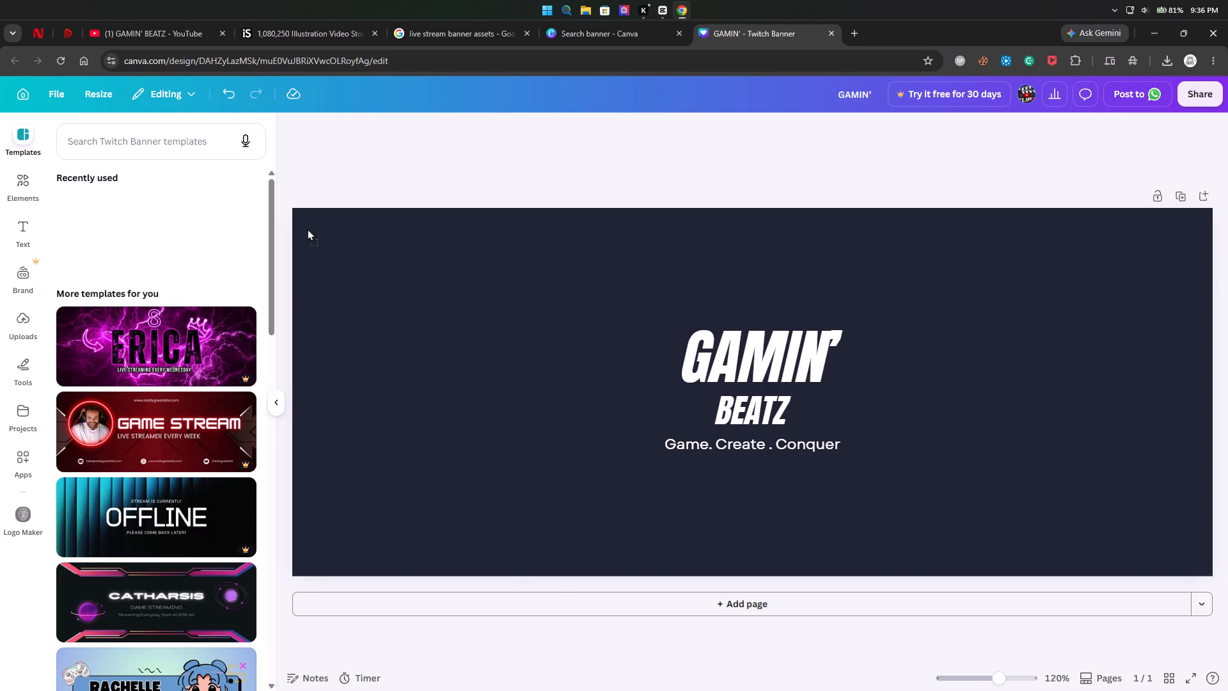
{"action": "left_click_drag", "start_coordinate": [307, 228], "coordinate": [571, 275]}
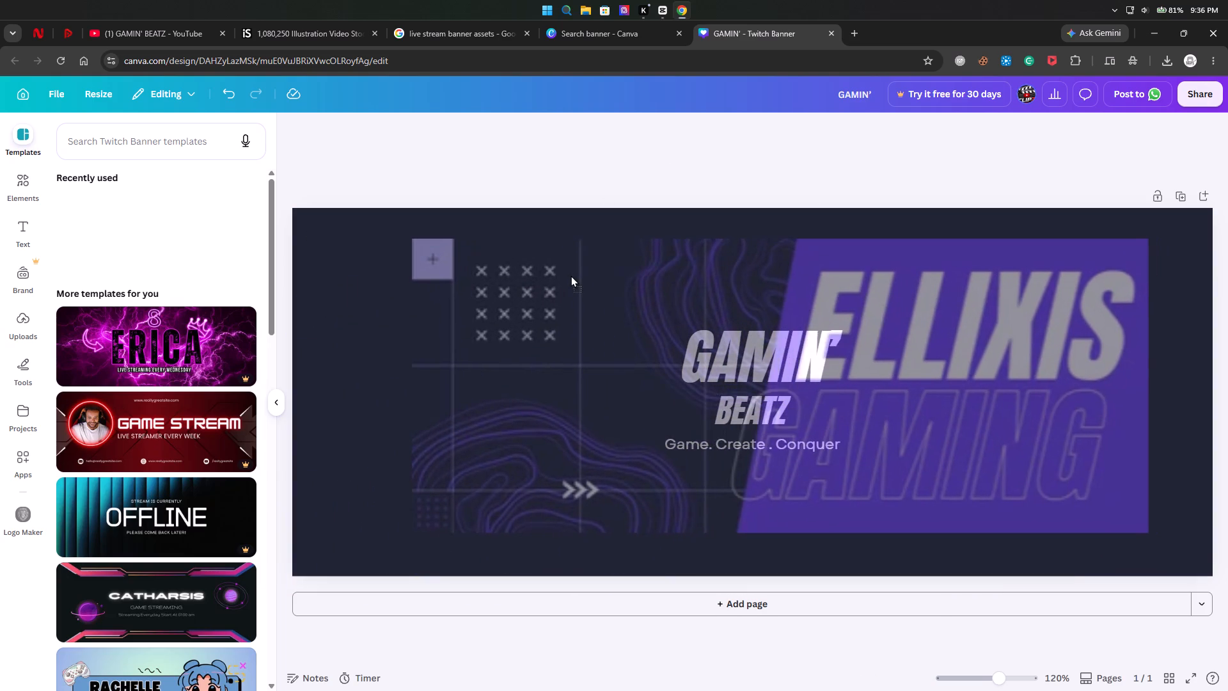
{"action": "left_click_drag", "start_coordinate": [571, 275], "coordinate": [534, 267]}
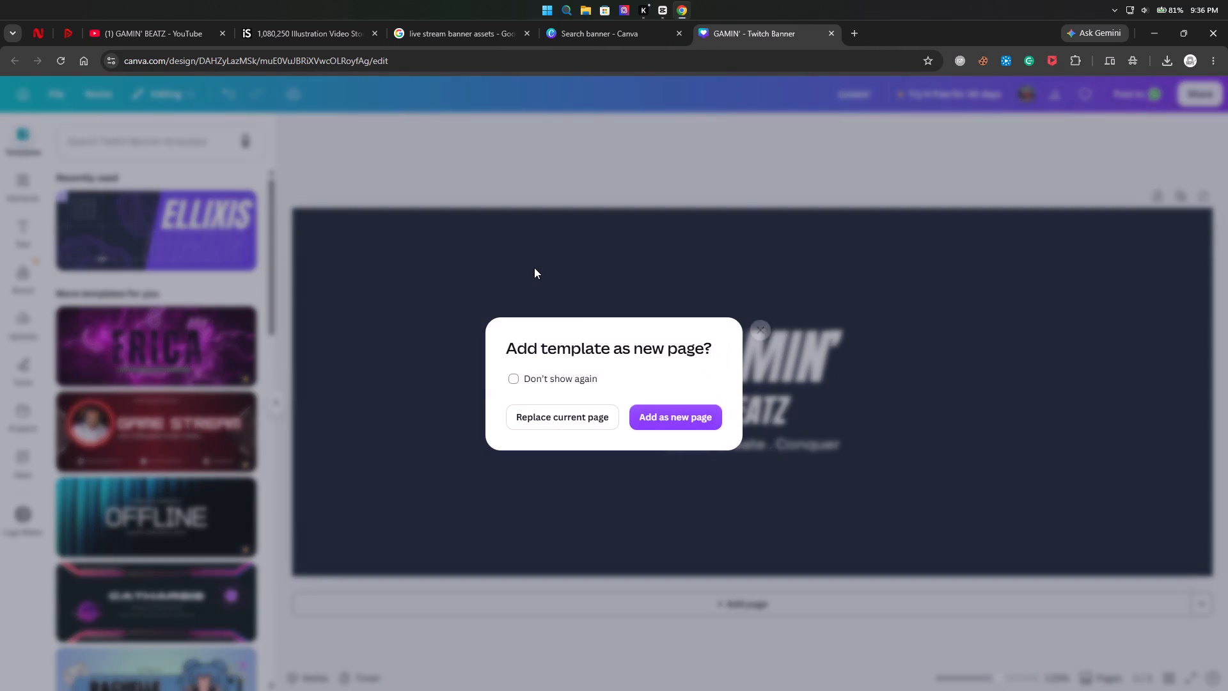
{"action": "left_click", "coordinate": [578, 421]}
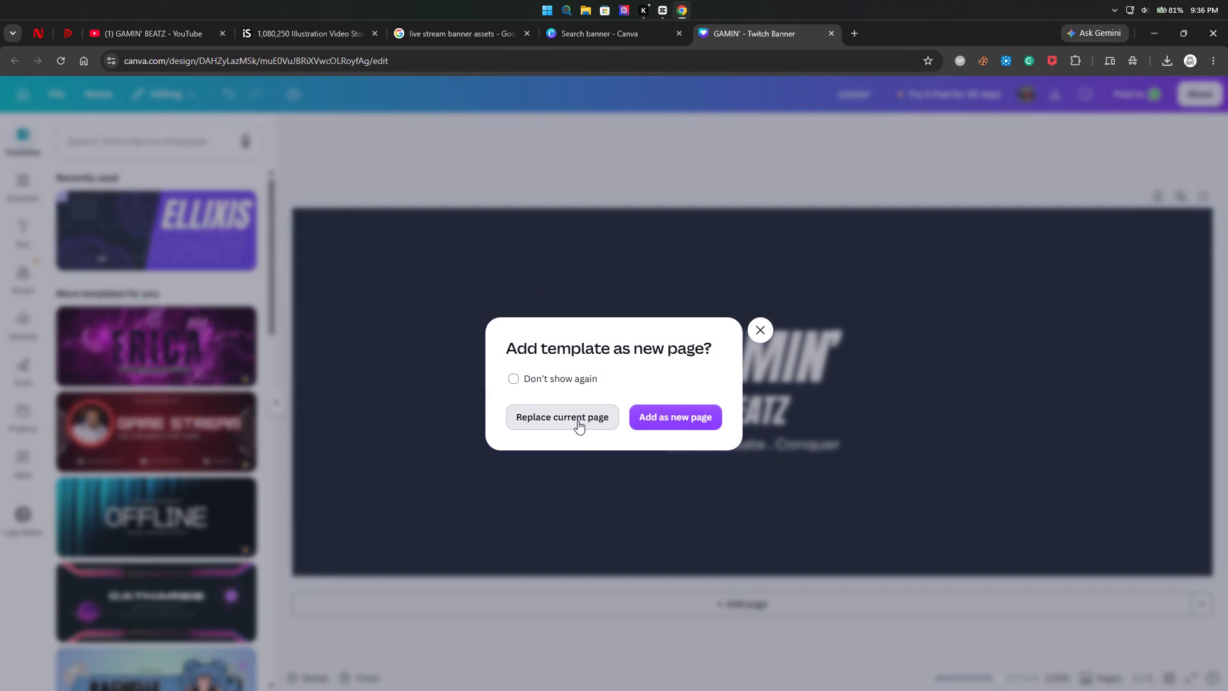
Replace the "ELLIXIS" heading with "GAMIN'" followed by two trailing spaces to shift it away from the banner's edge.
{"action": "left_click", "coordinate": [911, 333]}
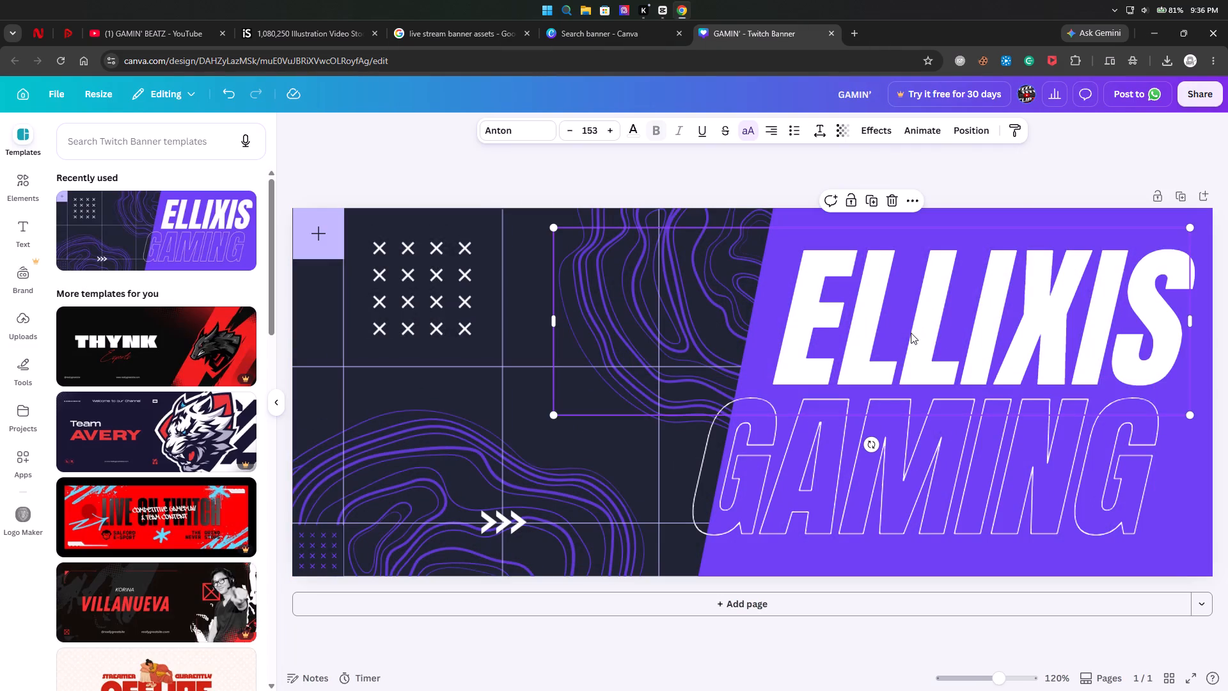
{"action": "double_click", "coordinate": [930, 331]}
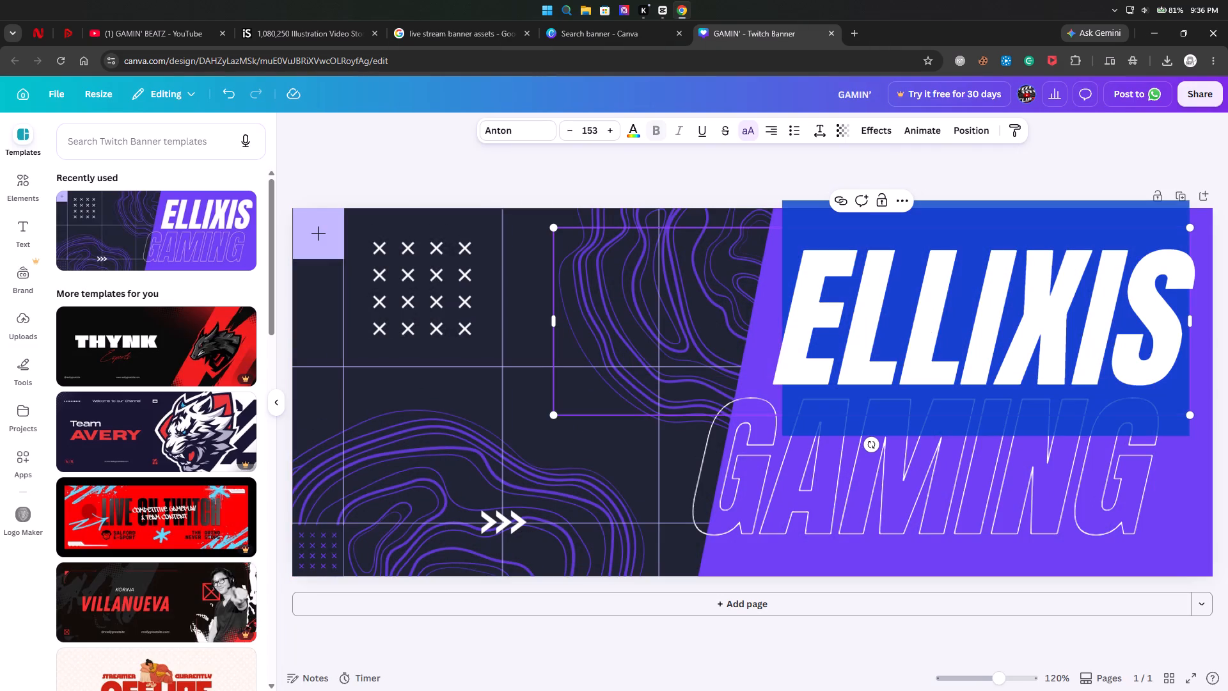
{"action": "key", "text": "g"}
{"action": "type", "text": "amin"}
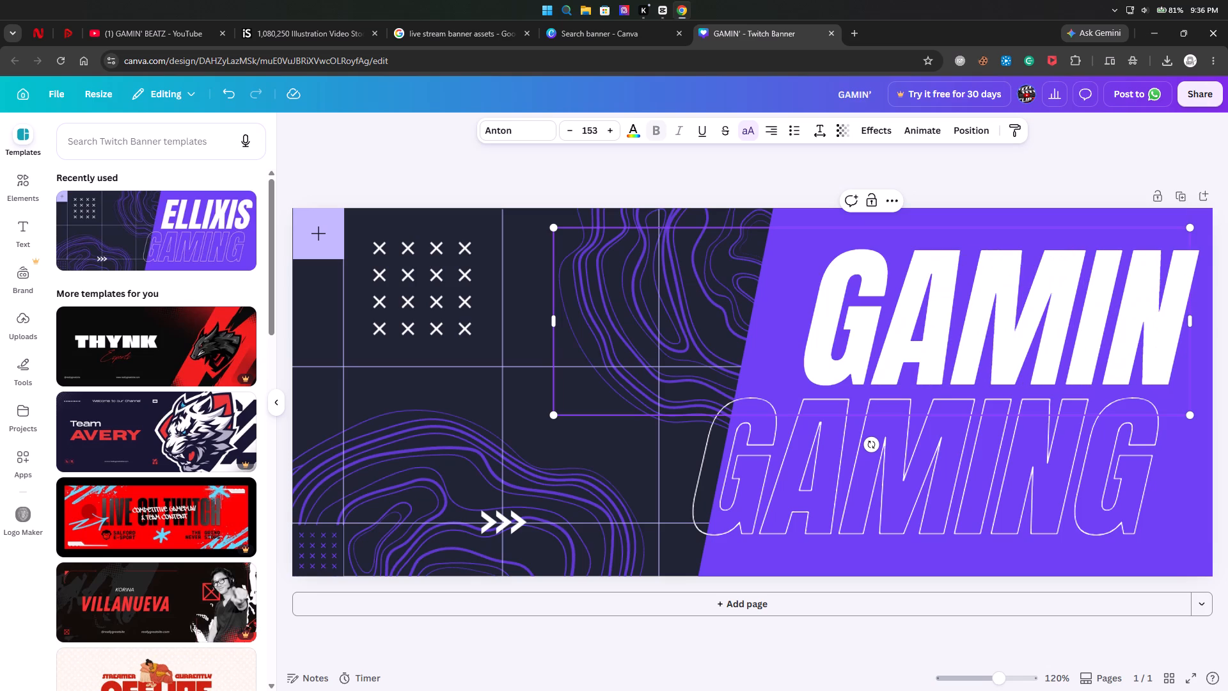
{"action": "key", "text": "apostrophe"}
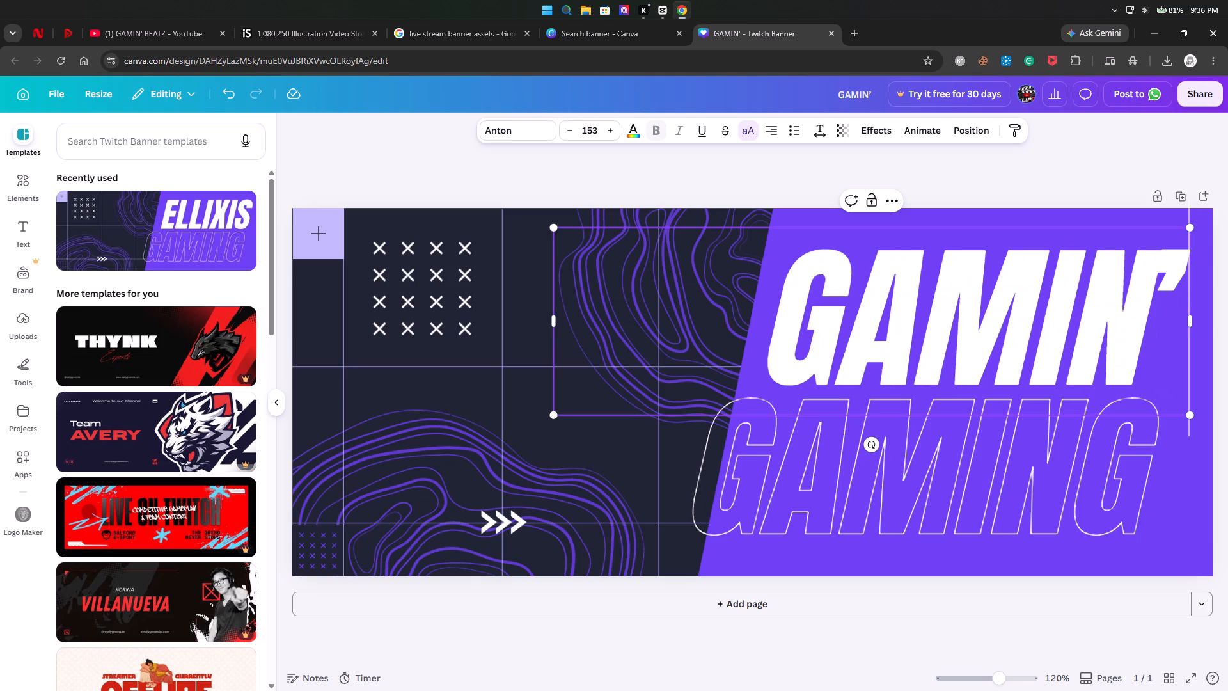
{"action": "key", "text": "space"}
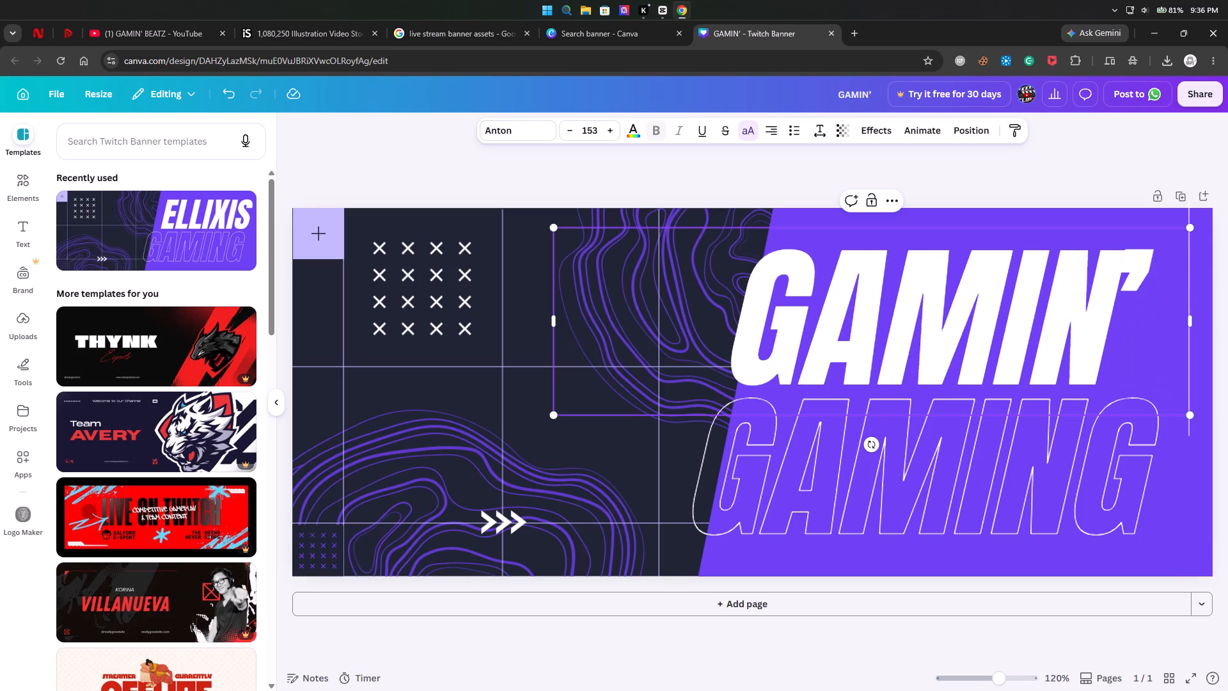
{"action": "key", "text": "space"}
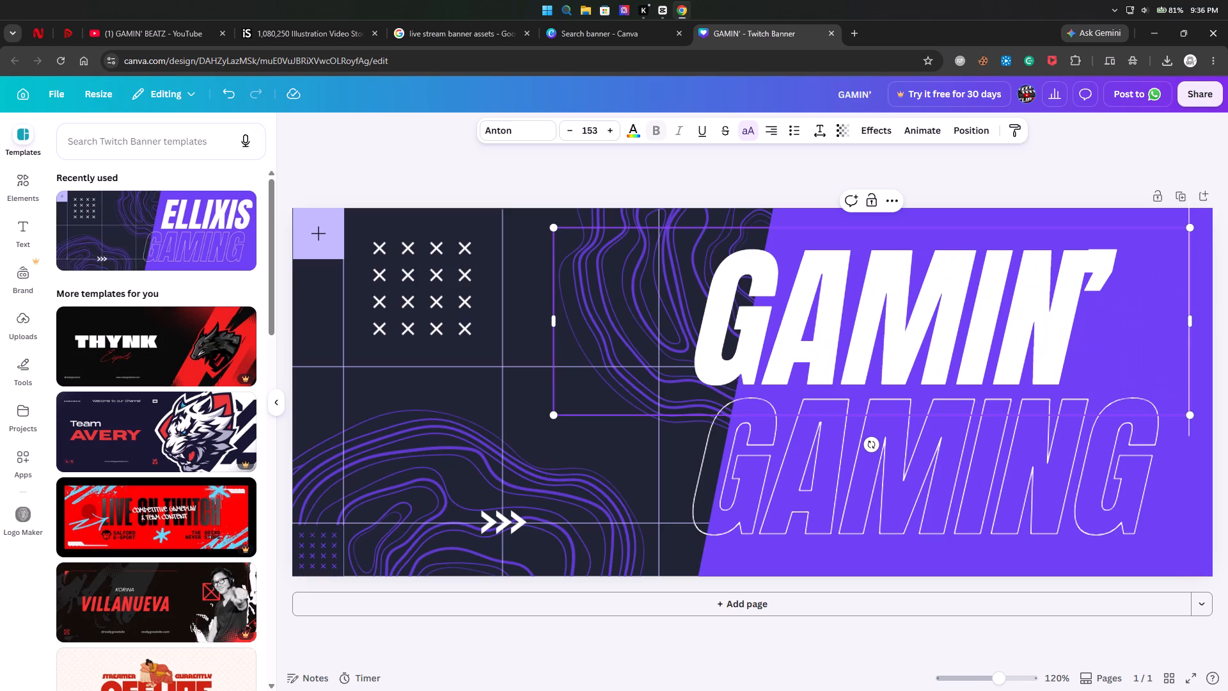
Replace the outlined "GAMING" text with "BEATZ" and add three trailing spaces to align its start beneath the "GAMIN'" heading.
{"action": "double_click", "coordinate": [888, 482]}
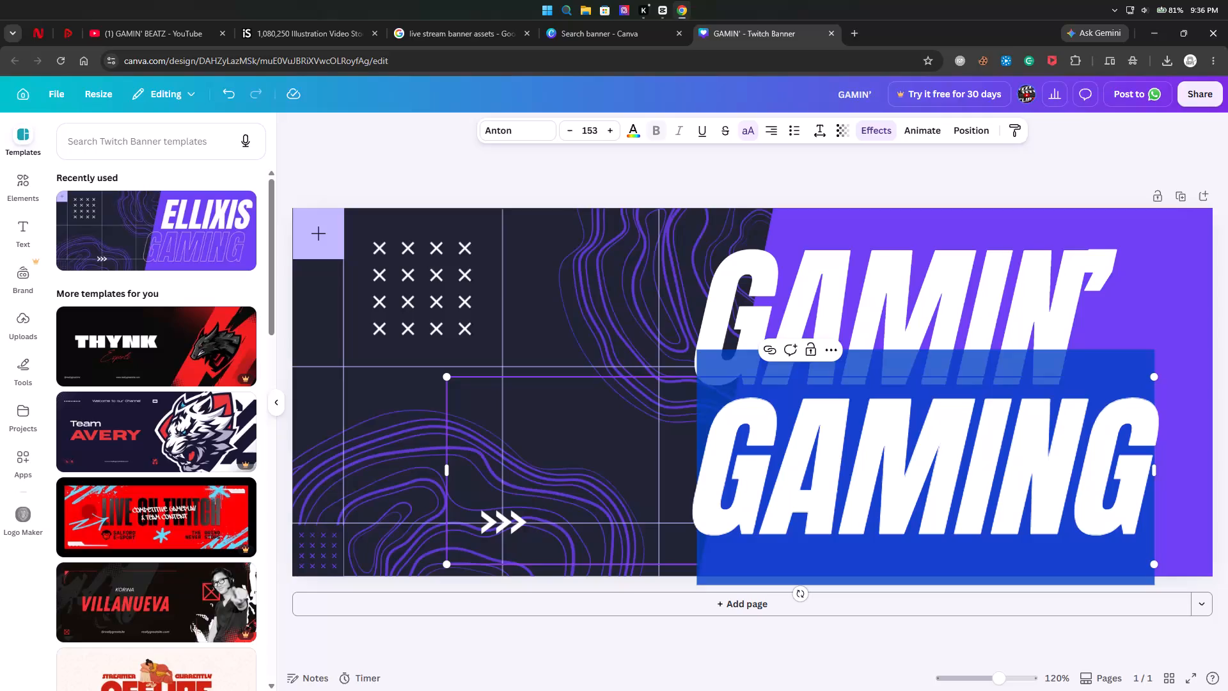
{"action": "key", "text": "b"}
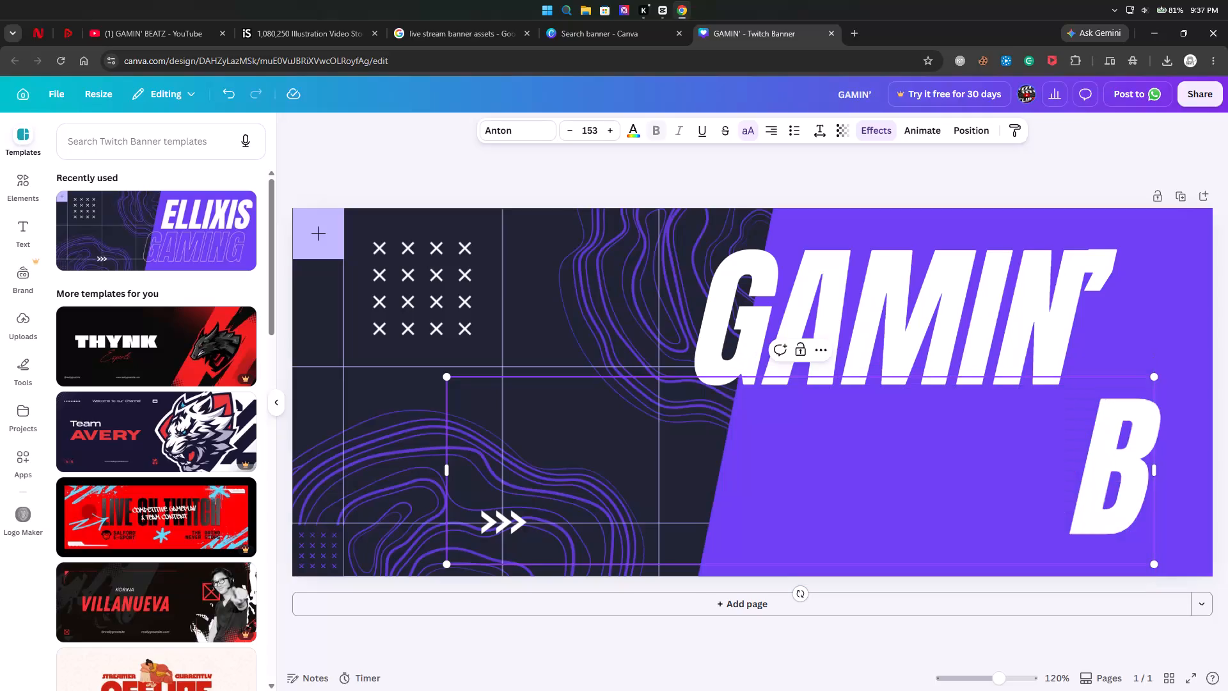
{"action": "type", "text": "EATZ"}
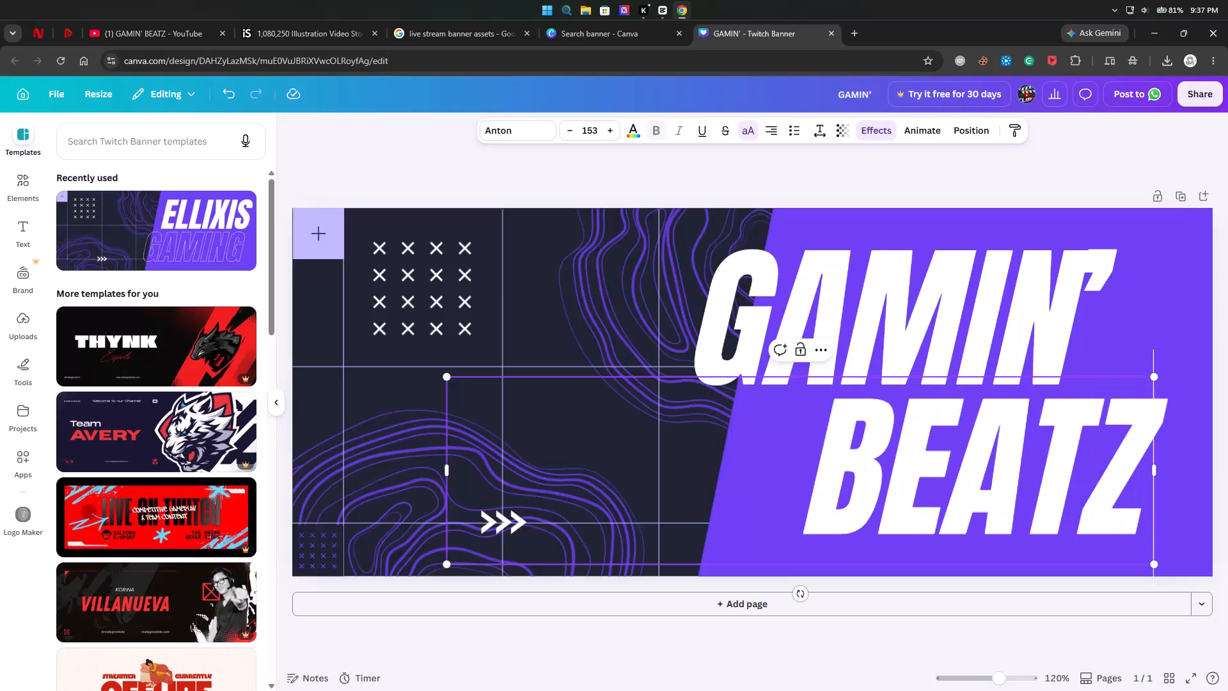
{"action": "left_click_drag", "start_coordinate": [870, 480], "coordinate": [853, 479]}
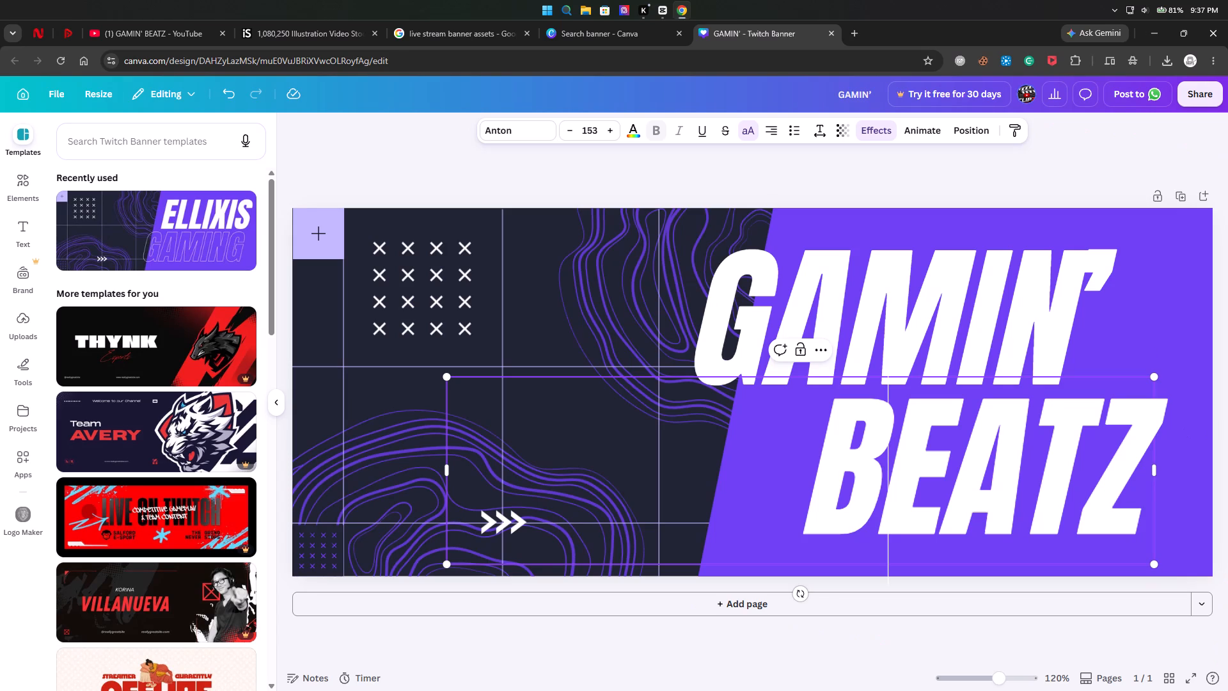
{"action": "left_click", "coordinate": [1140, 464]}
{"action": "key", "text": "space"}
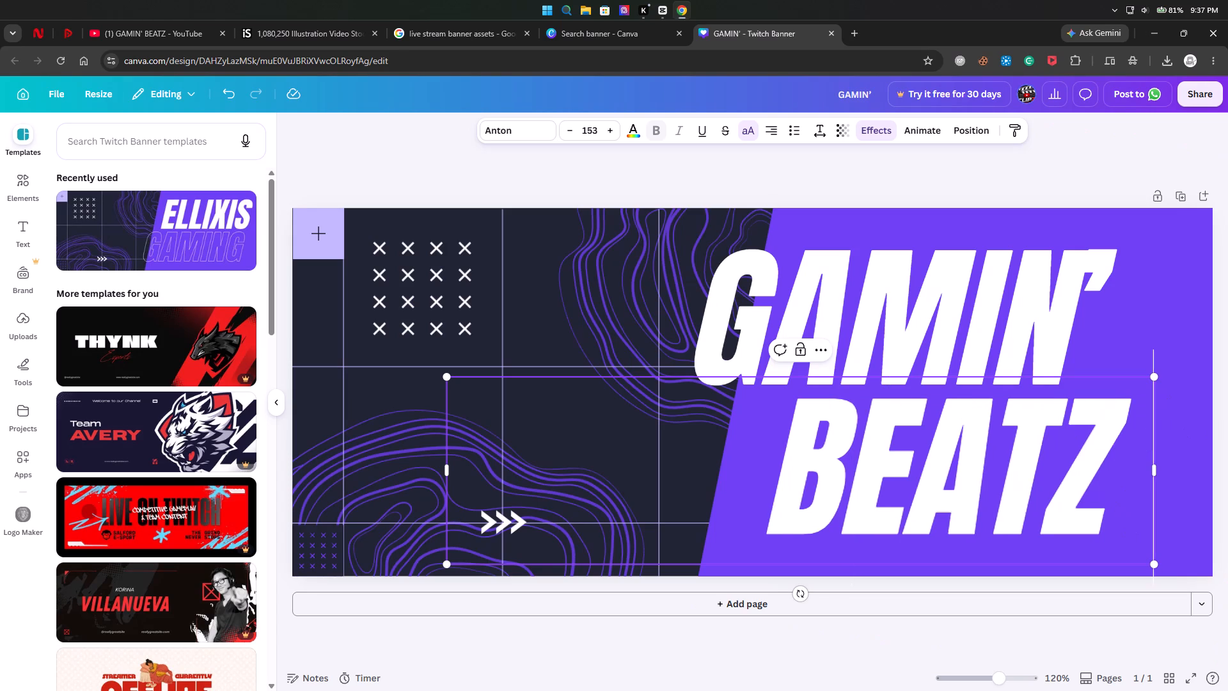
{"action": "key", "text": "space"}
{"action": "key", "text": "space"}
{"action": "key", "text": "space"}
{"action": "key", "text": "space"}
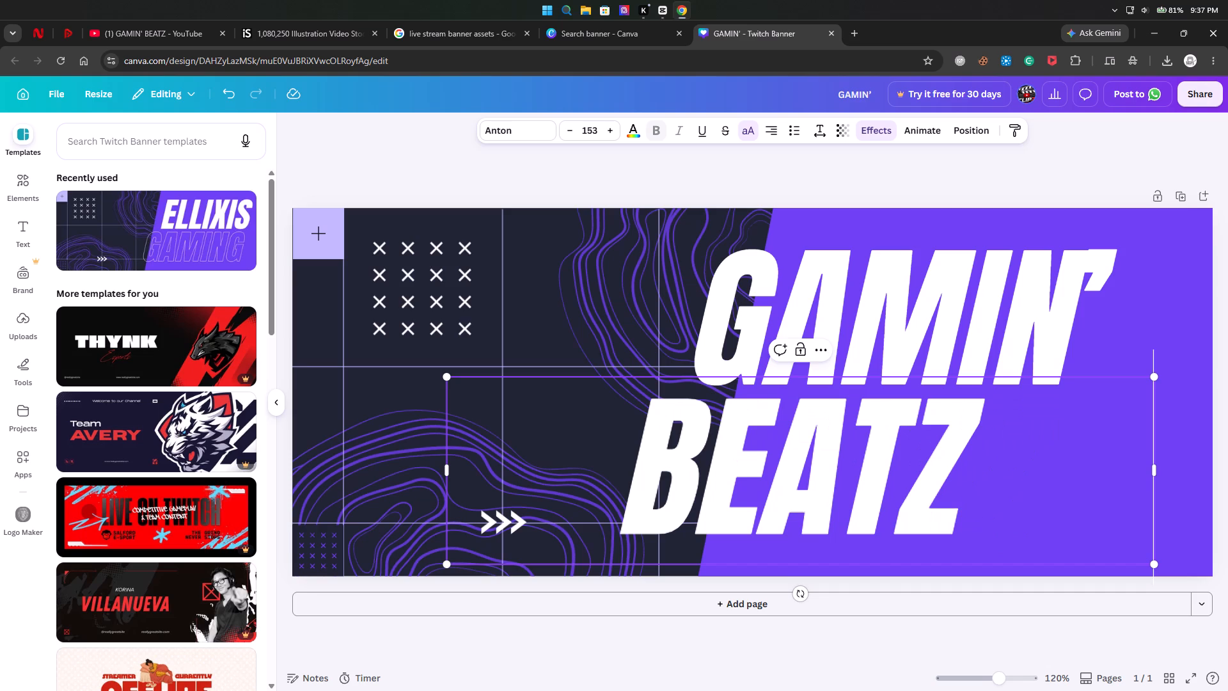
{"action": "key", "text": "BackSpace"}
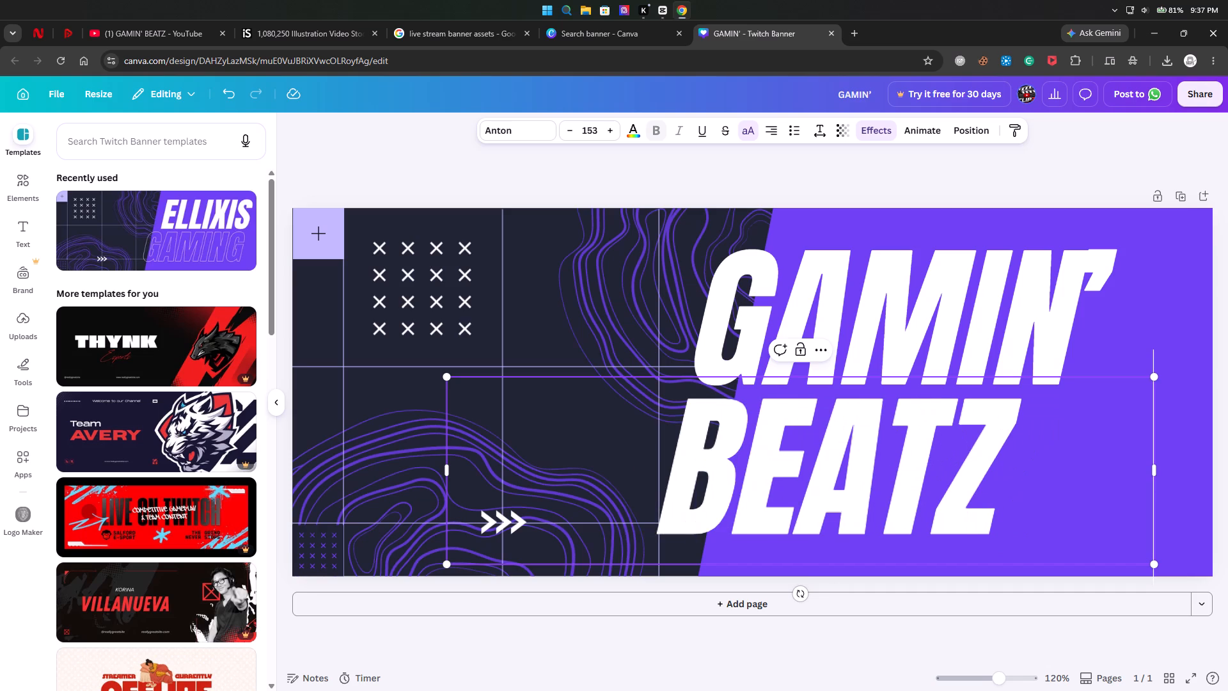
{"action": "key", "text": "BackSpace"}
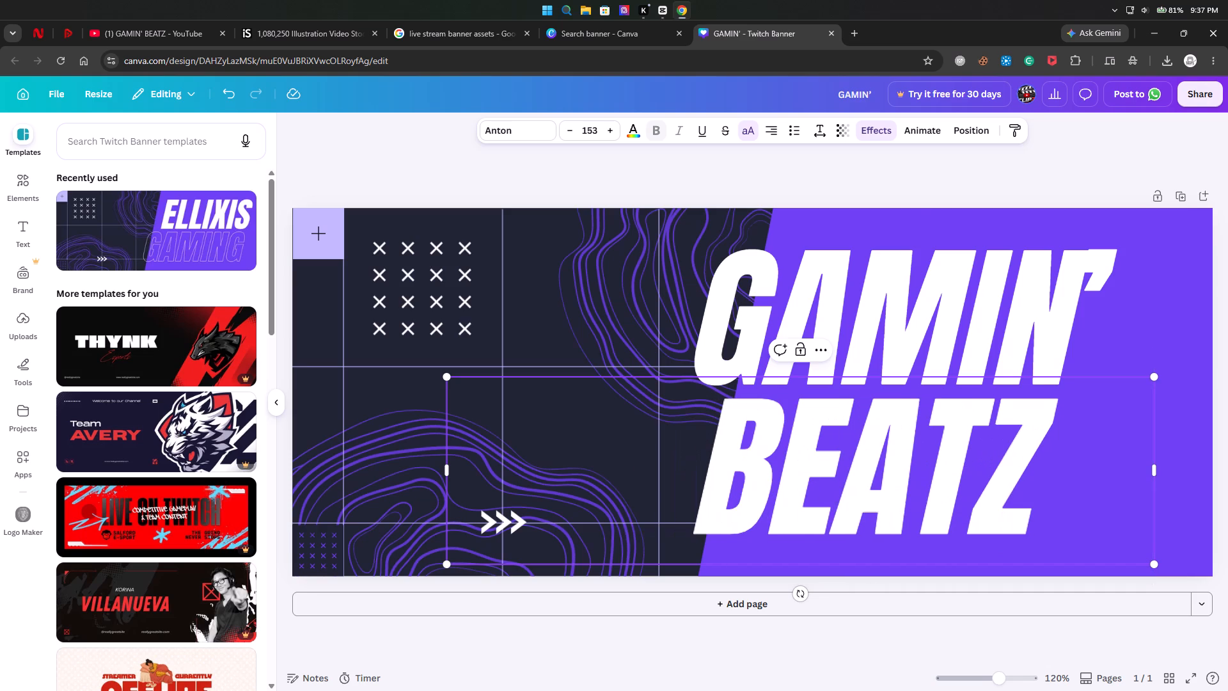
Extend the "GAMIN'" heading with "ING" and remove its apostrophe so it reads "GAMINING".
{"action": "left_click", "coordinate": [998, 335]}
{"action": "left_click", "coordinate": [1060, 326]}
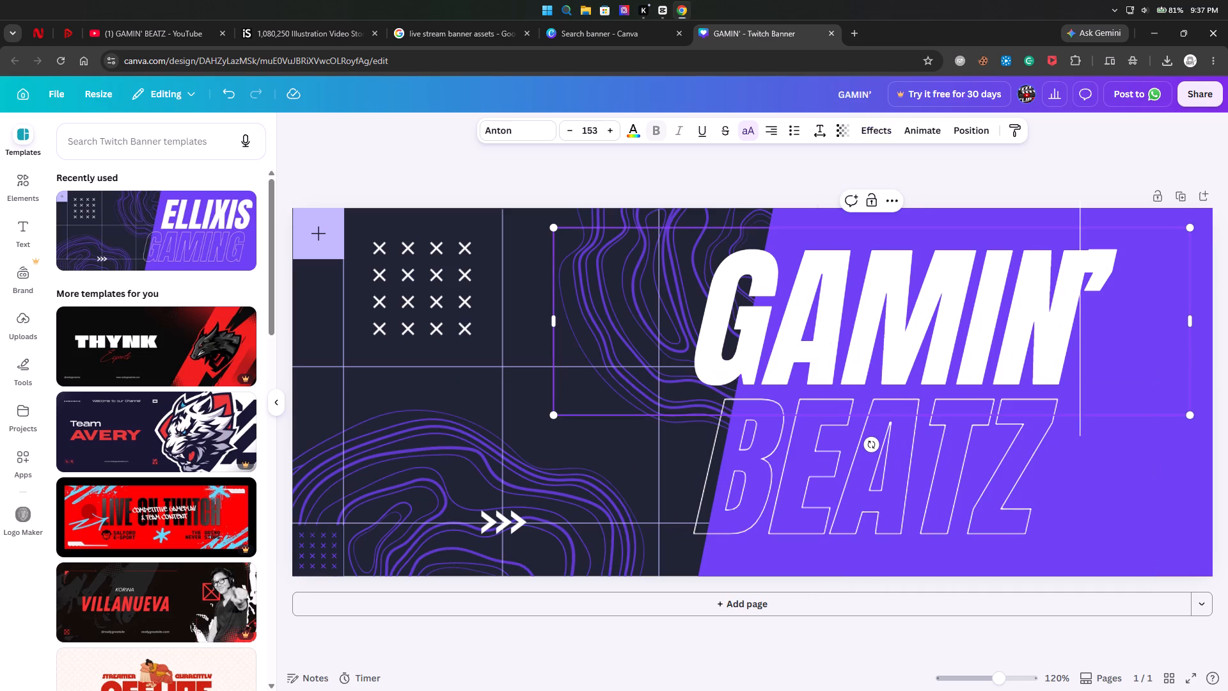
{"action": "type", "text": "ING"}
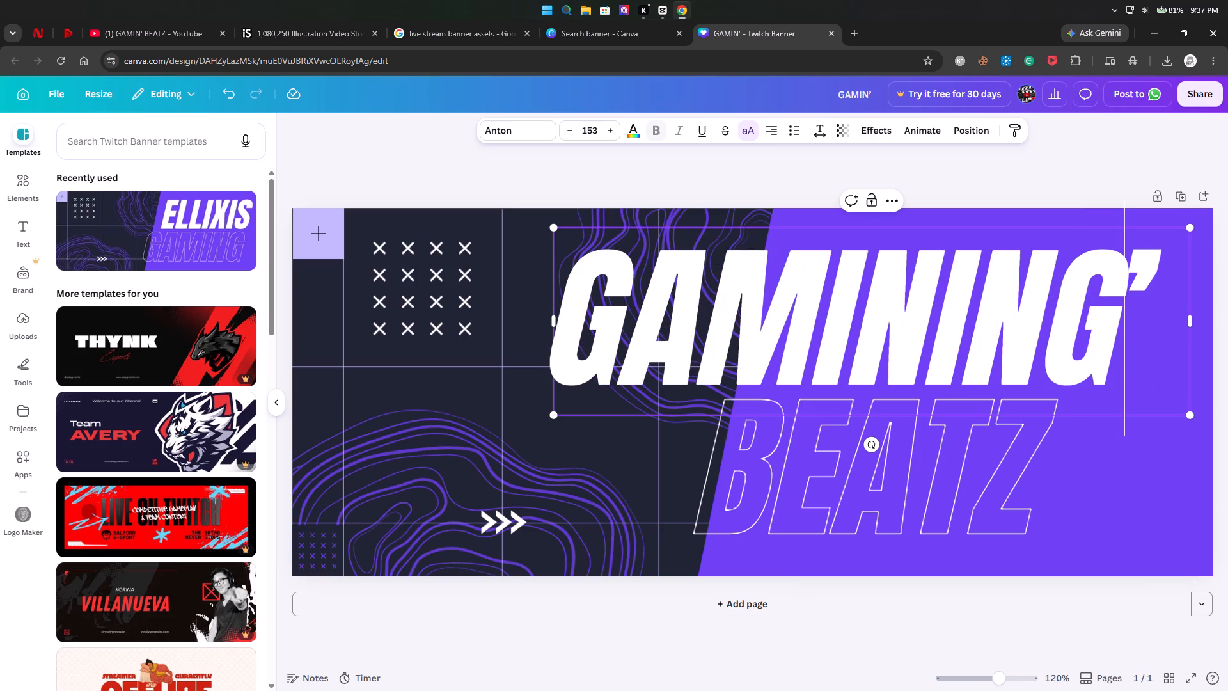
{"action": "left_click", "coordinate": [1147, 287]}
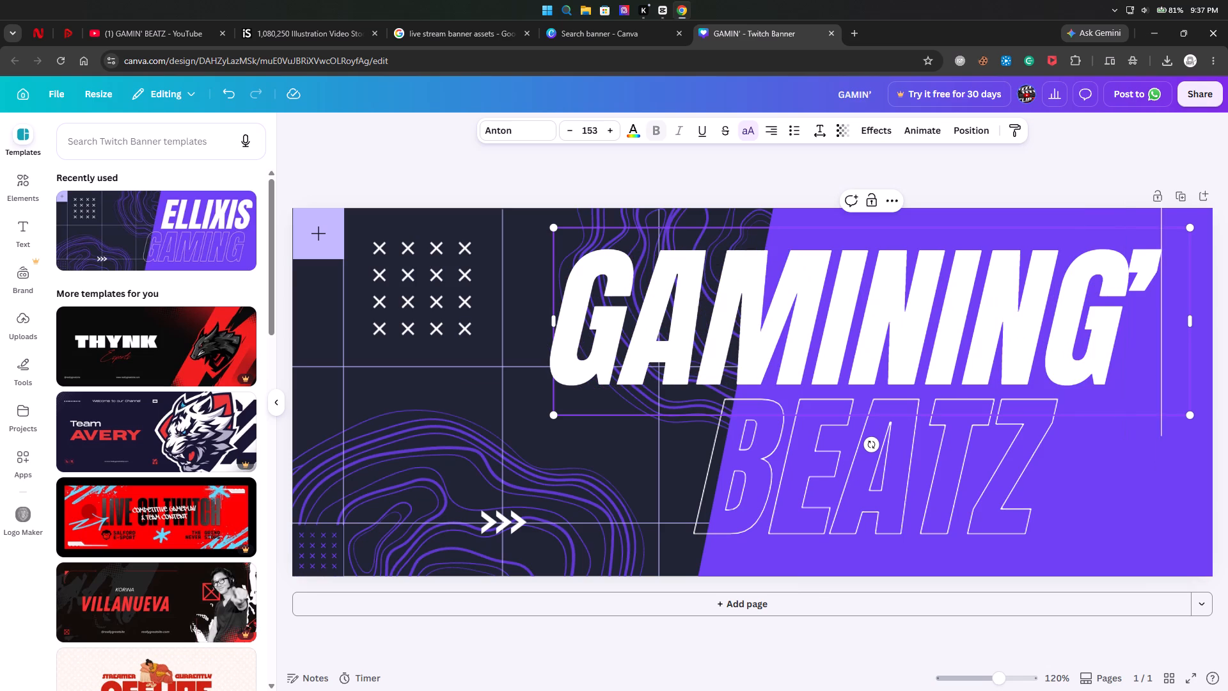
{"action": "key", "text": "BackSpace"}
{"action": "scroll", "coordinate": [918, 138], "scroll_direction": "up", "scroll_amount": 1}
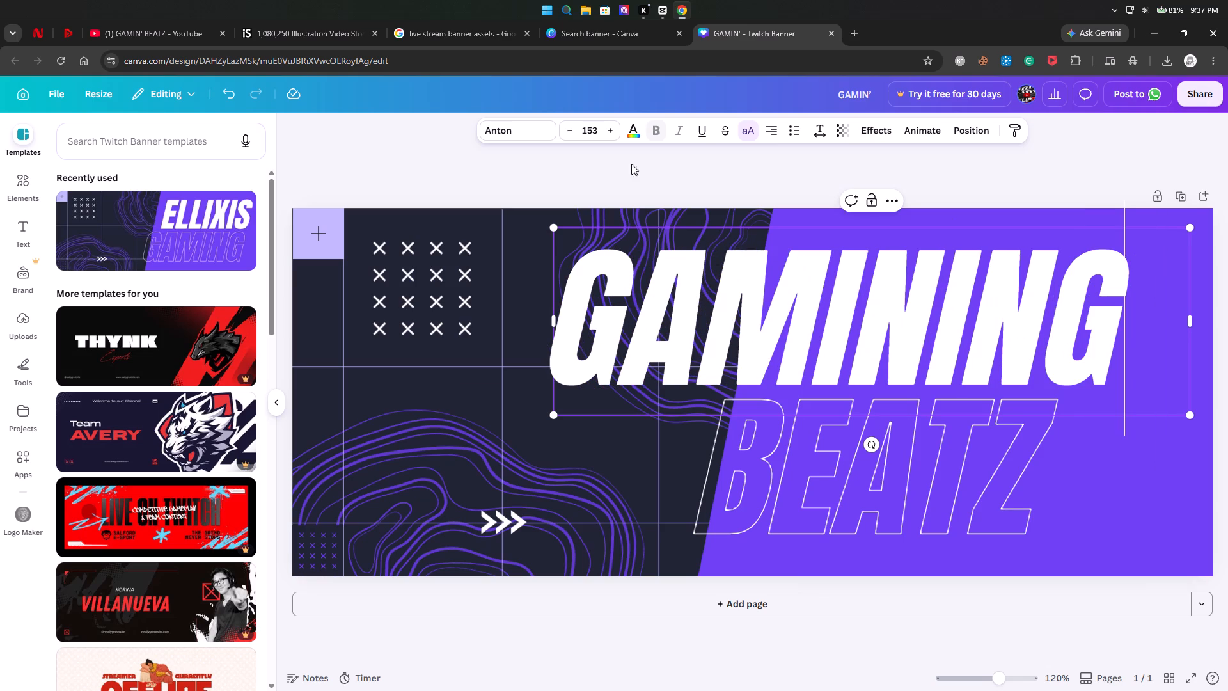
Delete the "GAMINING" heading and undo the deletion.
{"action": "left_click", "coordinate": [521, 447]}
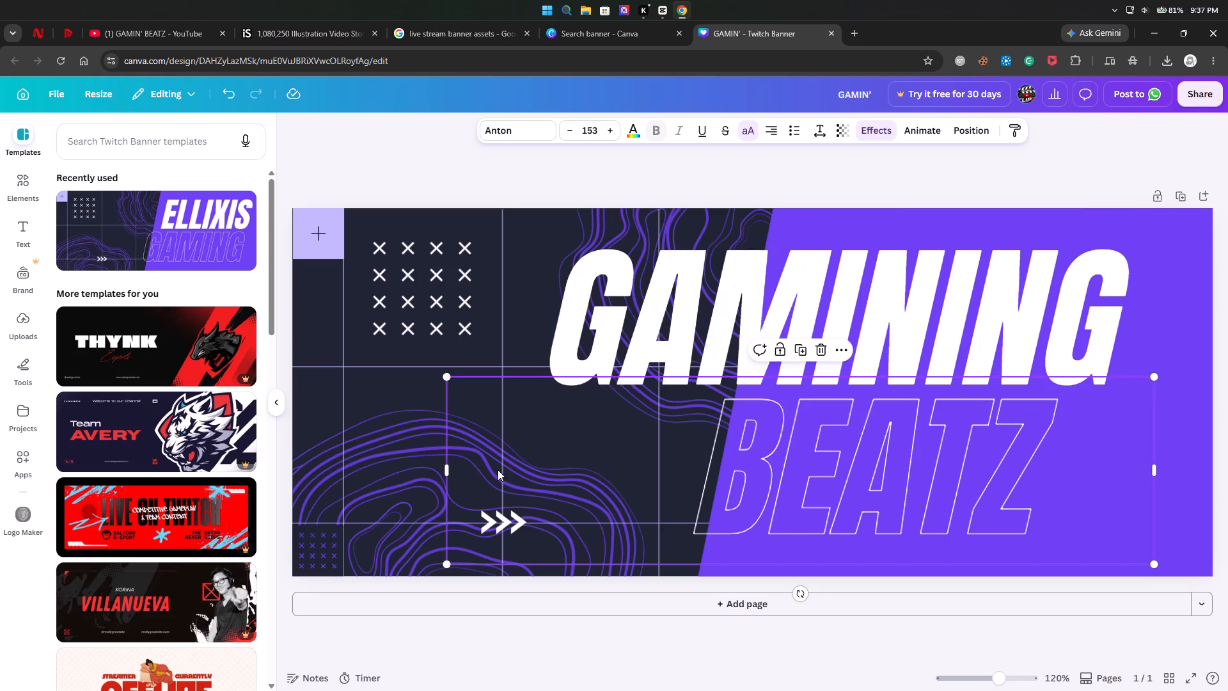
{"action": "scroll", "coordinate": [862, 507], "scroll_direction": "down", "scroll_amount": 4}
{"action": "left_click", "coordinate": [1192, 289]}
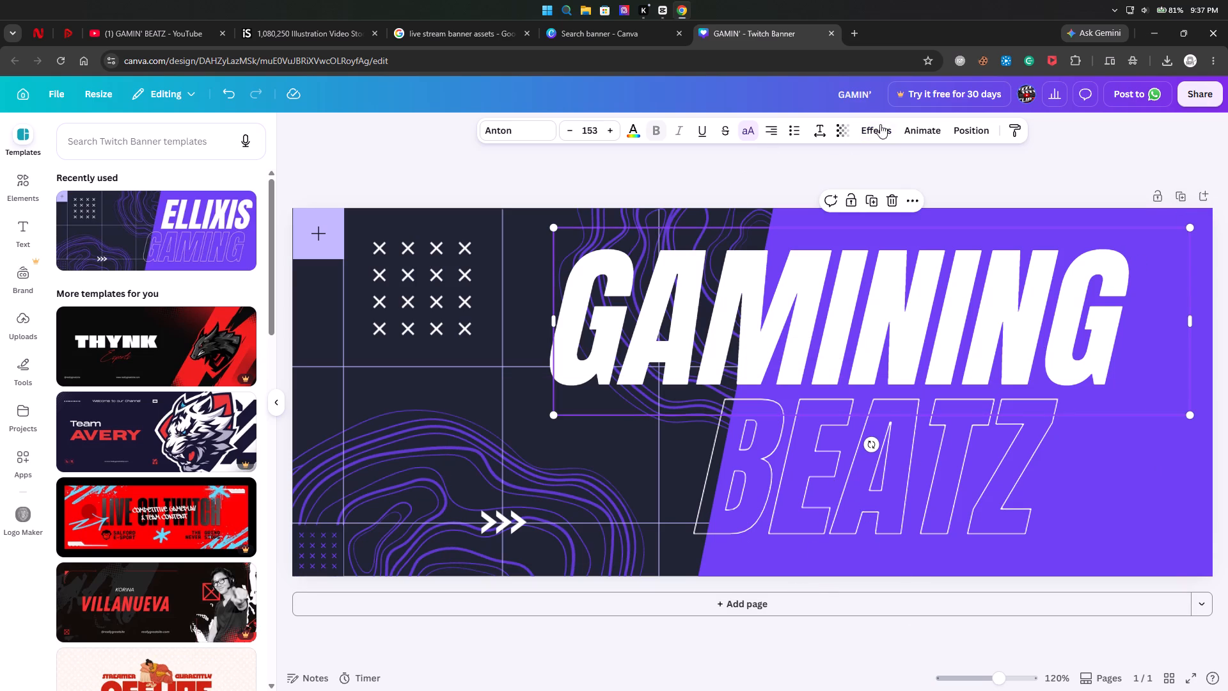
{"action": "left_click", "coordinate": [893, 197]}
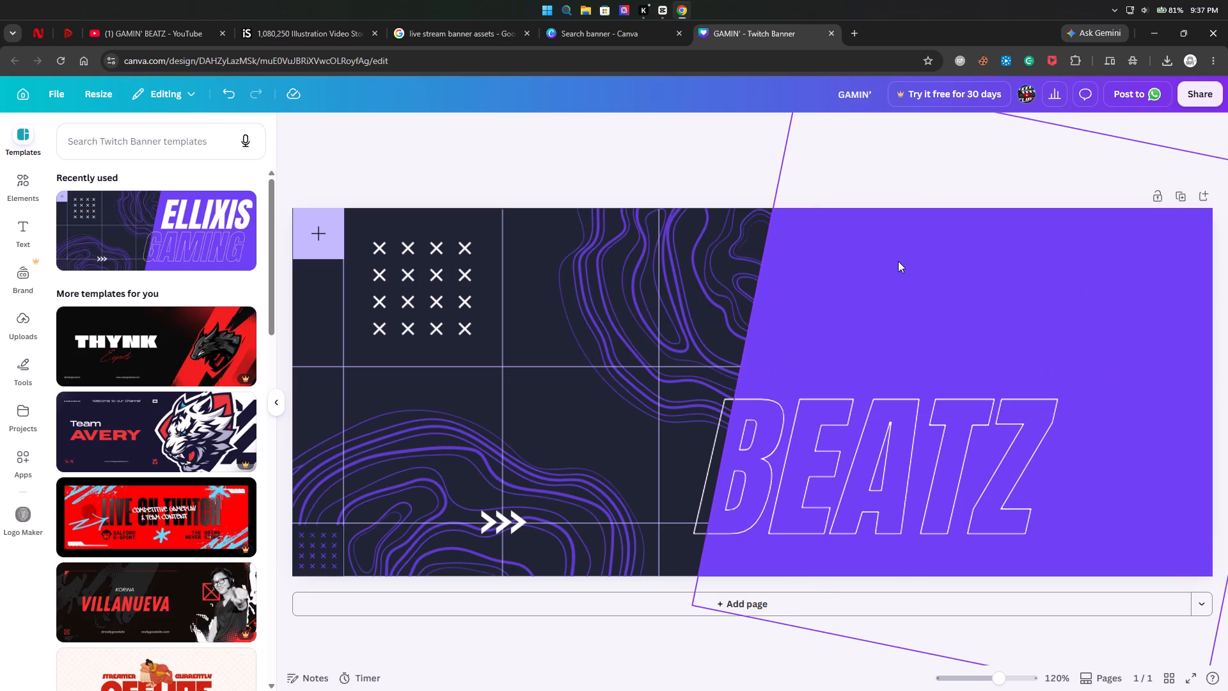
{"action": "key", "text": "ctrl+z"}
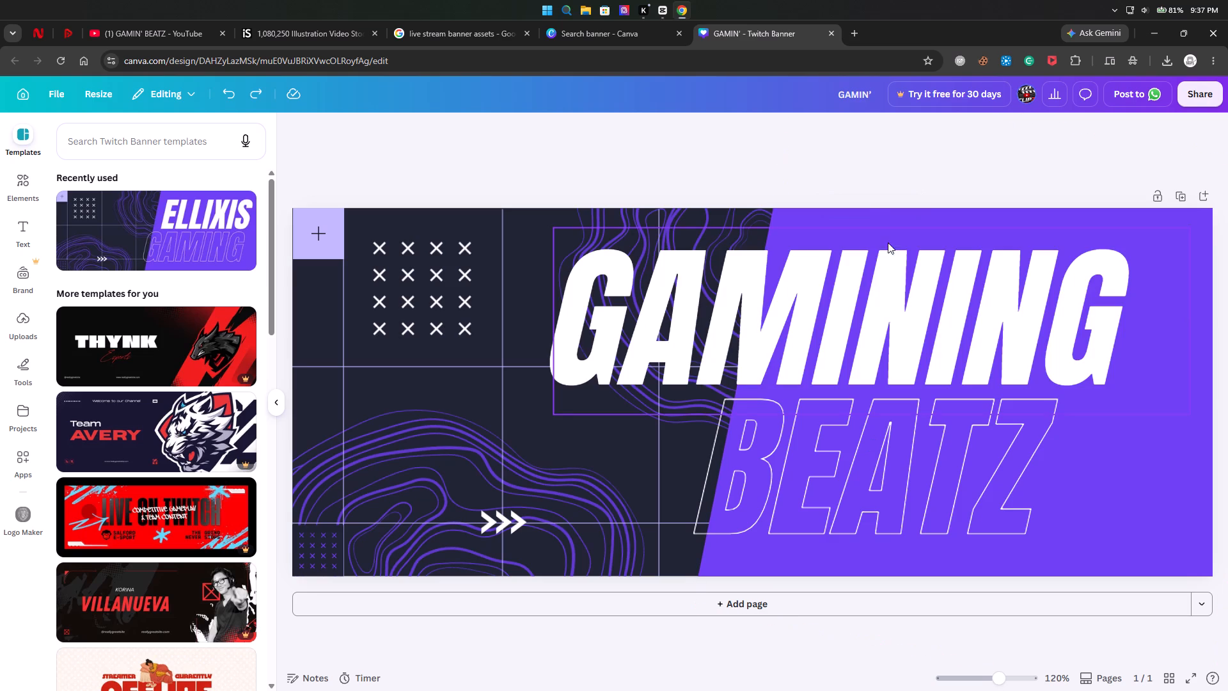
Apply the Blur animation on enter to the white cross-pattern grid.
{"action": "left_click", "coordinate": [390, 264]}
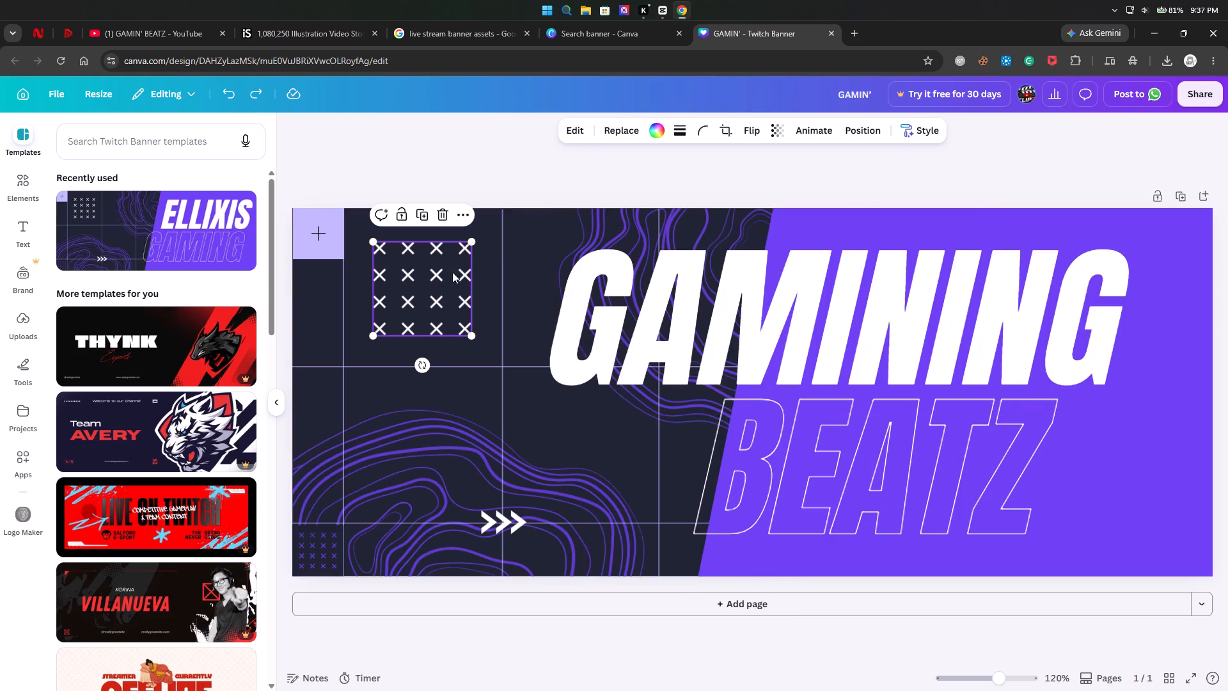
{"action": "left_click", "coordinate": [818, 132]}
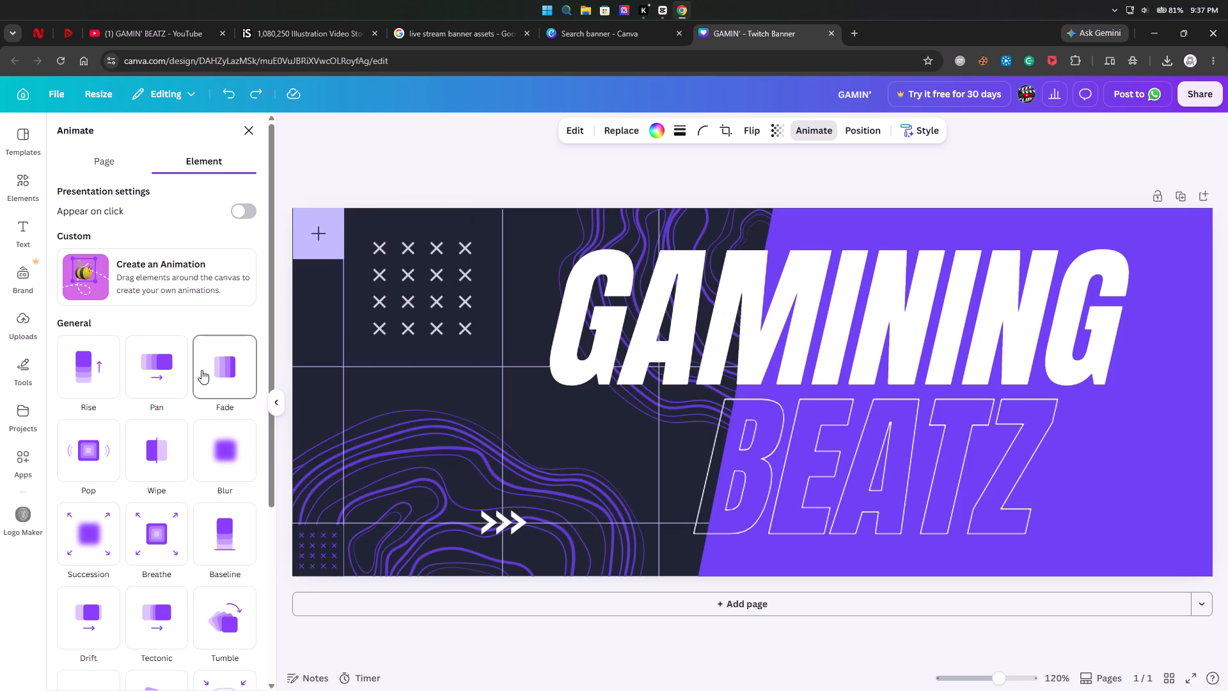
{"action": "scroll", "coordinate": [208, 390], "scroll_direction": "down", "scroll_amount": 1}
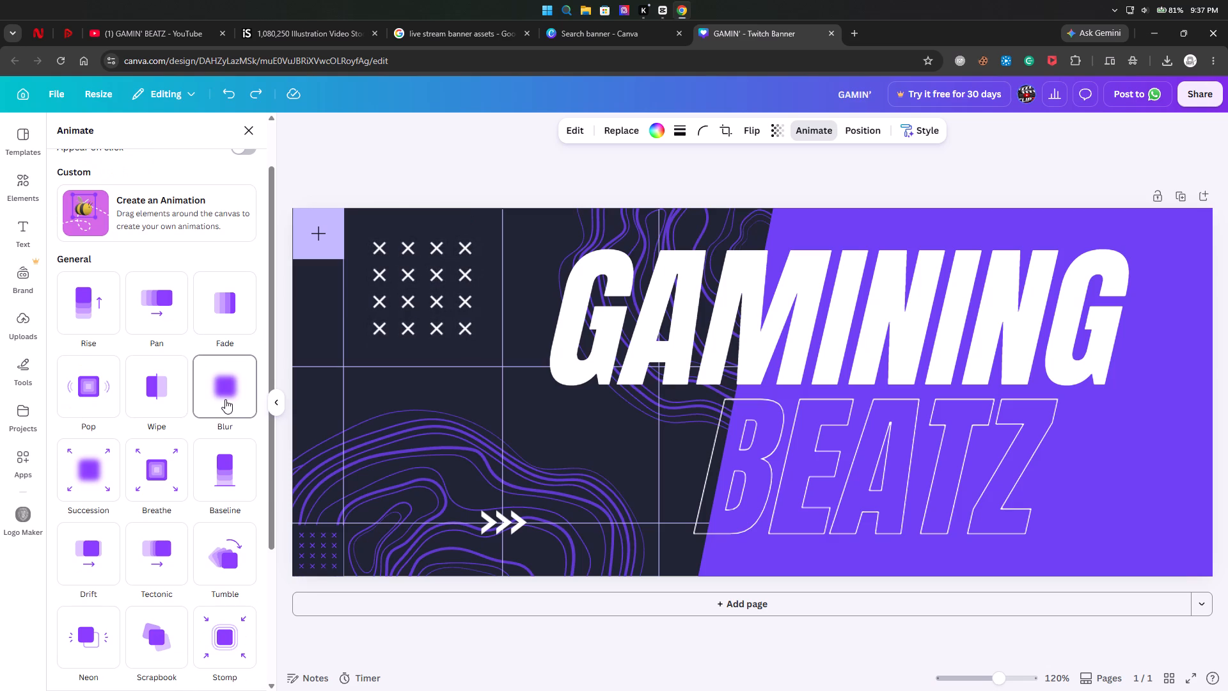
{"action": "left_click", "coordinate": [228, 388]}
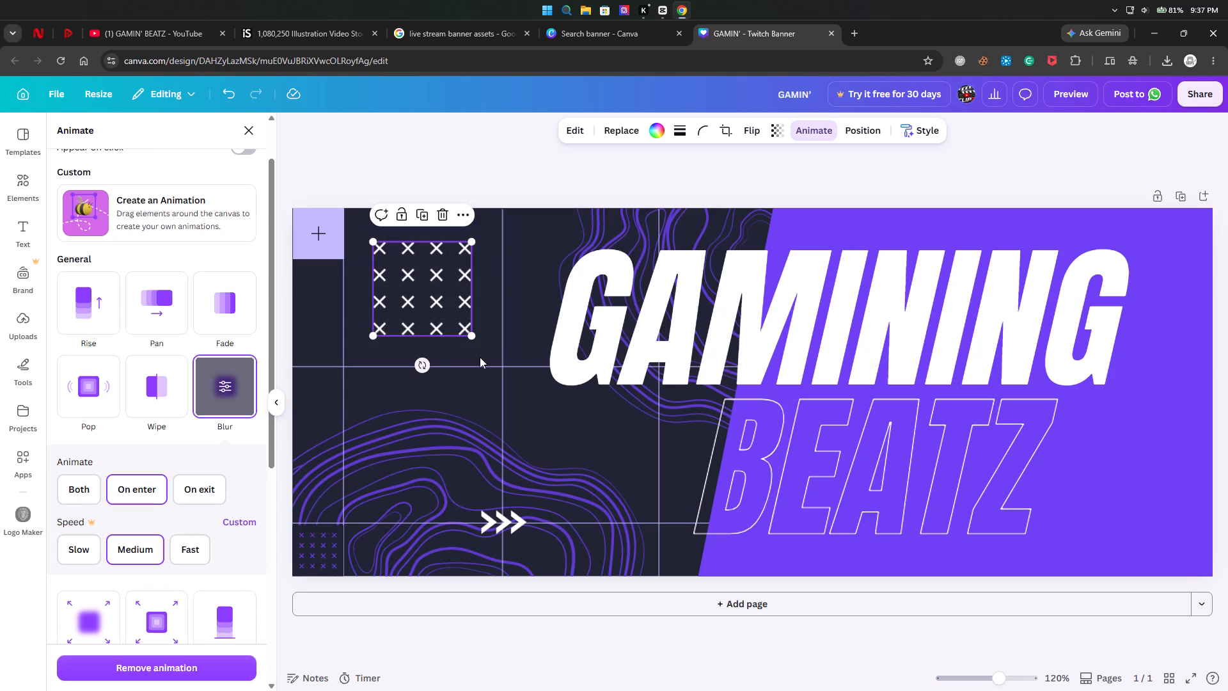
Apply the Block animation on enter to the outlined "BEATZ" text.
{"action": "left_click", "coordinate": [512, 489]}
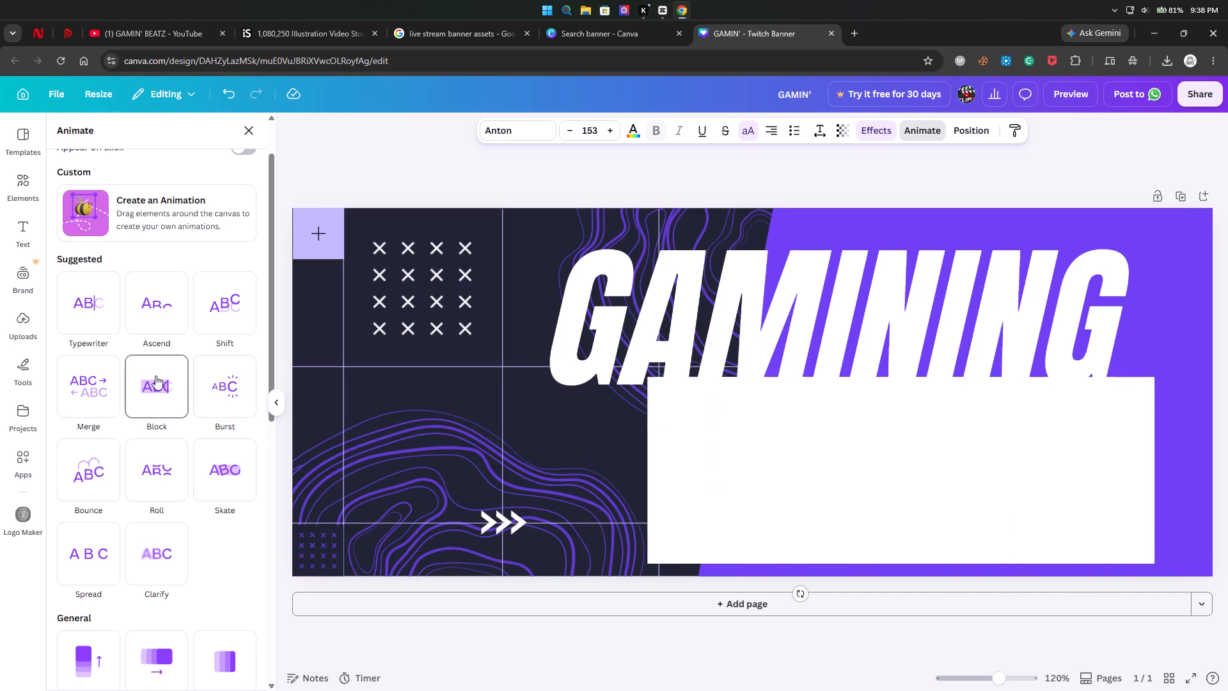
{"action": "left_click", "coordinate": [155, 376]}
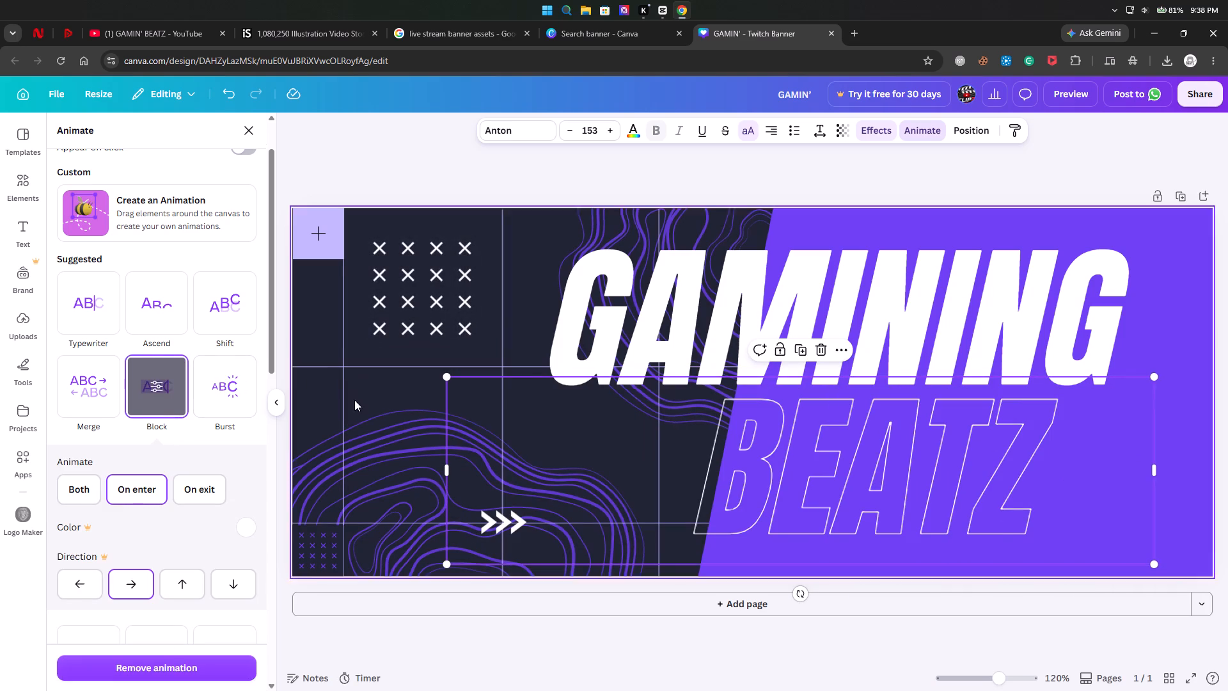
{"action": "scroll", "coordinate": [226, 446], "scroll_direction": "down", "scroll_amount": 2}
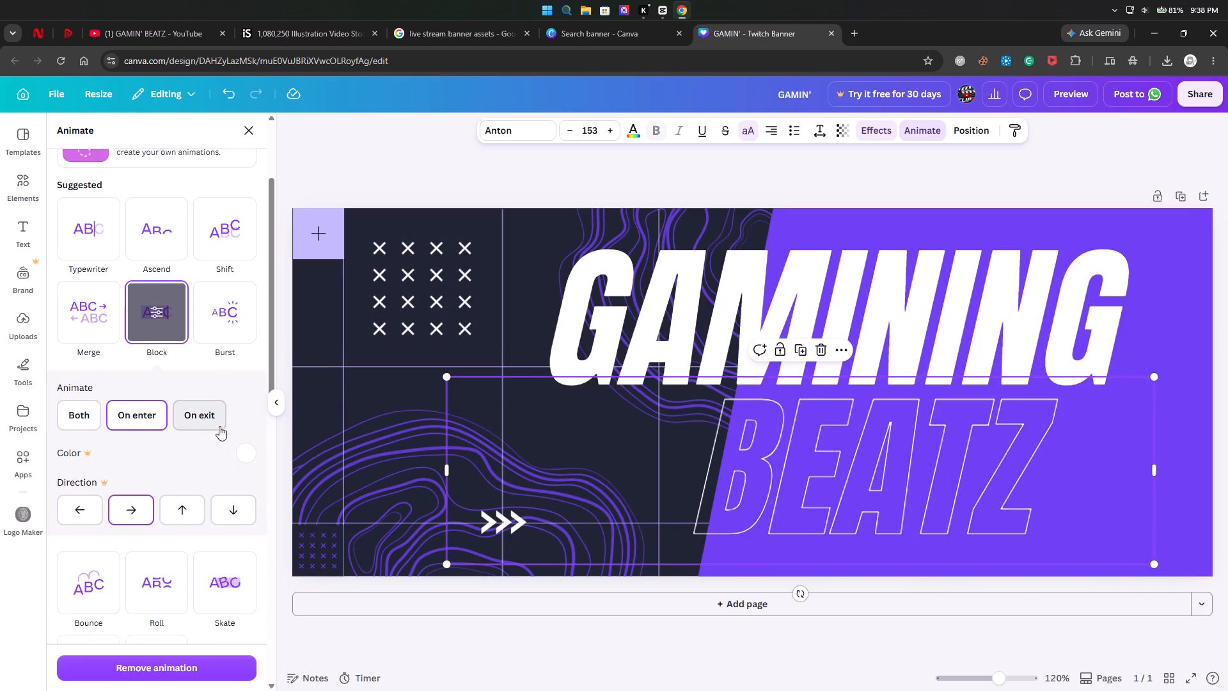
Apply the Breathe animation to the "GAMINING" heading with its scale direction on Out.
{"action": "left_click", "coordinate": [722, 317]}
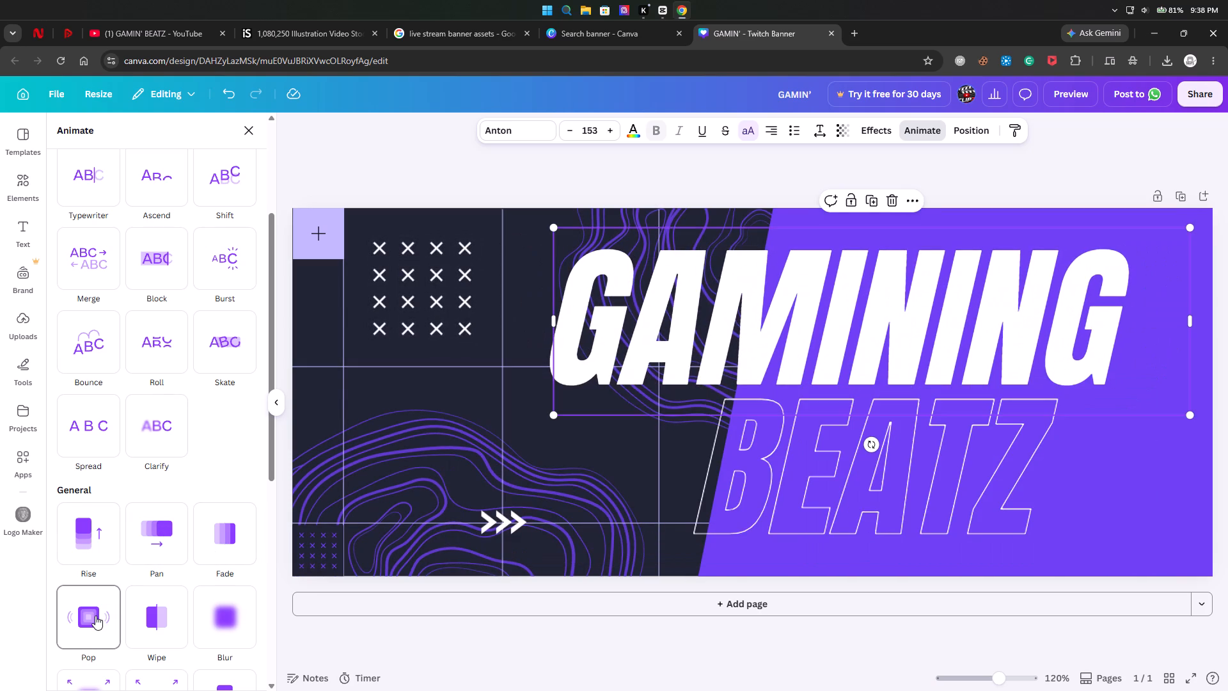
{"action": "scroll", "coordinate": [120, 597], "scroll_direction": "down", "scroll_amount": 2}
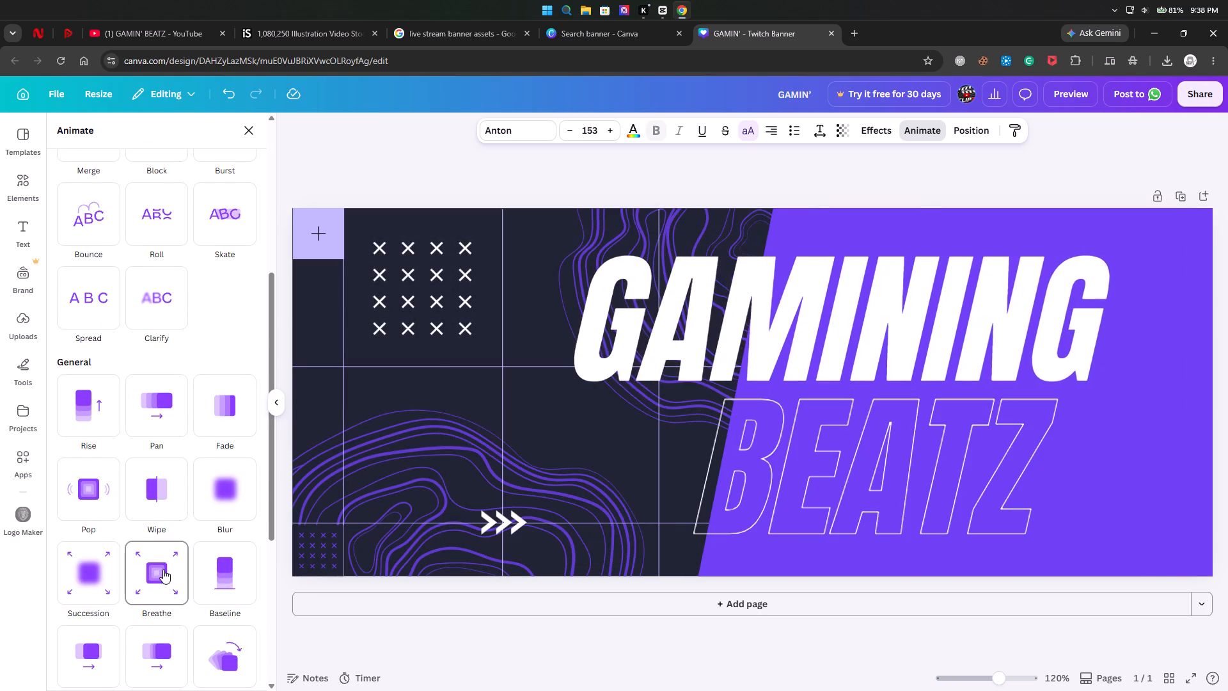
{"action": "left_click", "coordinate": [163, 570]}
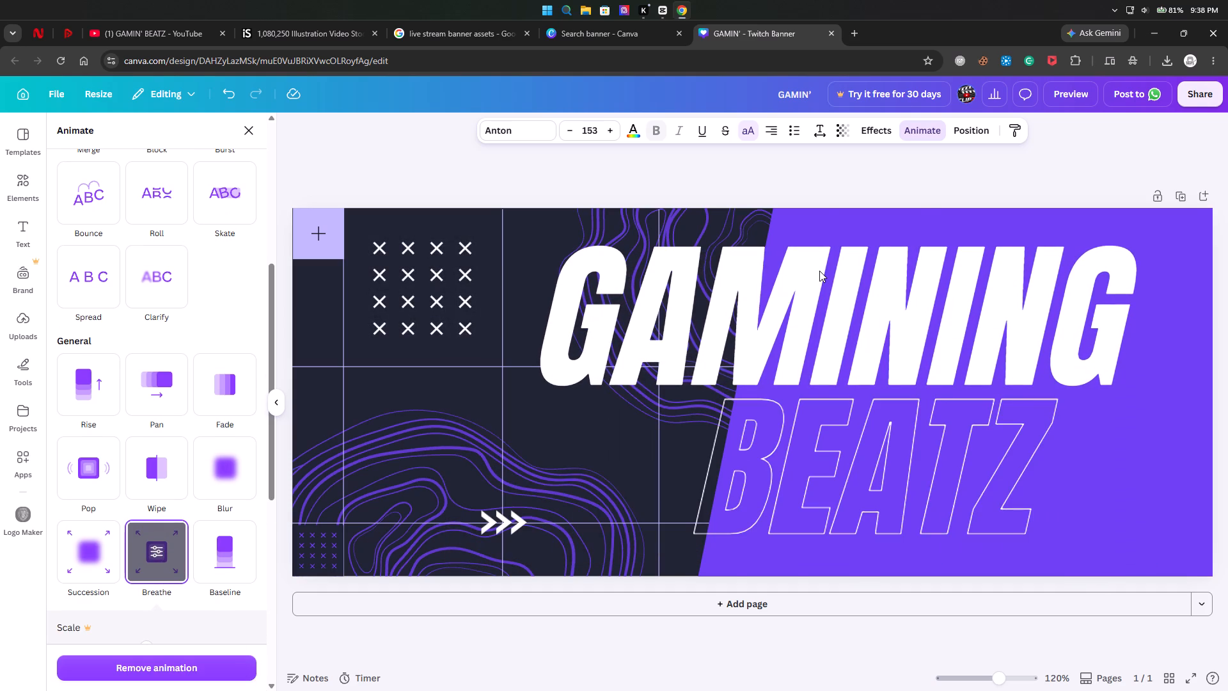
{"action": "scroll", "coordinate": [151, 523], "scroll_direction": "down", "scroll_amount": 2}
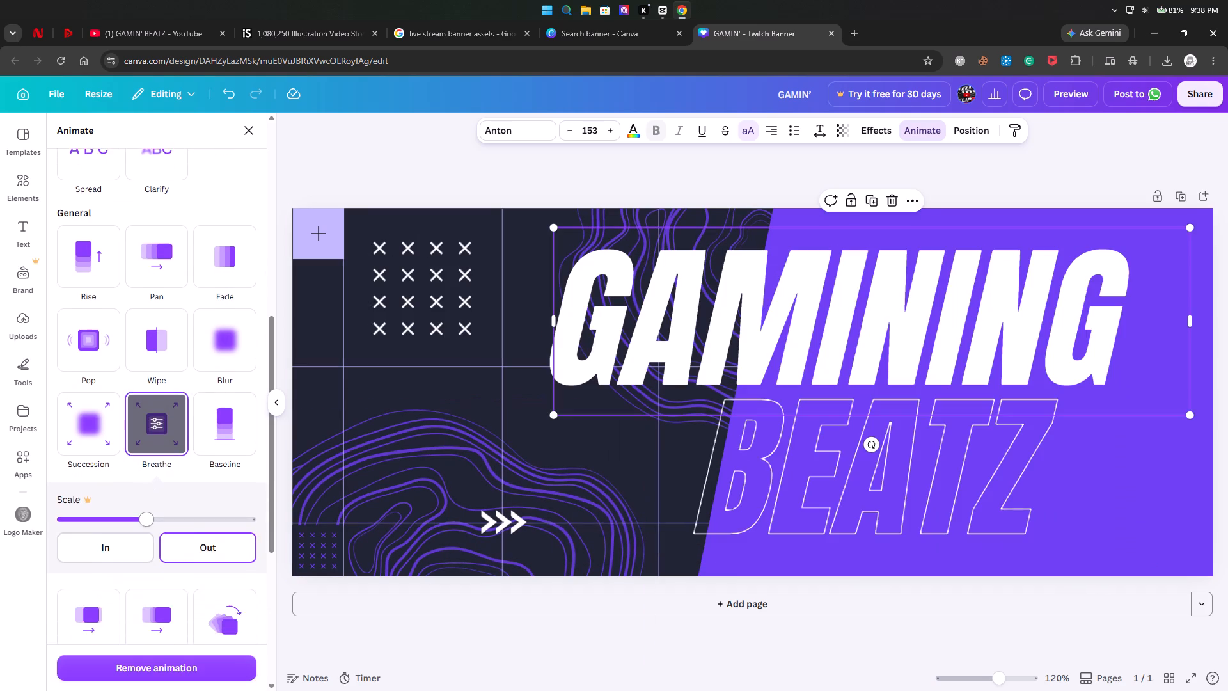
{"action": "scroll", "coordinate": [147, 516], "scroll_direction": "down", "scroll_amount": 2}
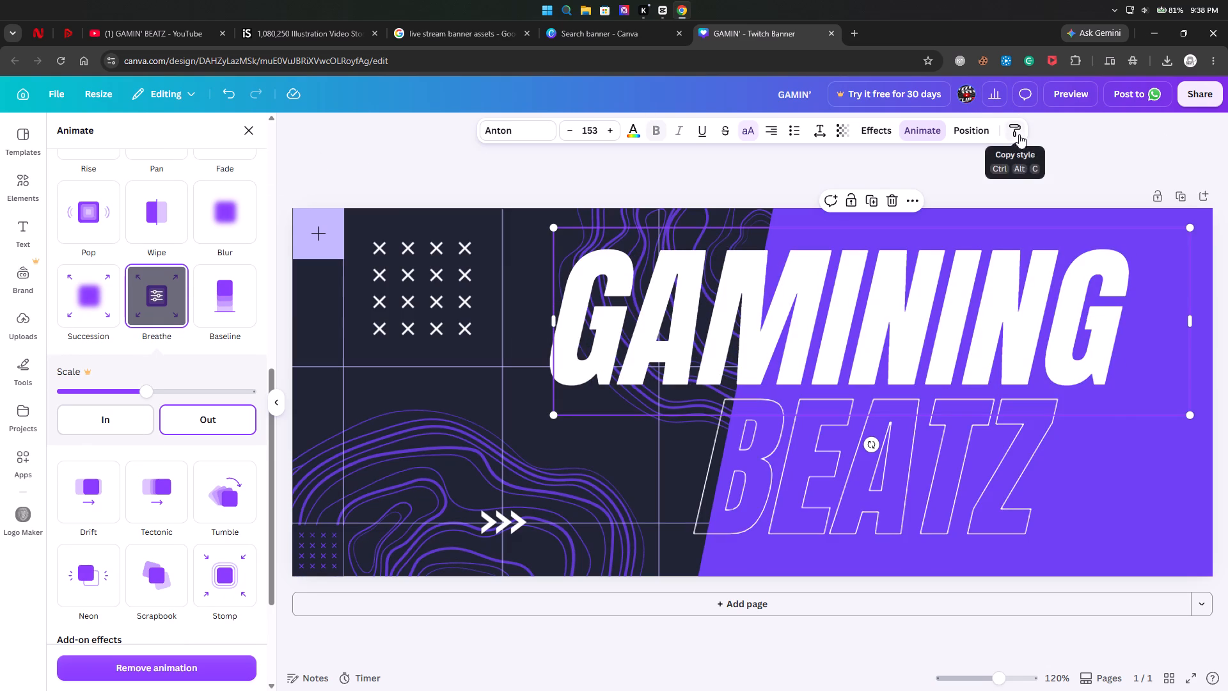
Try the Outline, Background and Glow text effects on the "GAMINING" heading and settle on the black Echo effect.
{"action": "left_click", "coordinate": [874, 133]}
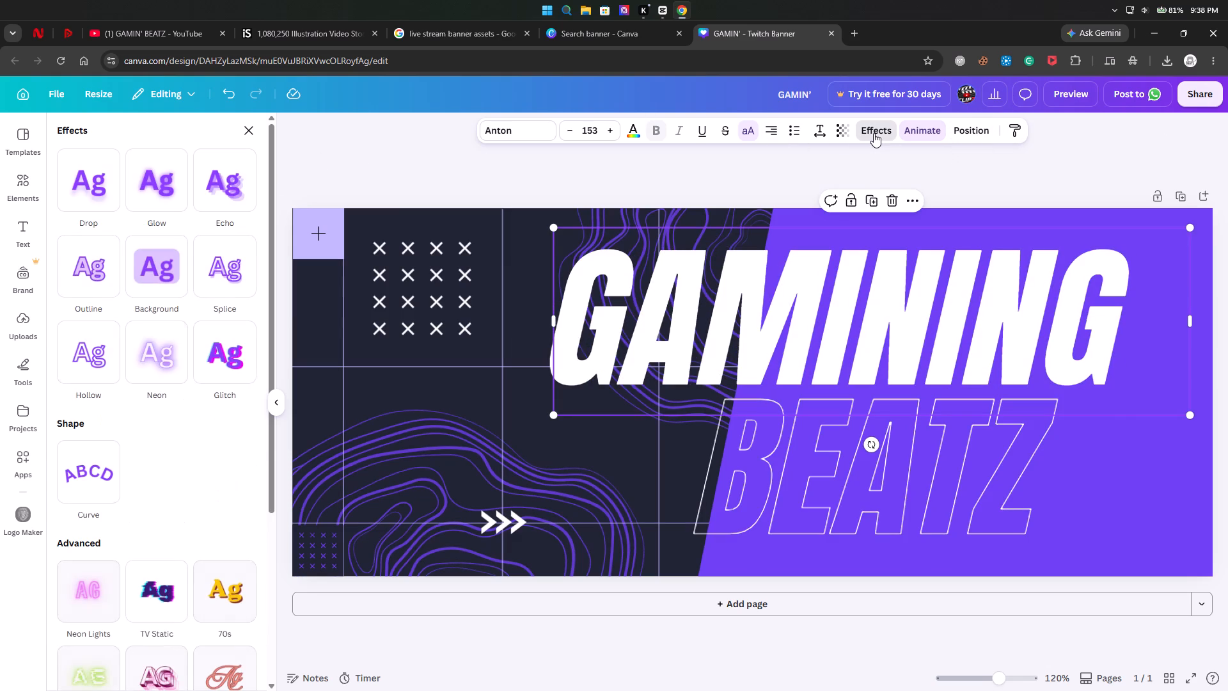
{"action": "left_click", "coordinate": [99, 266]}
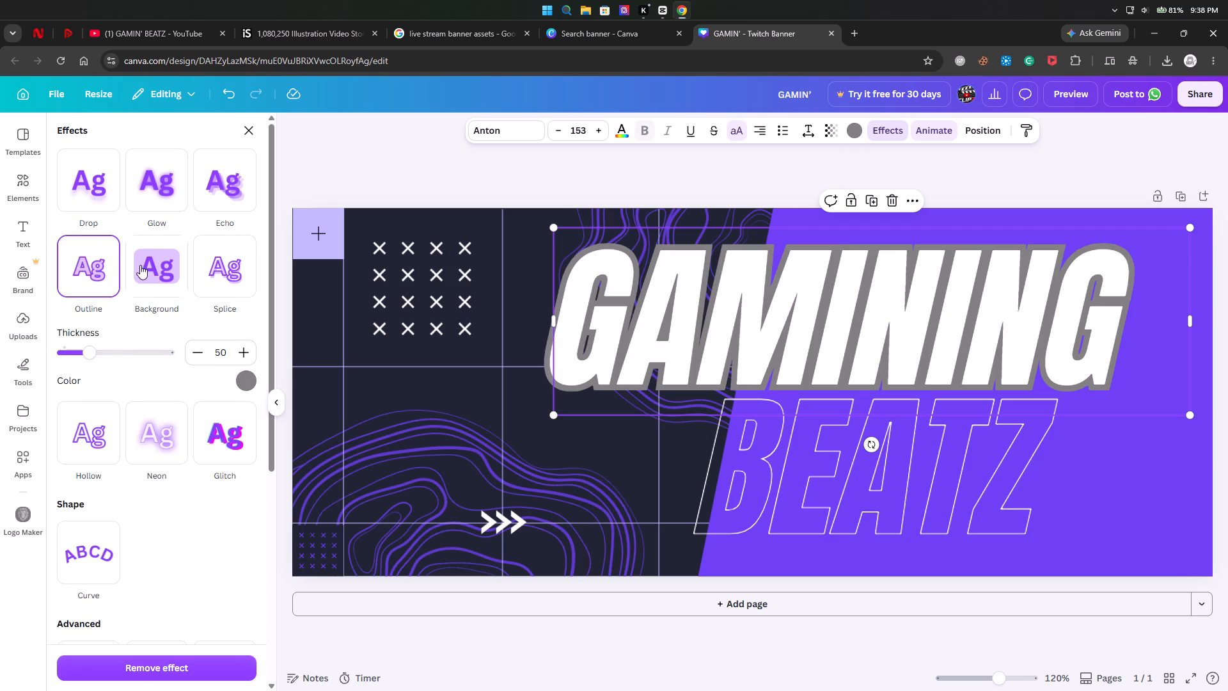
{"action": "left_click", "coordinate": [145, 264]}
{"action": "left_click", "coordinate": [91, 262]}
{"action": "left_click", "coordinate": [162, 179]}
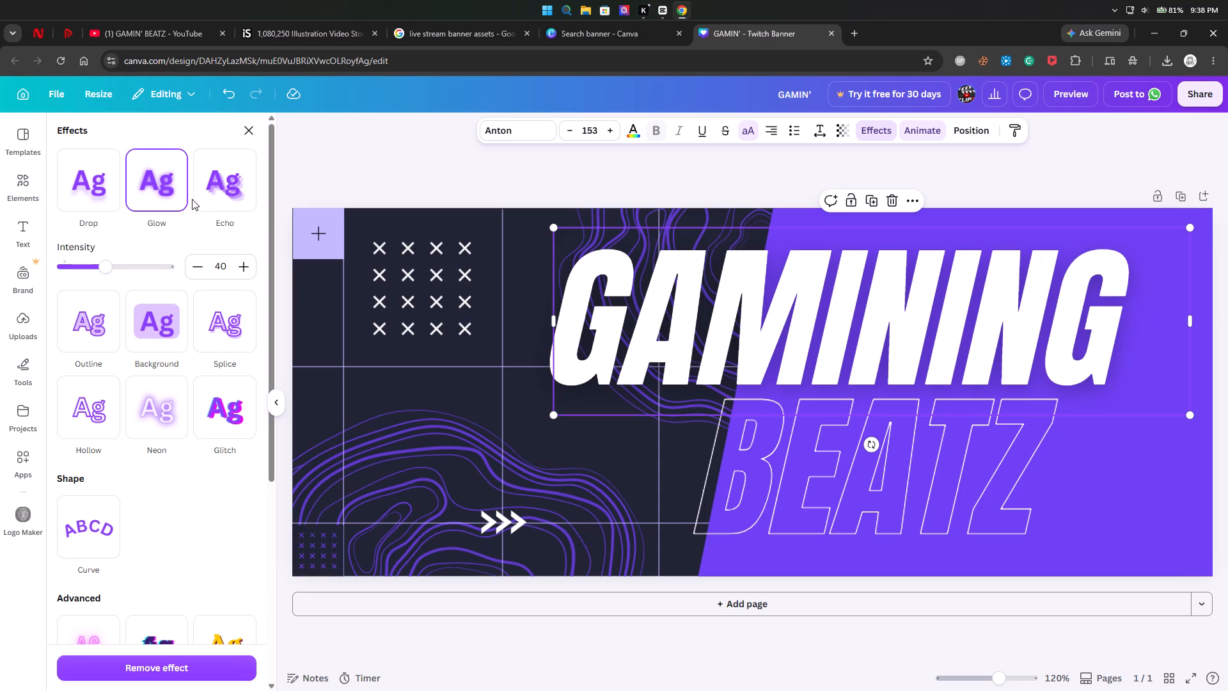
{"action": "left_click", "coordinate": [205, 193]}
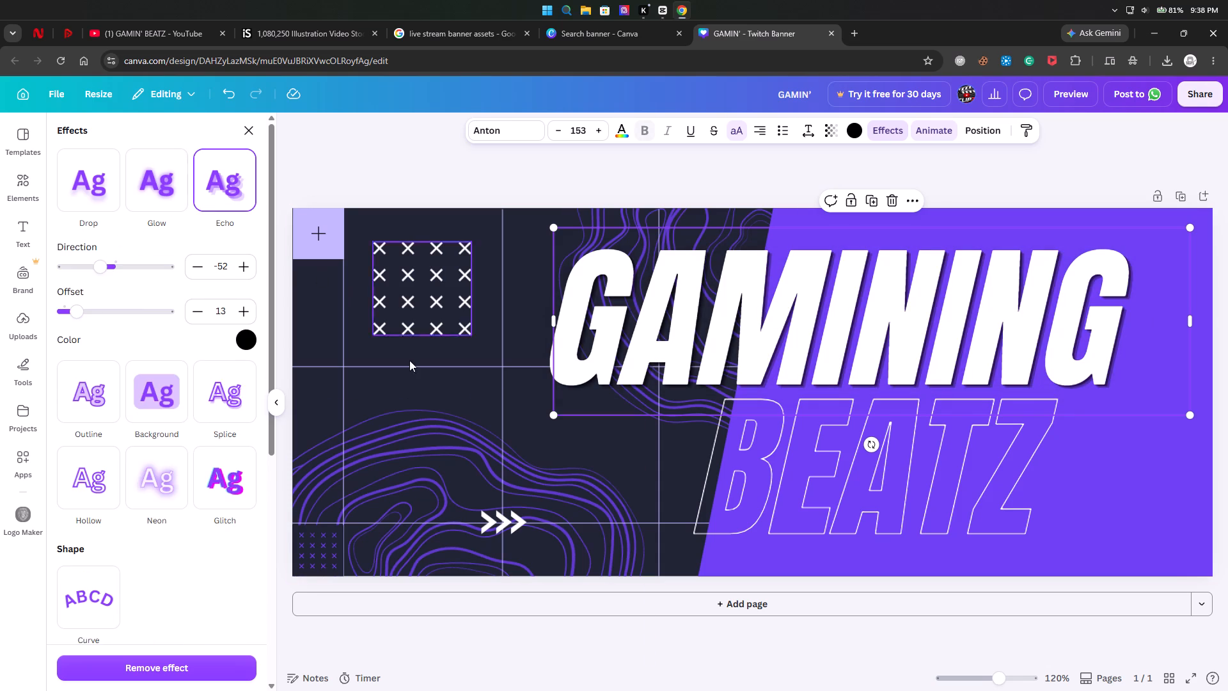
{"action": "scroll", "coordinate": [697, 592], "scroll_direction": "down", "scroll_amount": 6}
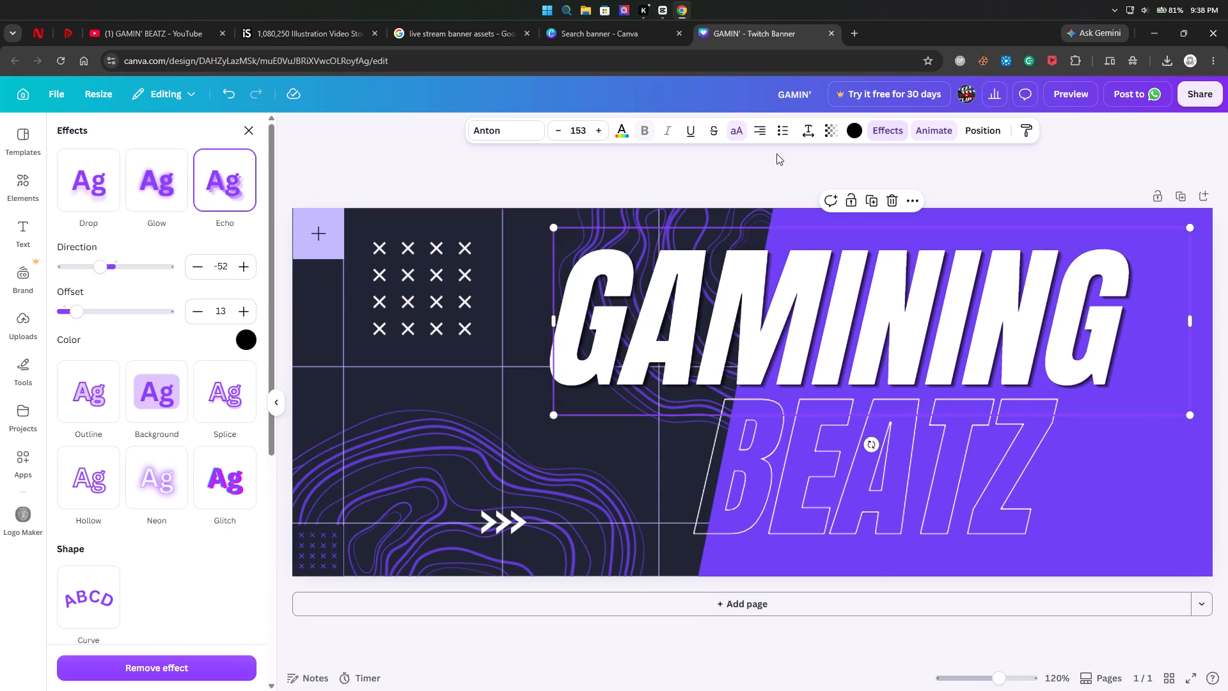
Try the DM Sans, Brittany, Open Sauce and Archivo Black fonts on the "GAMINING" heading and settle on non-italic Anton.
{"action": "left_click", "coordinate": [517, 133]}
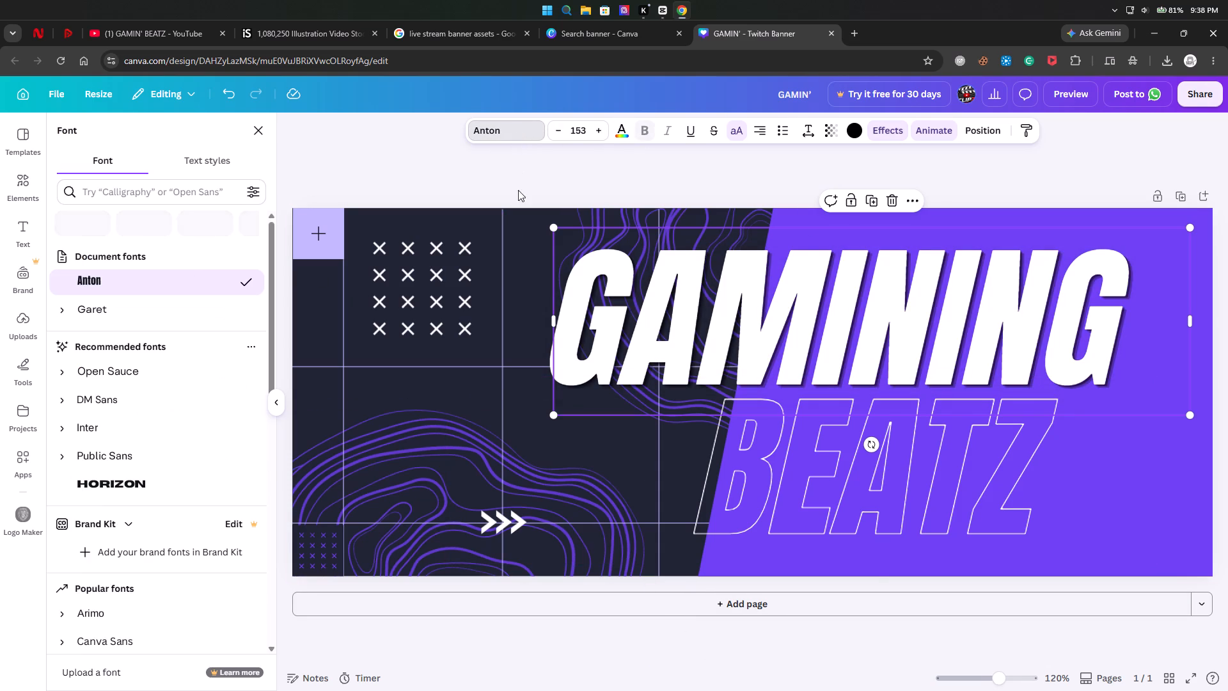
{"action": "scroll", "coordinate": [134, 434], "scroll_direction": "down", "scroll_amount": 3}
{"action": "scroll", "coordinate": [134, 443], "scroll_direction": "up", "scroll_amount": 1}
{"action": "scroll", "coordinate": [134, 442], "scroll_direction": "down", "scroll_amount": 2}
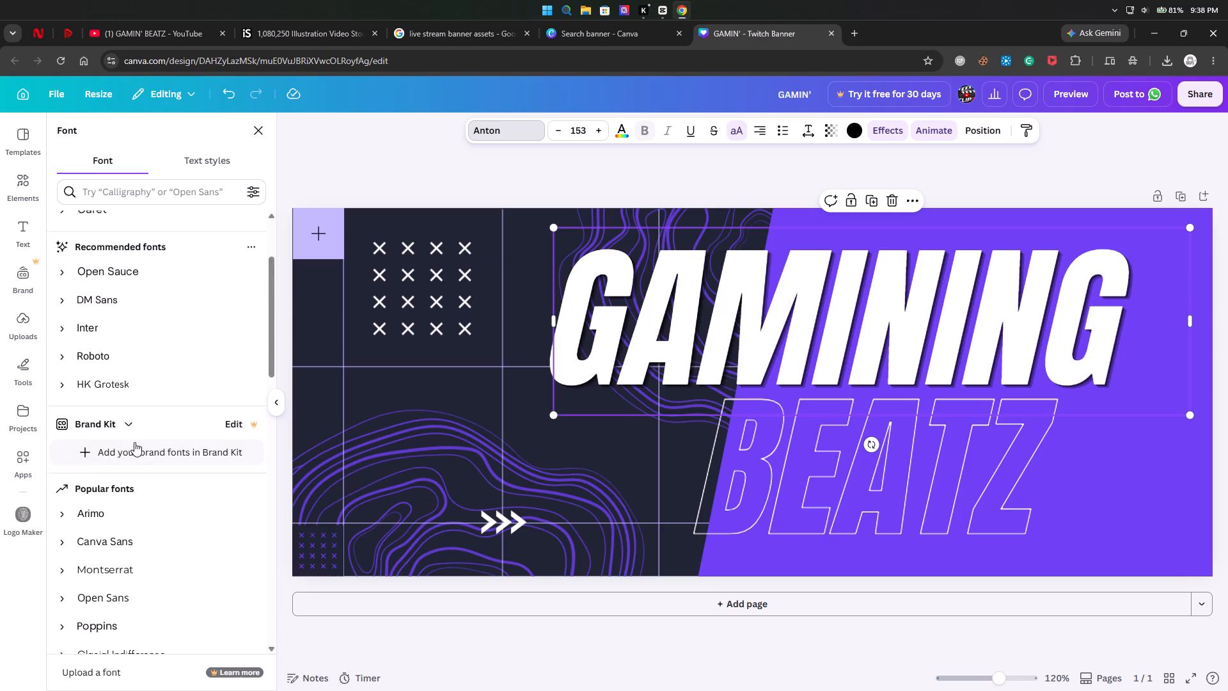
{"action": "scroll", "coordinate": [134, 442], "scroll_direction": "down", "scroll_amount": 3}
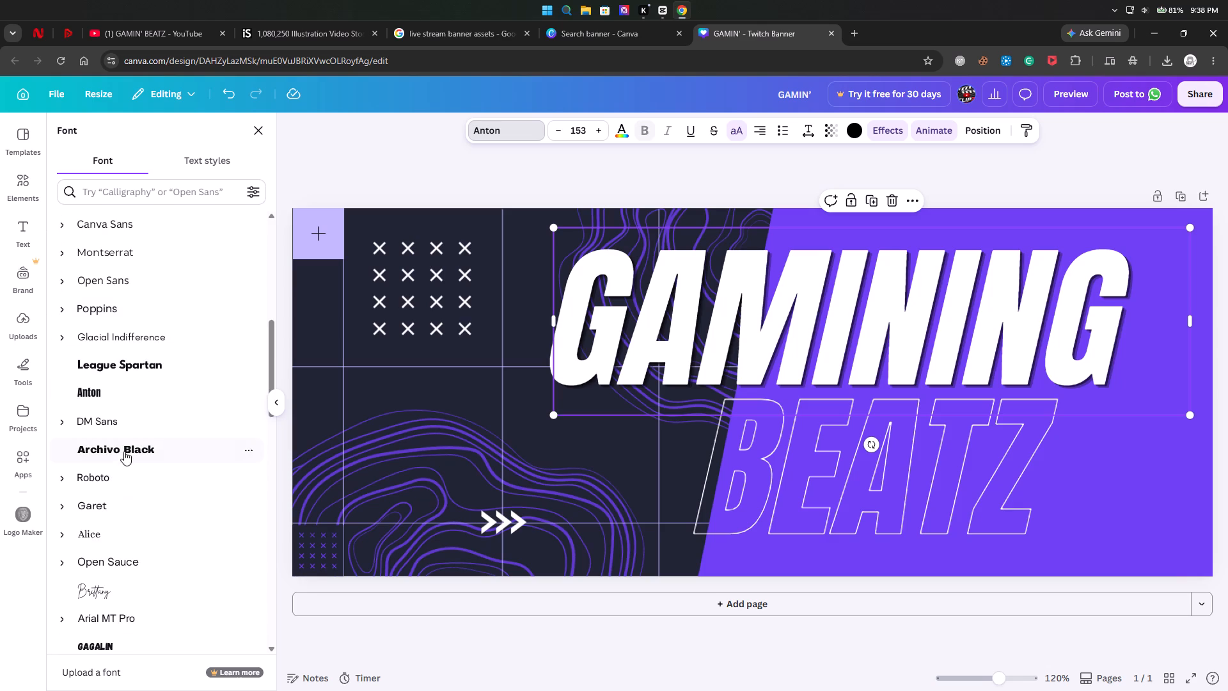
{"action": "left_click", "coordinate": [116, 396]}
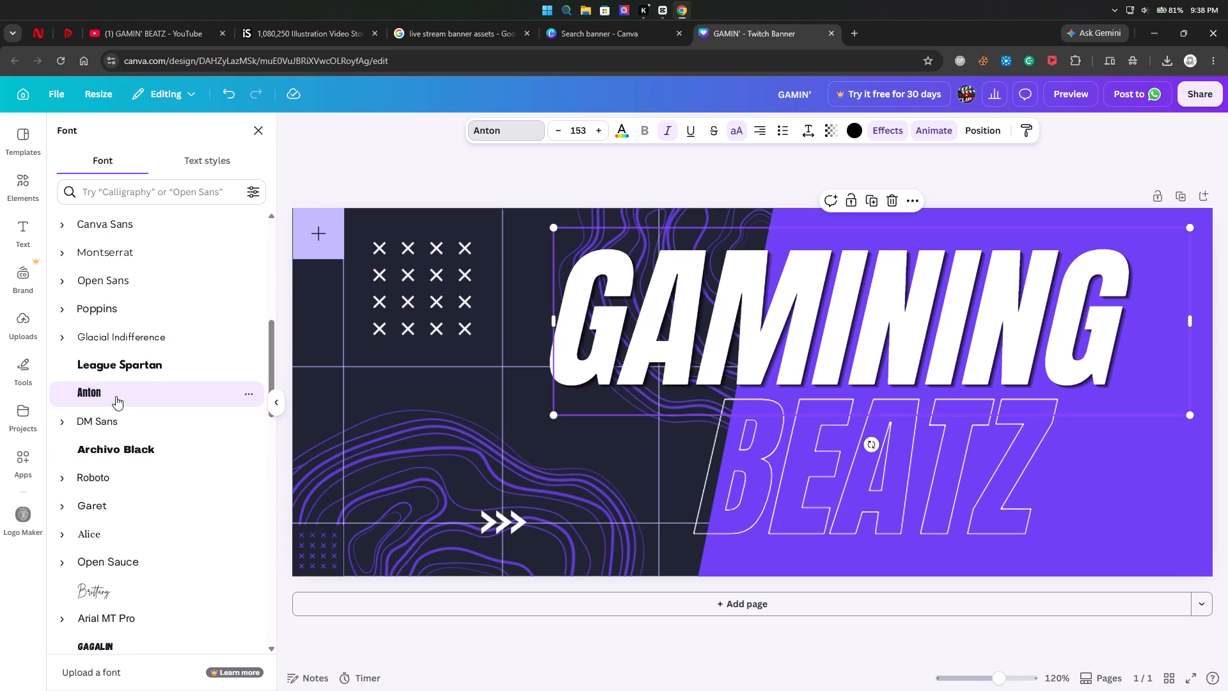
{"action": "left_click", "coordinate": [116, 395]}
{"action": "left_click", "coordinate": [114, 423]}
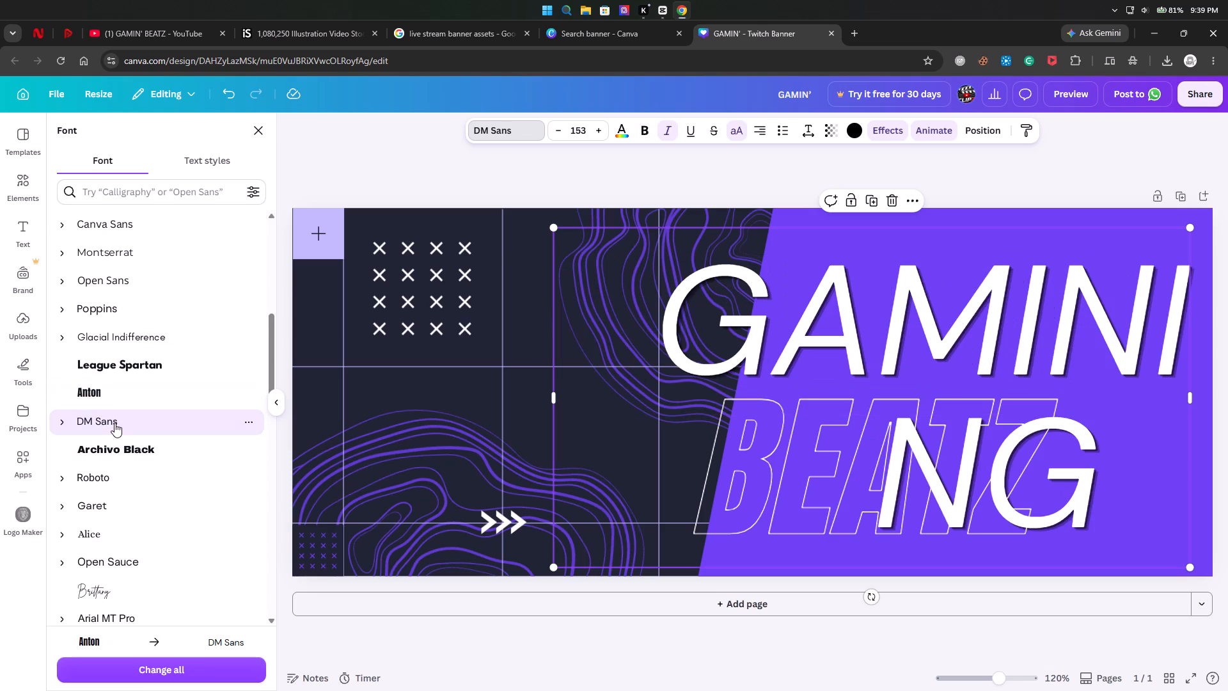
{"action": "left_click", "coordinate": [119, 393]}
{"action": "scroll", "coordinate": [148, 450], "scroll_direction": "down", "scroll_amount": 2}
{"action": "left_click", "coordinate": [107, 465]}
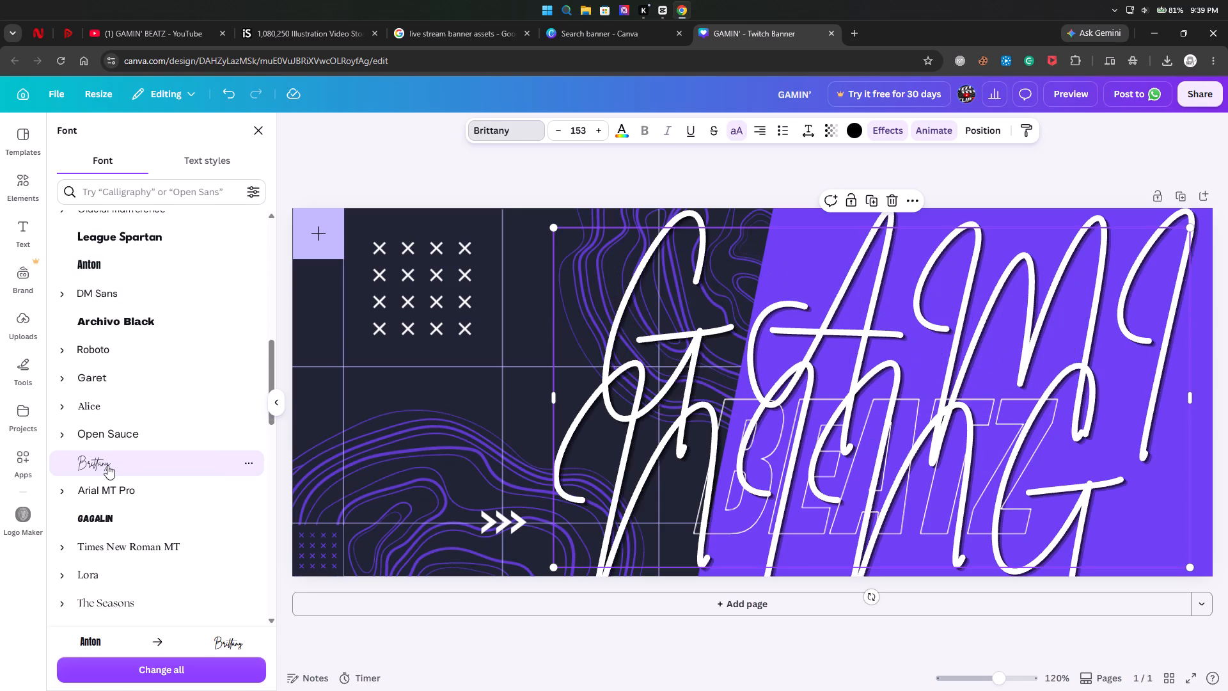
{"action": "left_click", "coordinate": [118, 433]}
{"action": "left_click", "coordinate": [136, 320]}
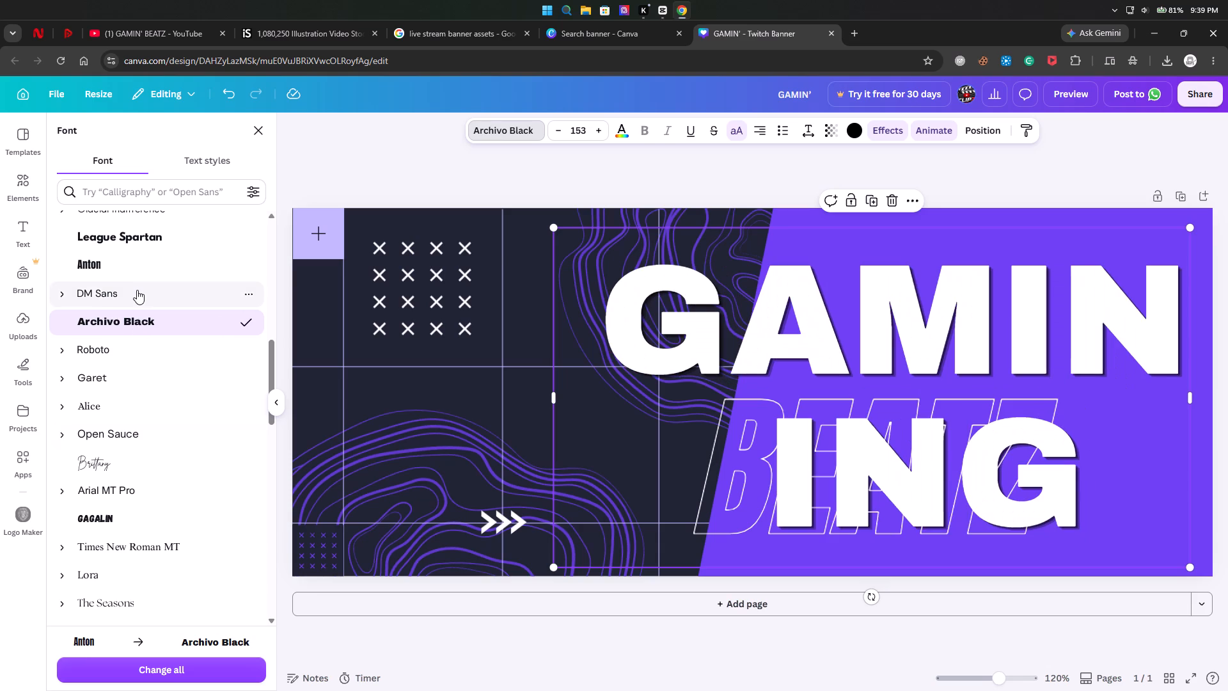
{"action": "left_click", "coordinate": [137, 290]}
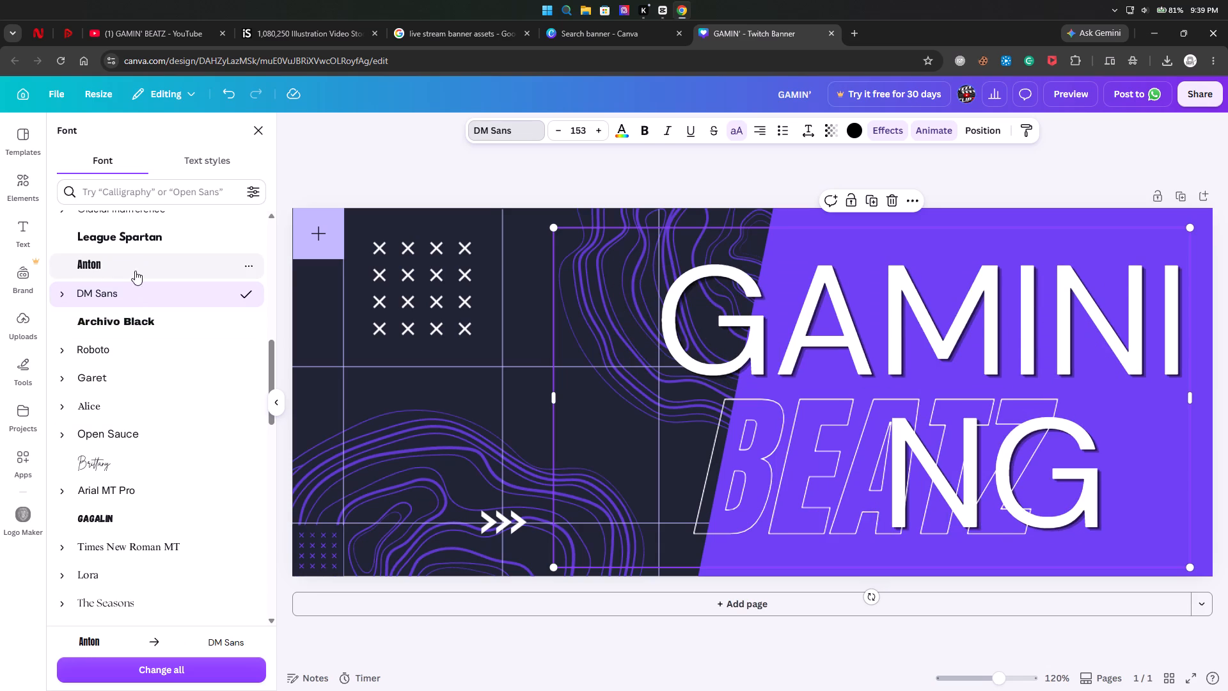
{"action": "left_click", "coordinate": [132, 264]}
{"action": "scroll", "coordinate": [343, 408], "scroll_direction": "down", "scroll_amount": 3}
{"action": "scroll", "coordinate": [417, 468], "scroll_direction": "down", "scroll_amount": 4}
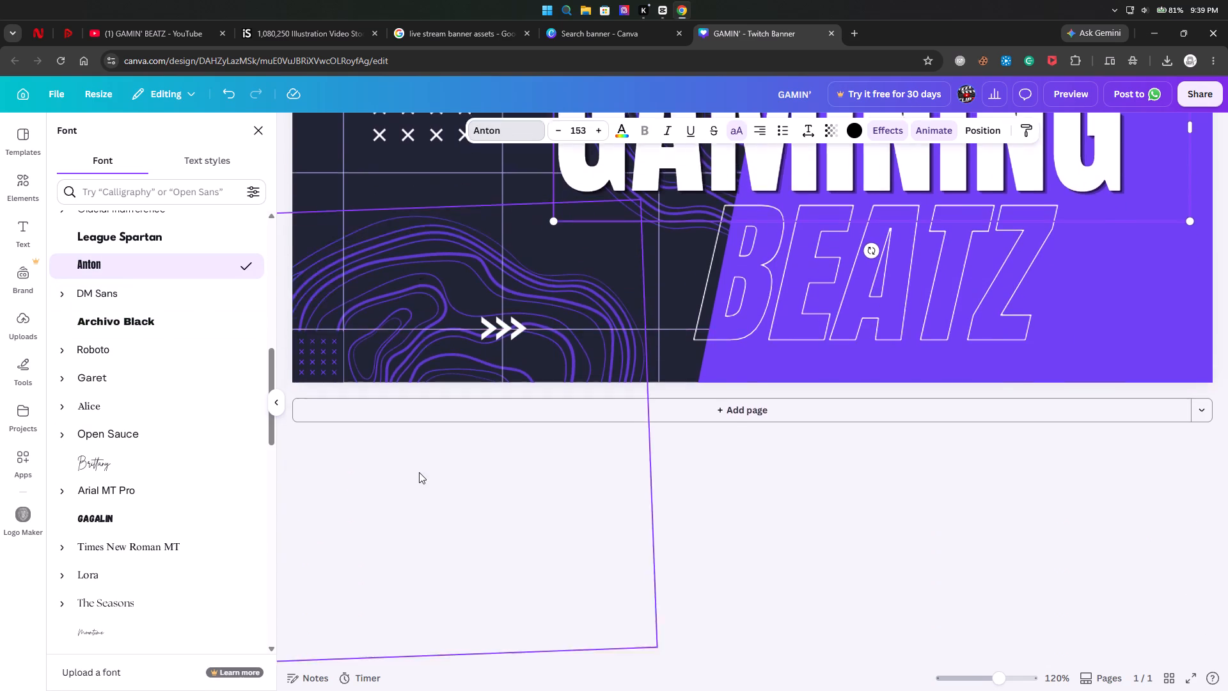
{"action": "scroll", "coordinate": [418, 472], "scroll_direction": "down", "scroll_amount": 4}
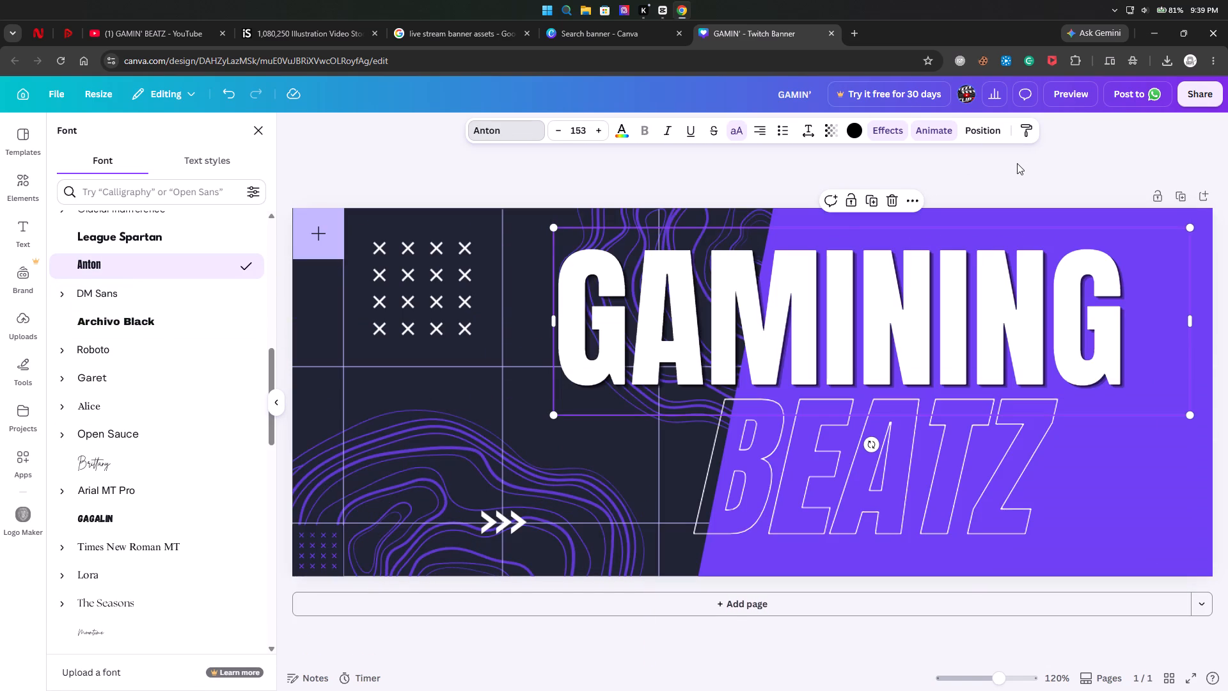
{"action": "left_click", "coordinate": [1017, 163]}
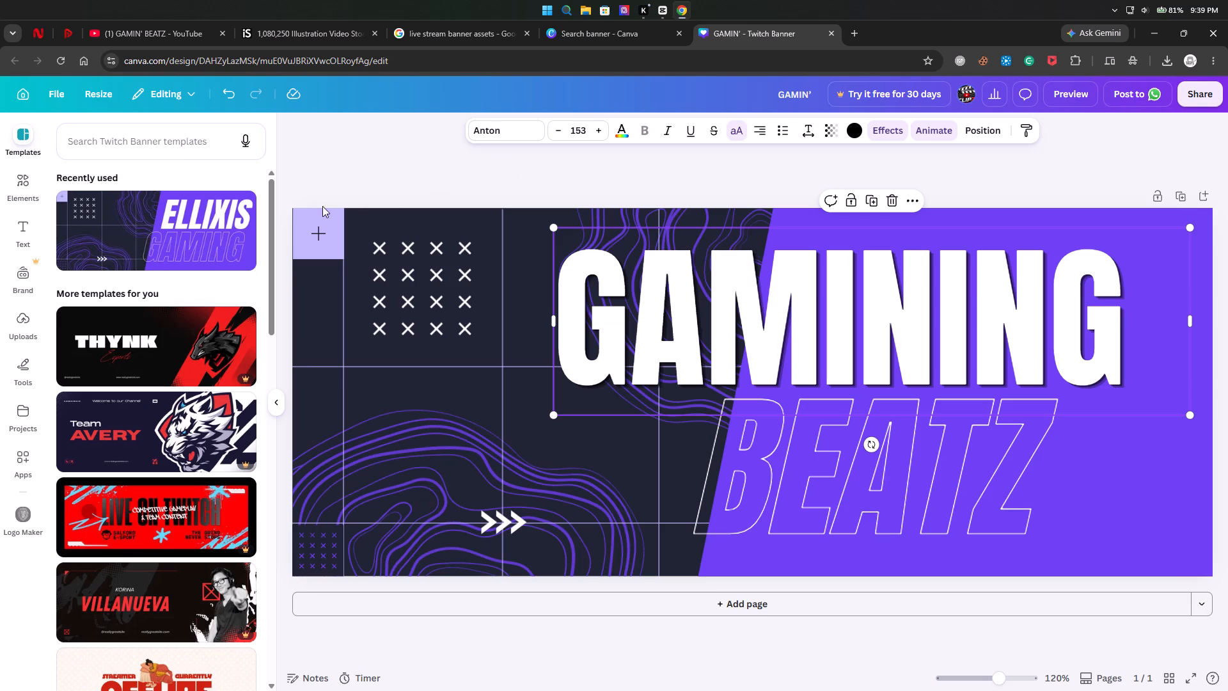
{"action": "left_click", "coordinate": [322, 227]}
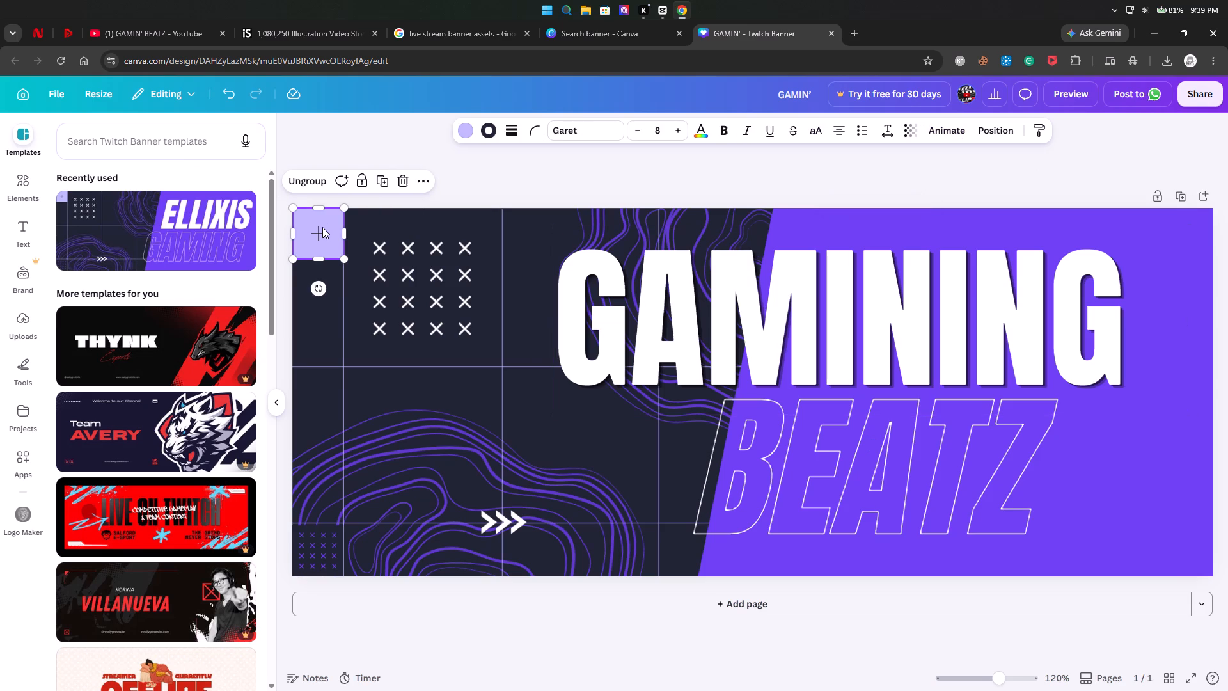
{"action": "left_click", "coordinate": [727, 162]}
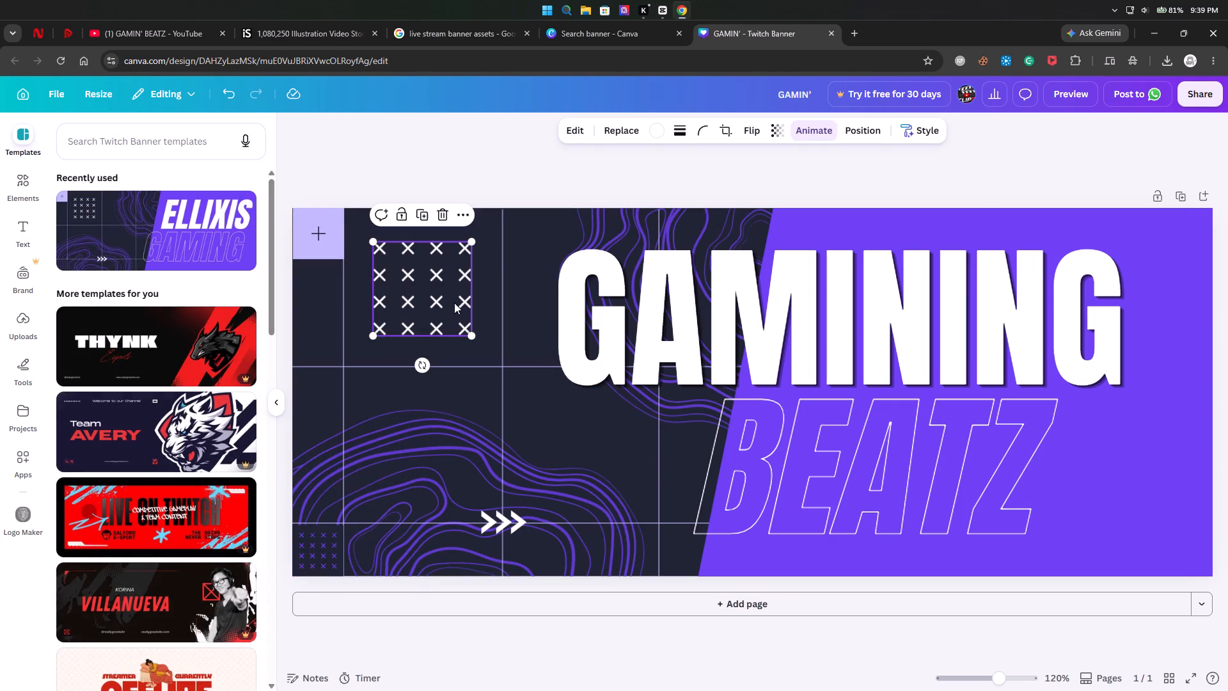
{"action": "left_click", "coordinate": [823, 127]}
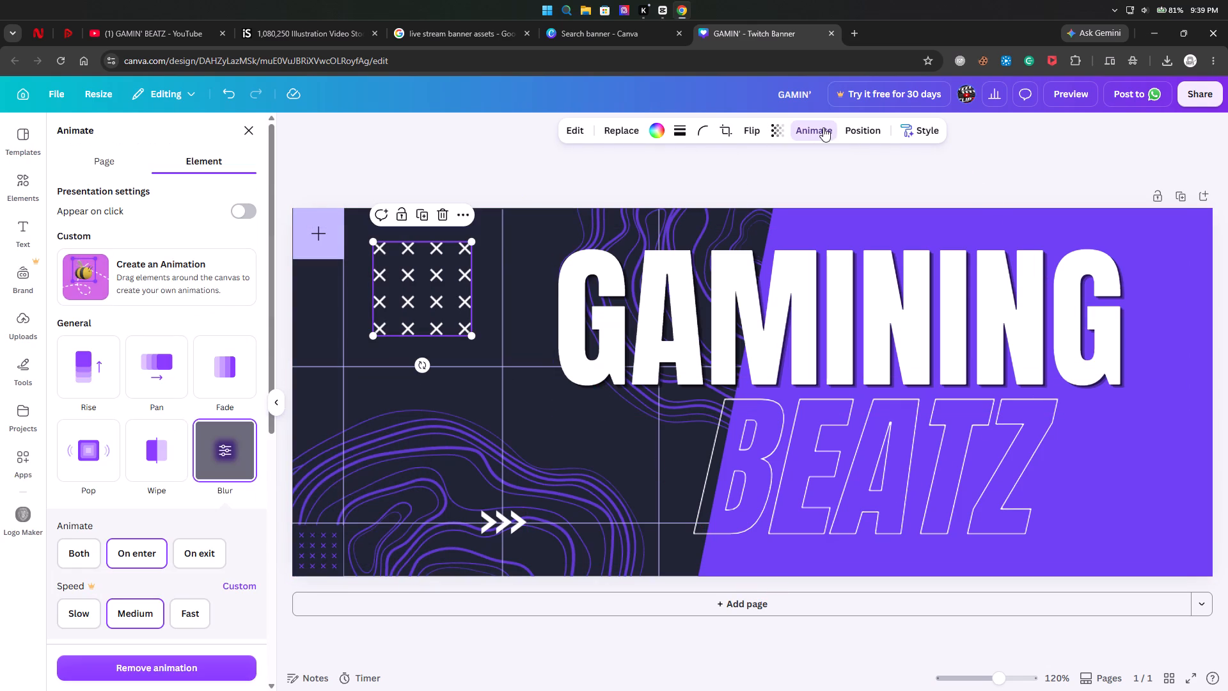
{"action": "left_click", "coordinate": [509, 527]}
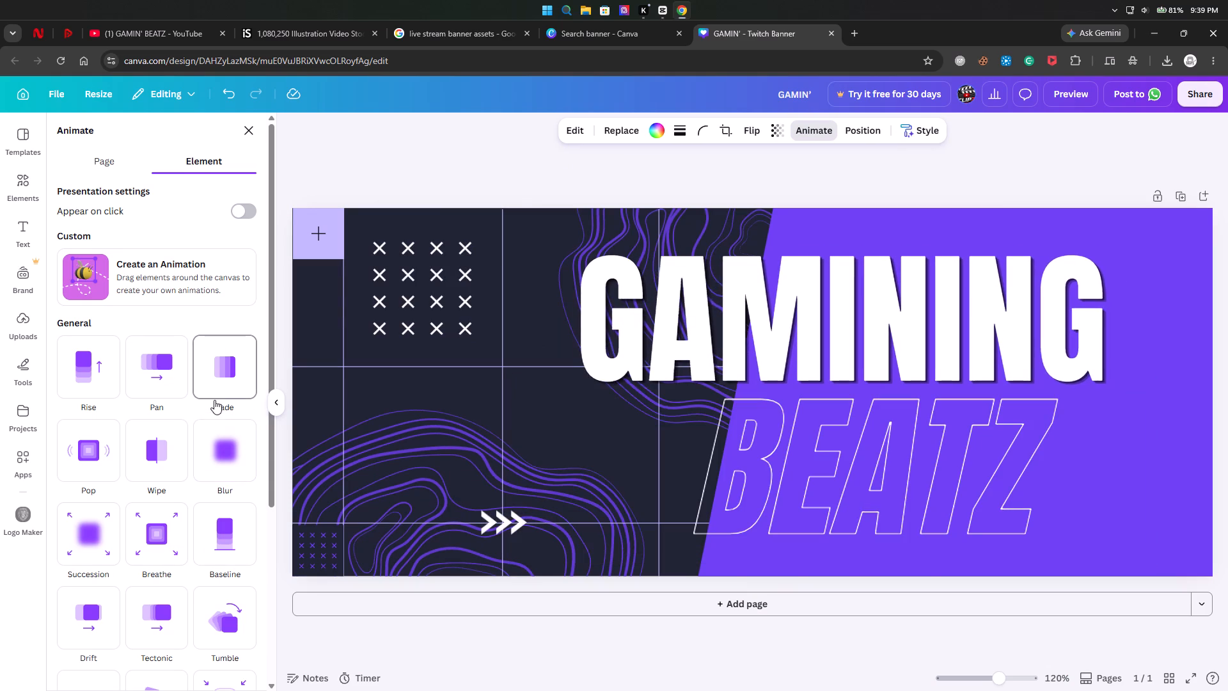
{"action": "left_click", "coordinate": [155, 379]}
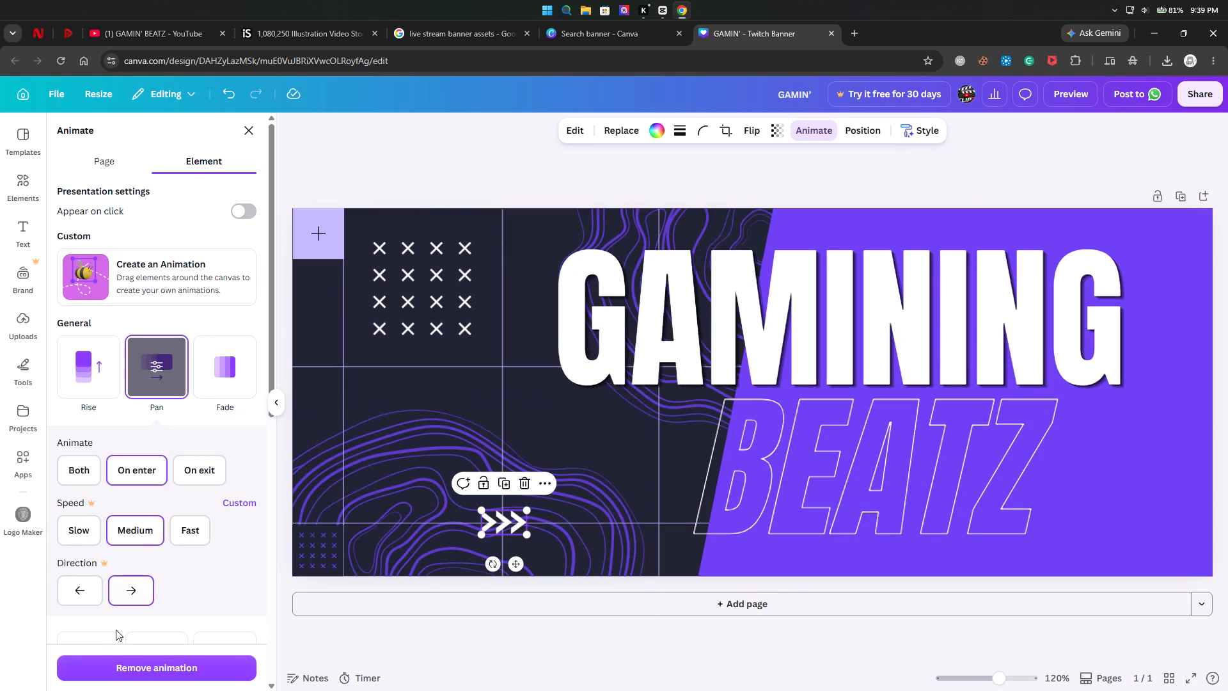
{"action": "scroll", "coordinate": [194, 505], "scroll_direction": "down", "scroll_amount": 13}
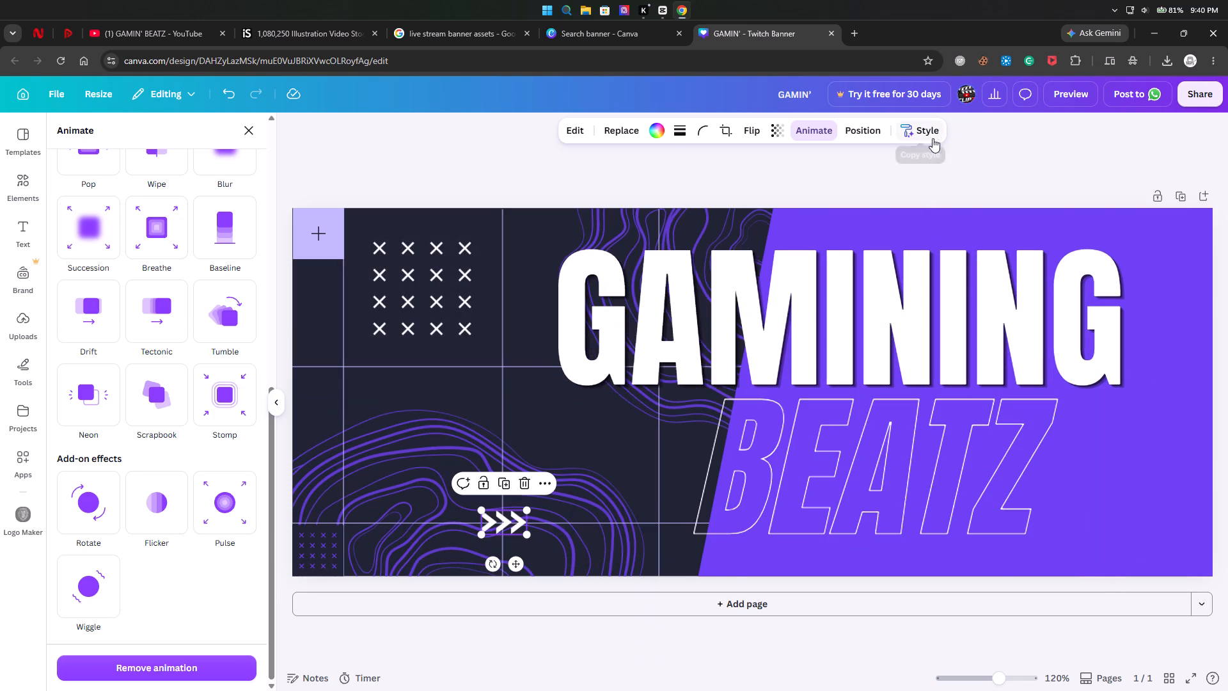
{"action": "left_click", "coordinate": [793, 154]}
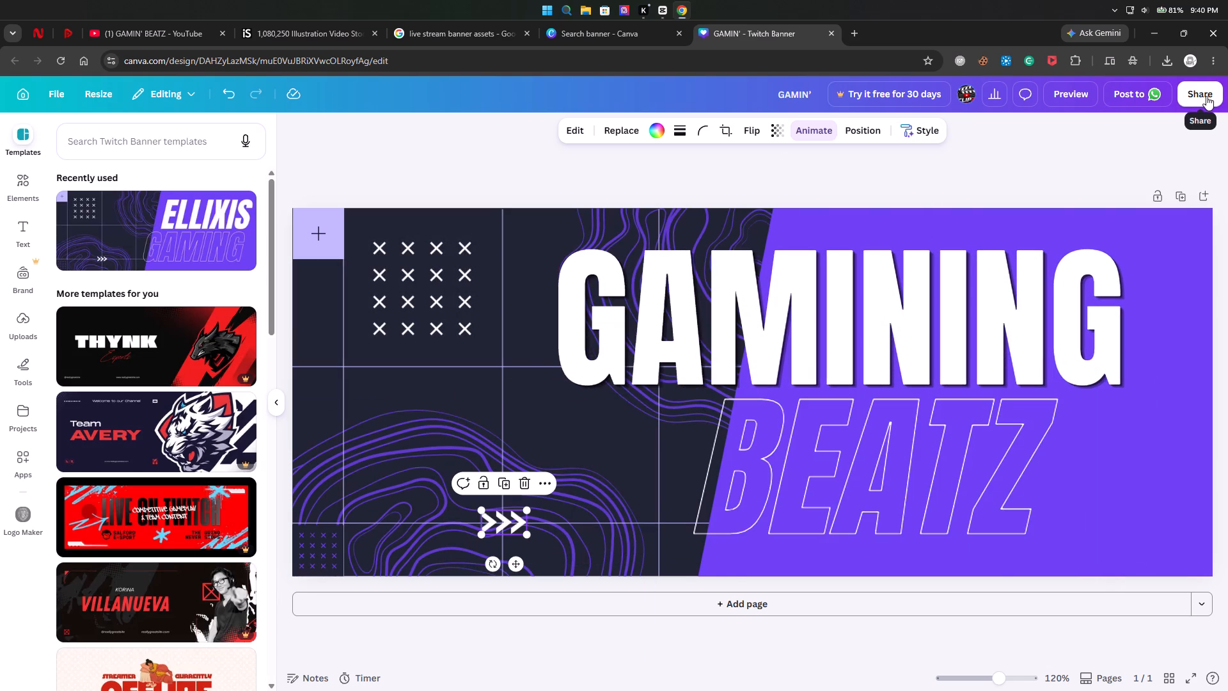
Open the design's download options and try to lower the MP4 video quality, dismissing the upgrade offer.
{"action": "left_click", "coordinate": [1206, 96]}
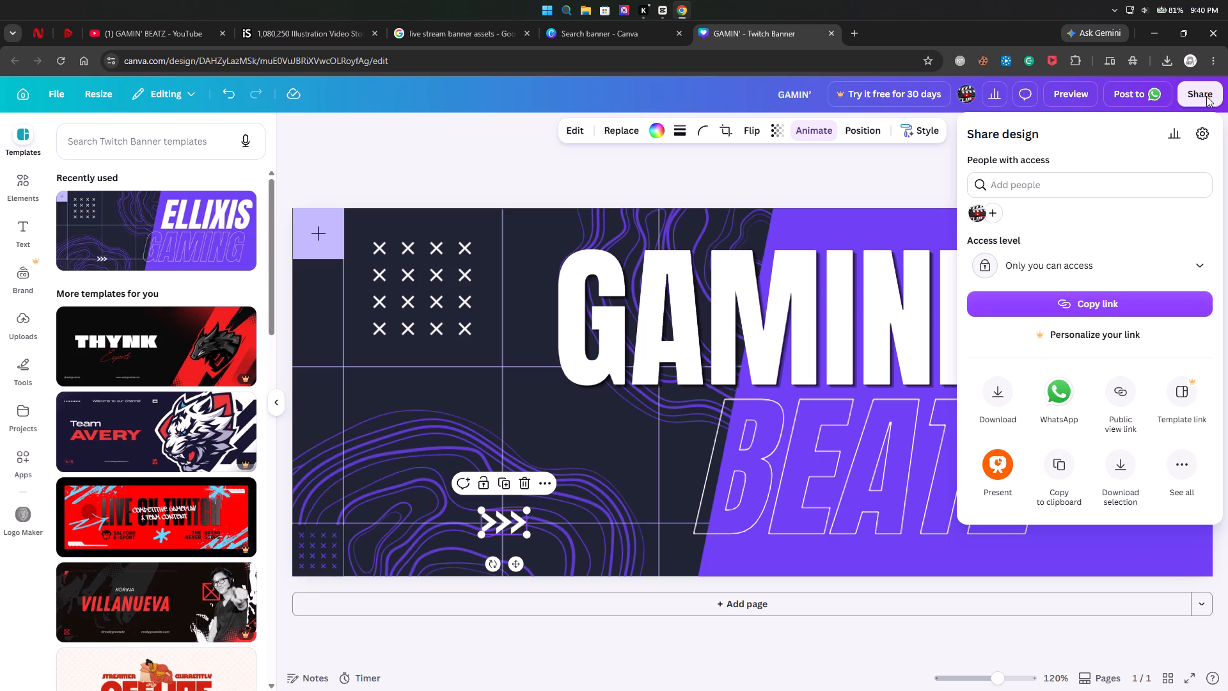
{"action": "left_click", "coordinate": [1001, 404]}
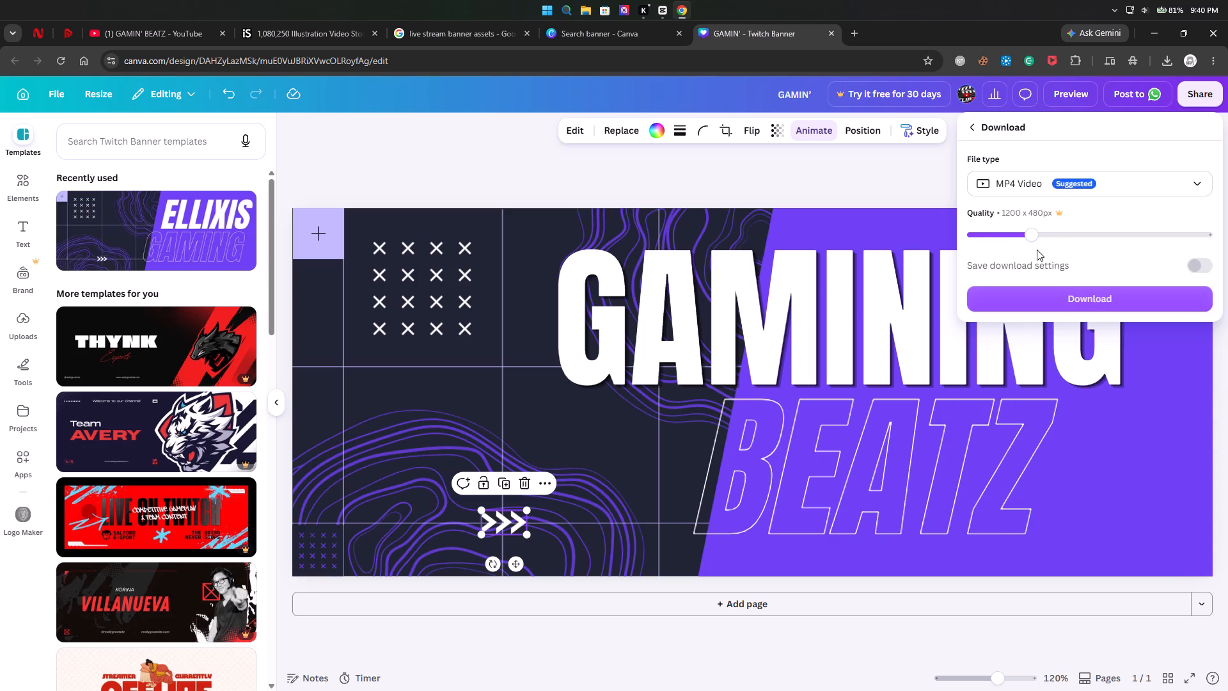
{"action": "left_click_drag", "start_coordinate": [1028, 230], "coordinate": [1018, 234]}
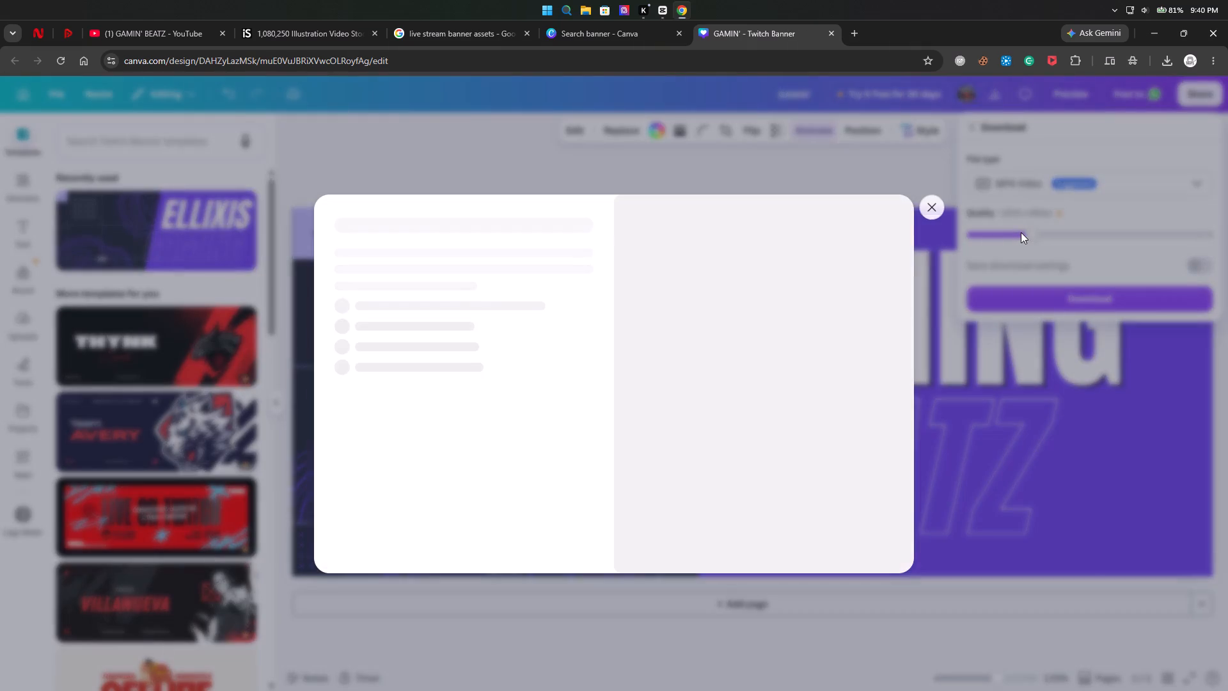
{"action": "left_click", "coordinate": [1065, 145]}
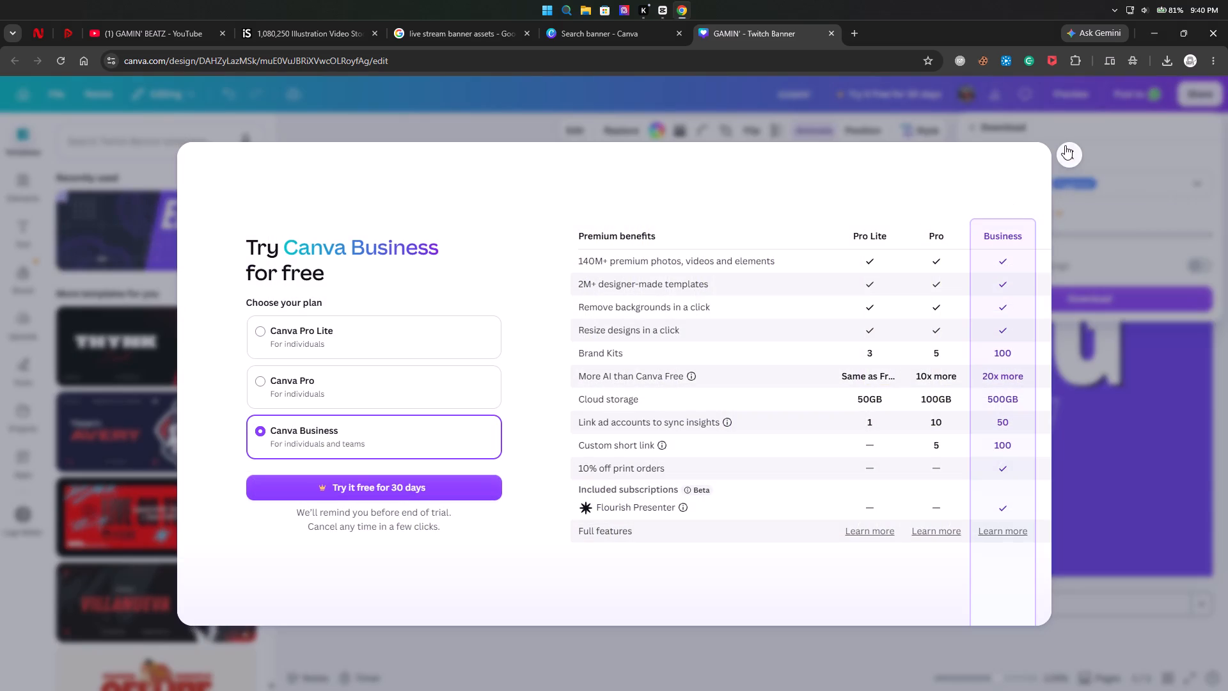
Reopen the download options, try GIF as the file type and settle on JPG.
{"action": "left_click", "coordinate": [1214, 93]}
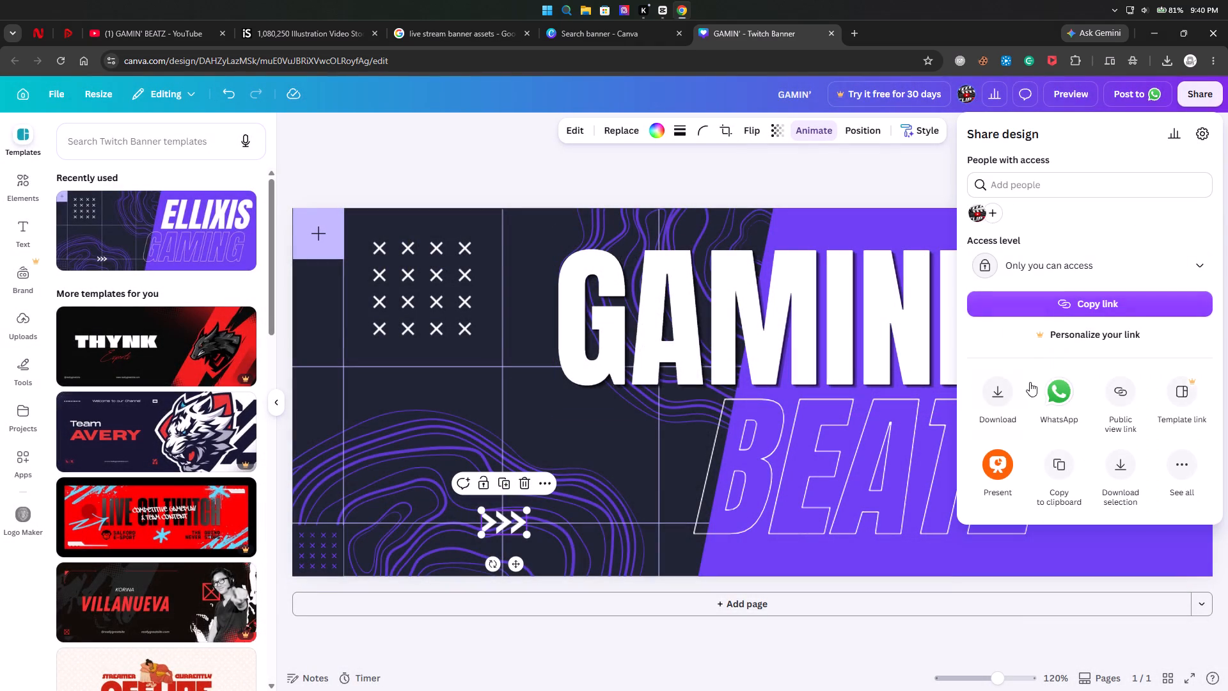
{"action": "left_click", "coordinate": [994, 404]}
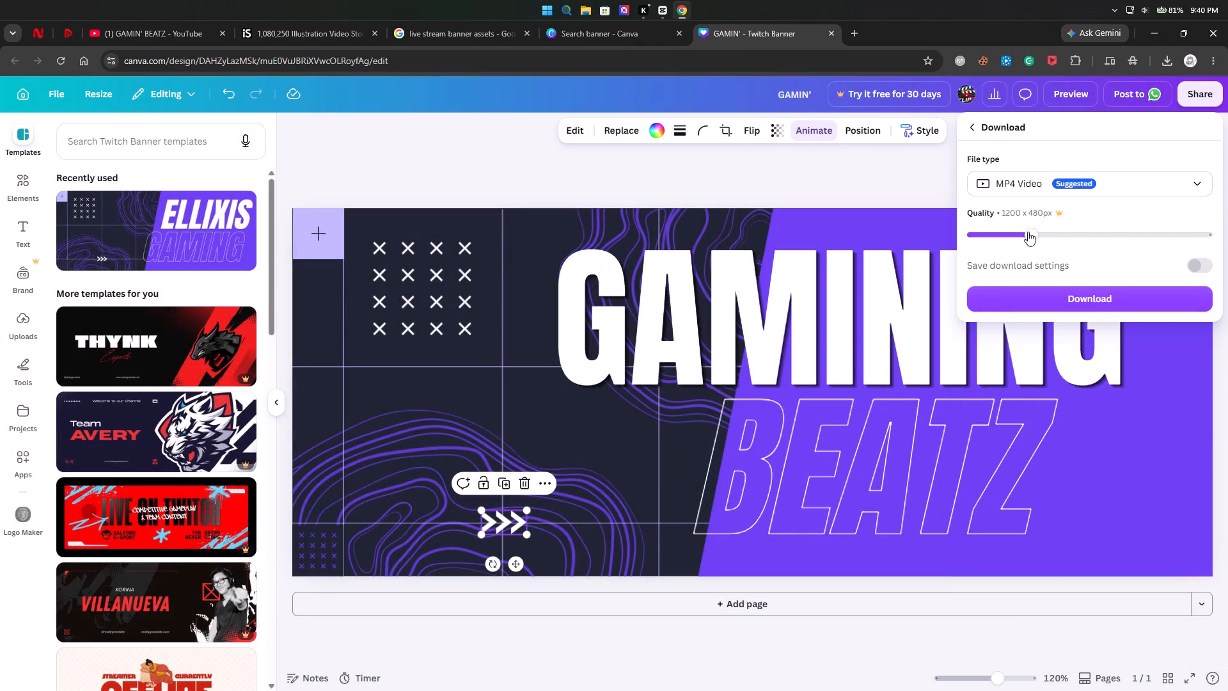
{"action": "left_click", "coordinate": [1173, 166]}
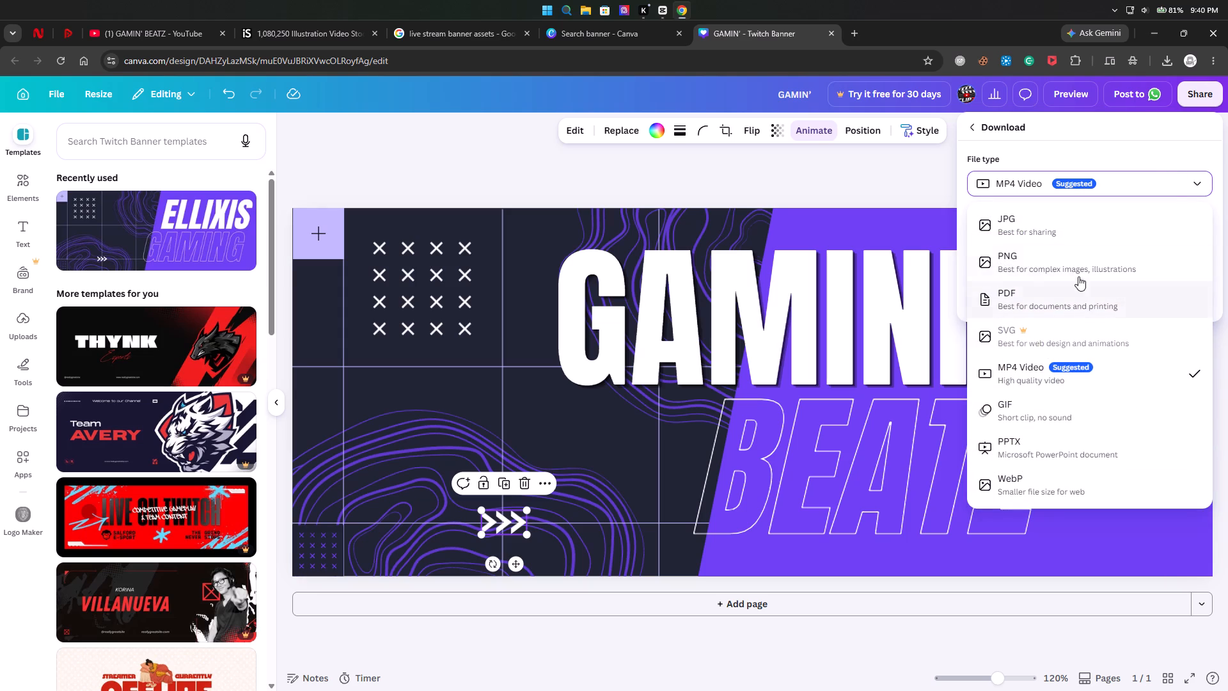
{"action": "left_click", "coordinate": [1062, 415]}
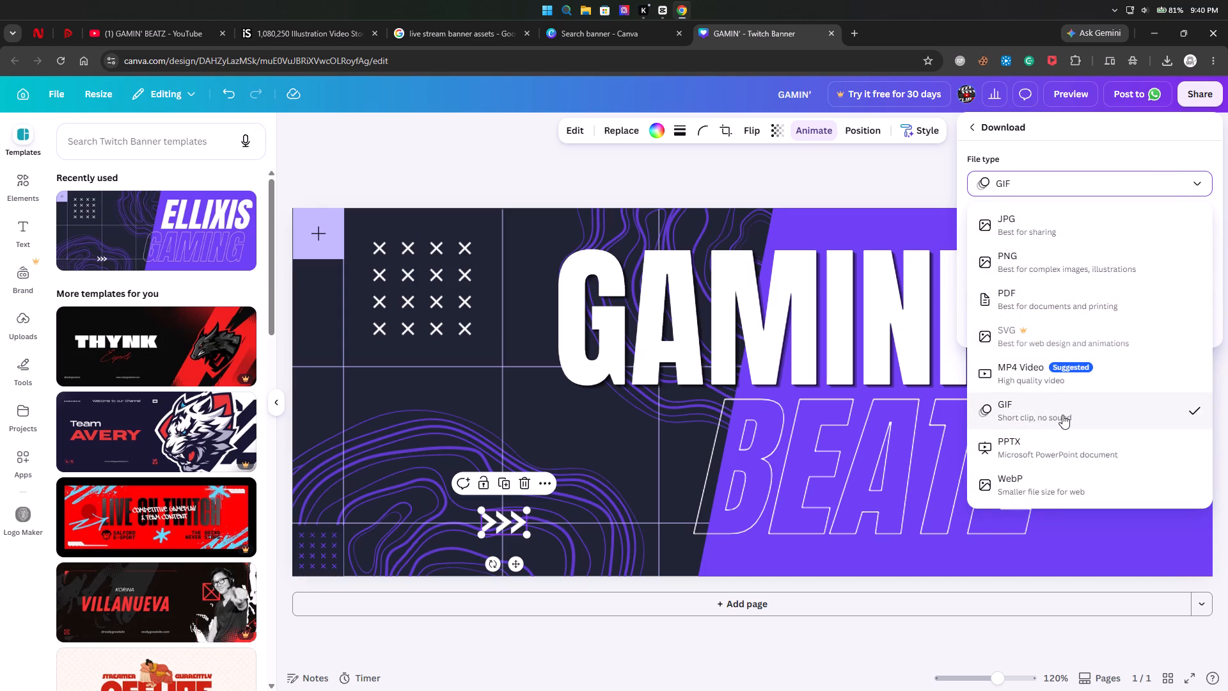
{"action": "left_click", "coordinate": [1031, 189]}
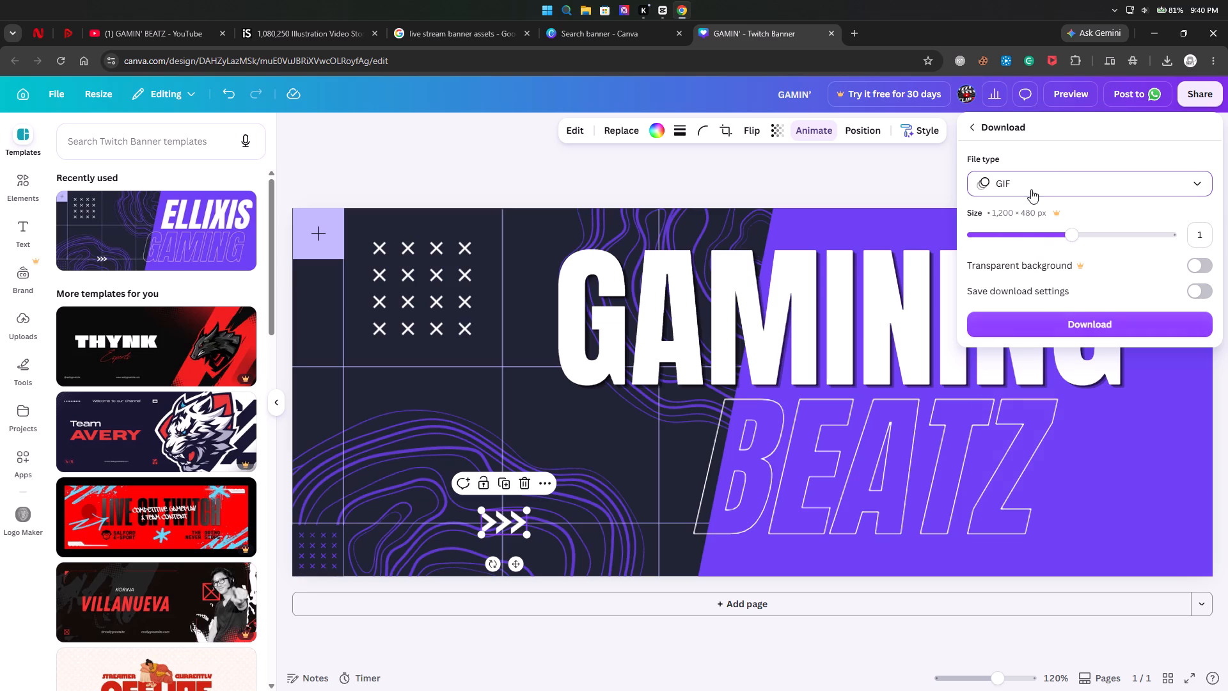
{"action": "left_click", "coordinate": [1025, 229]}
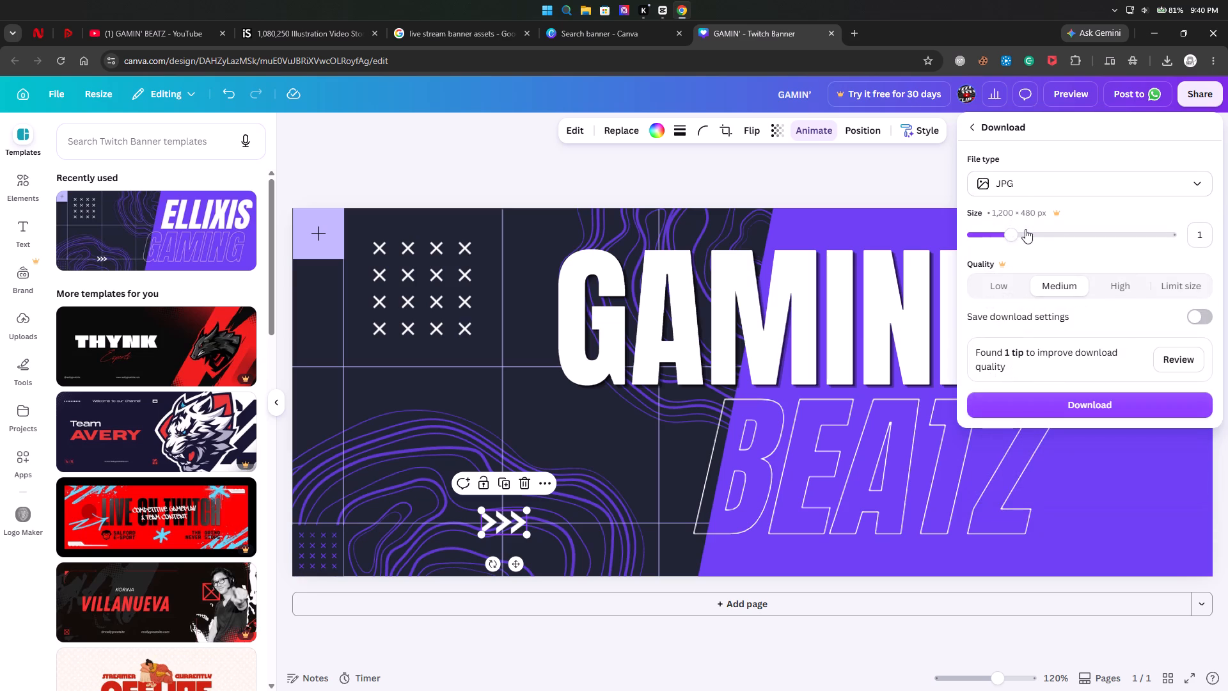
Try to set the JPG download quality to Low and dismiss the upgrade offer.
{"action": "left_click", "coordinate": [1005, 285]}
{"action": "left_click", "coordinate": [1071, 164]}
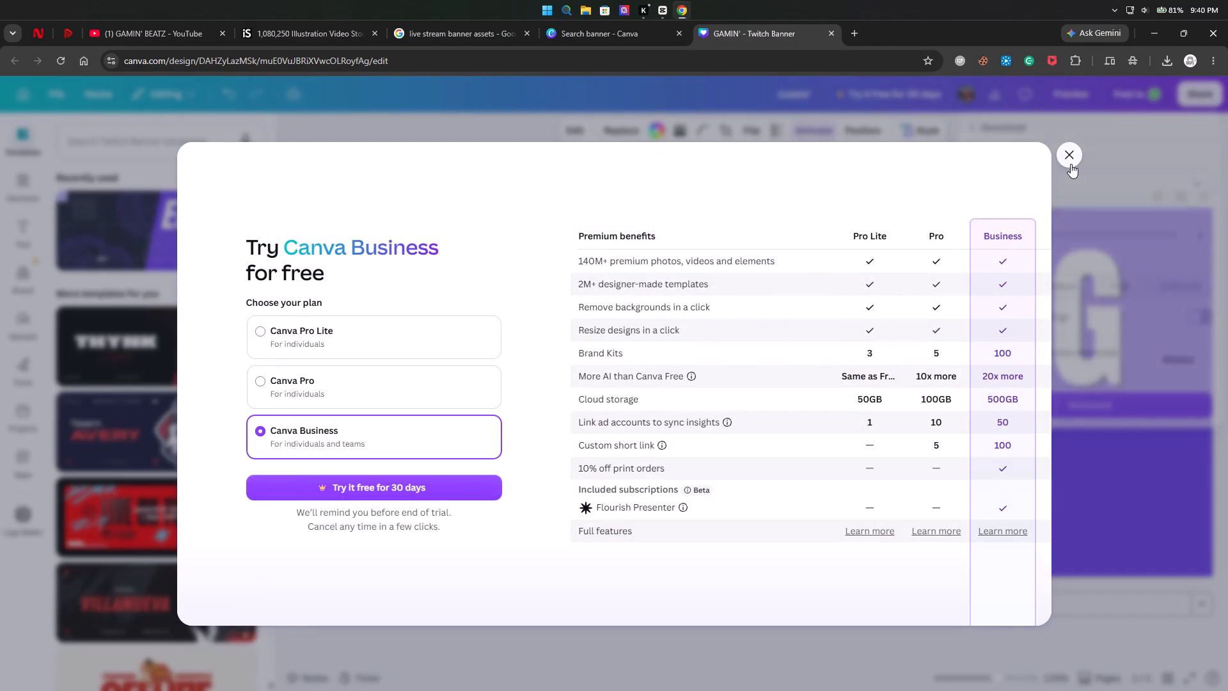
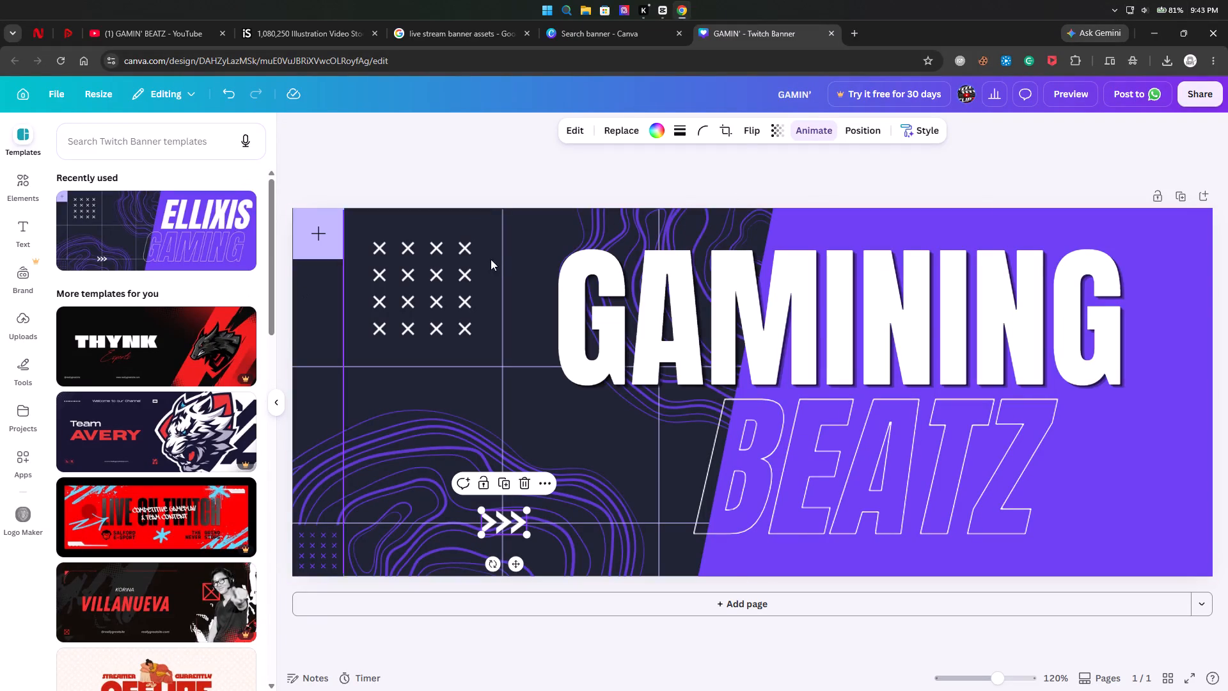
Download the banner as a PNG after reviewing the download quality tip.
{"action": "left_click", "coordinate": [1185, 91]}
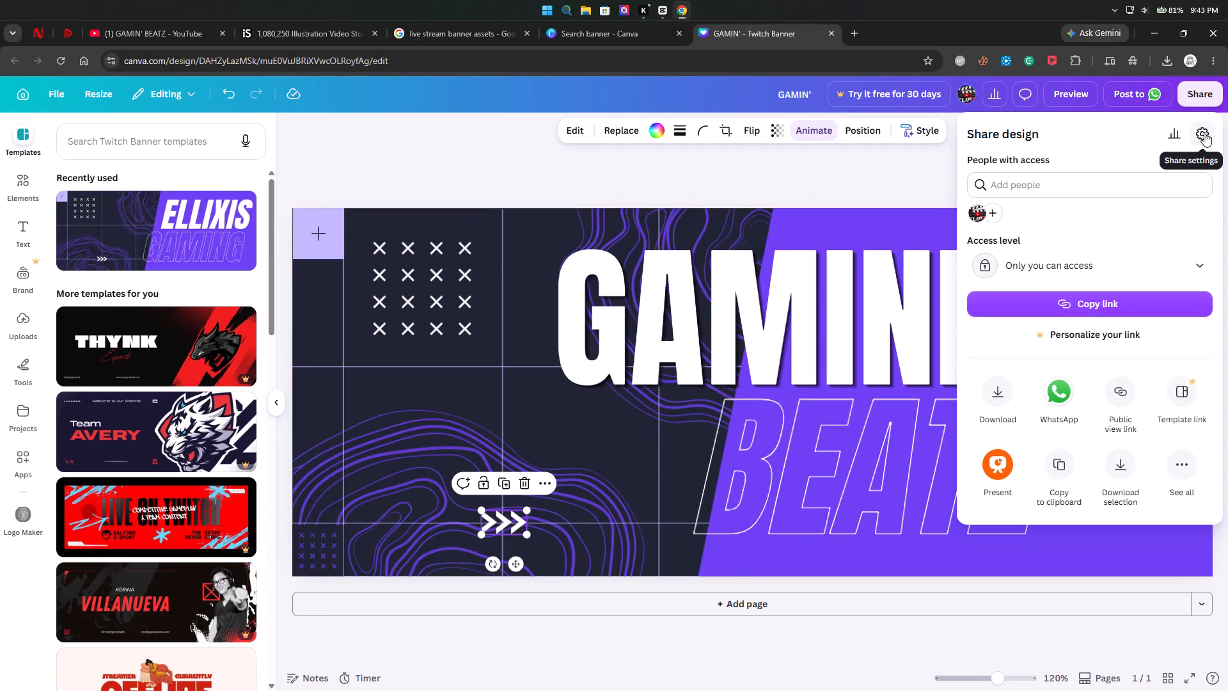
{"action": "left_click", "coordinate": [1012, 415]}
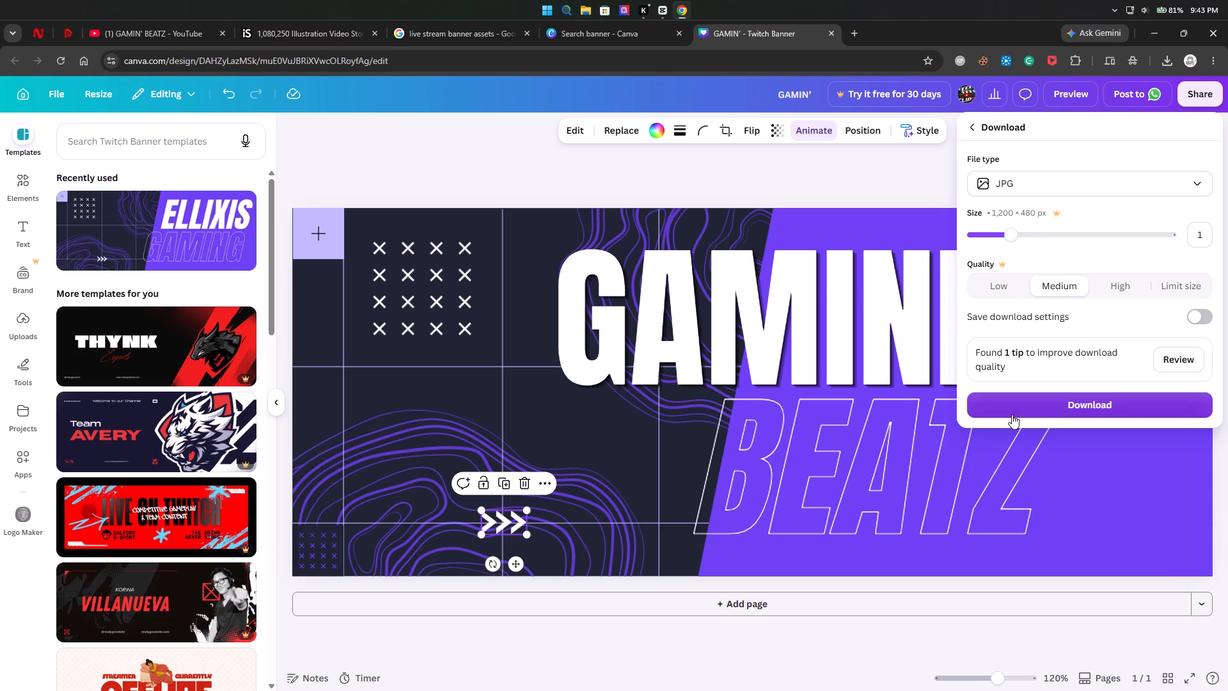
{"action": "left_click", "coordinate": [1083, 180]}
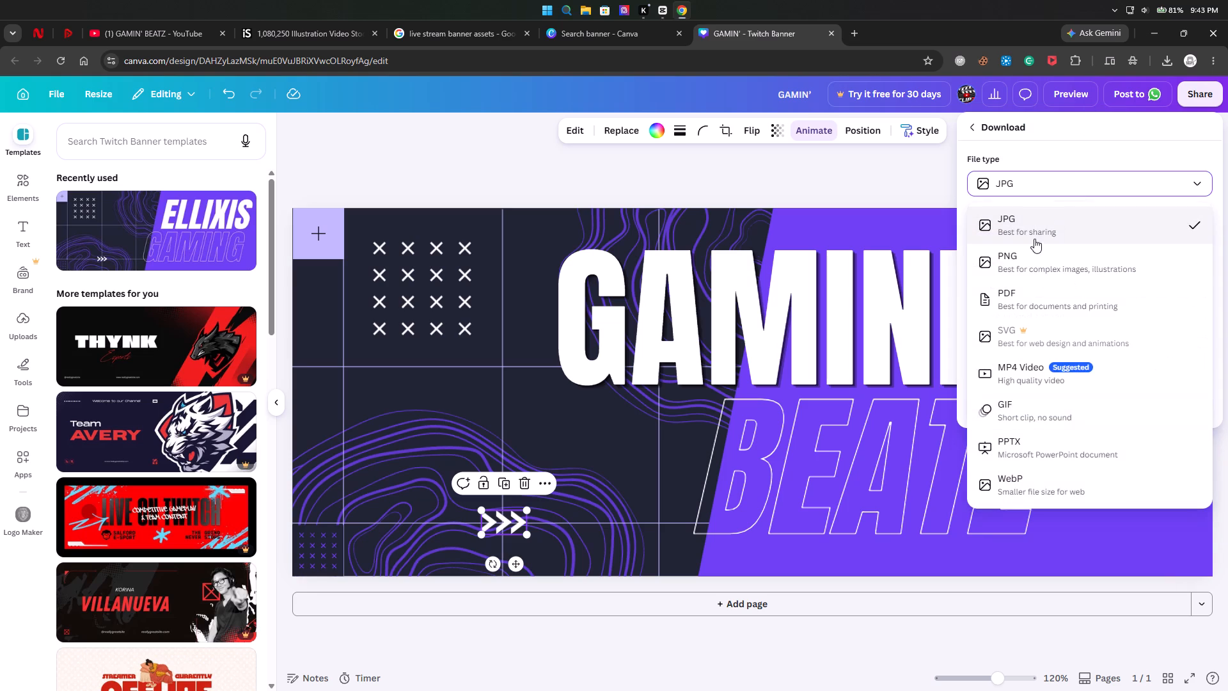
{"action": "left_click", "coordinate": [1030, 262]}
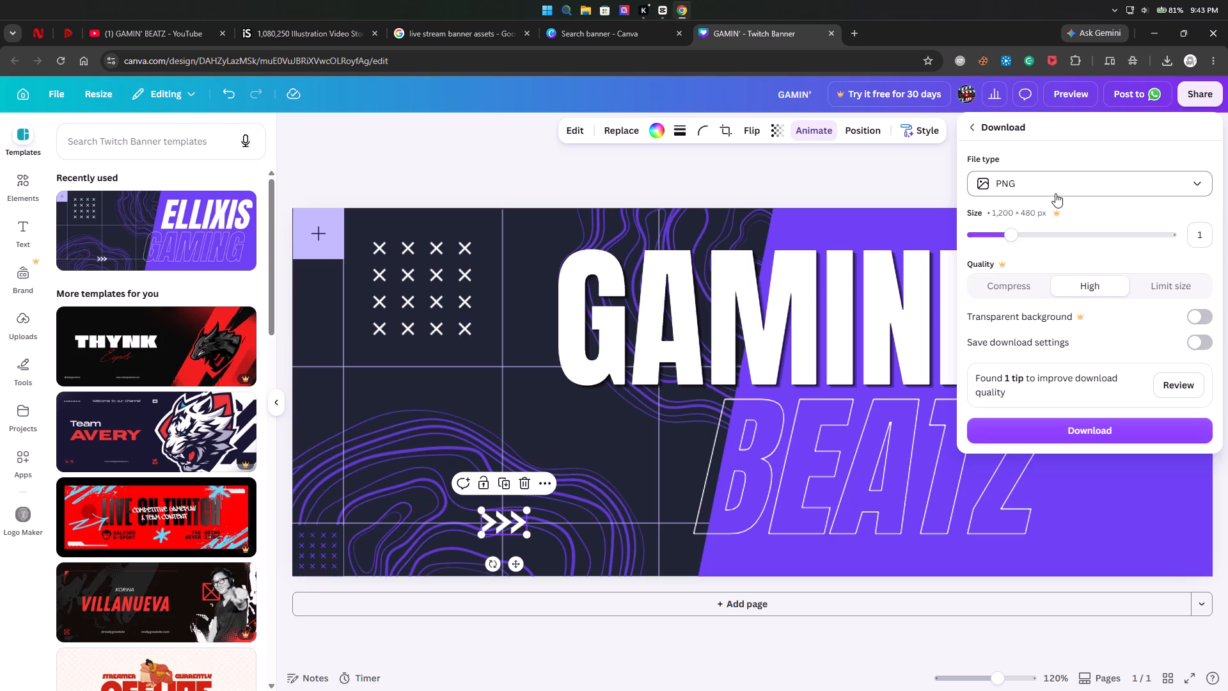
{"action": "left_click", "coordinate": [1171, 385]}
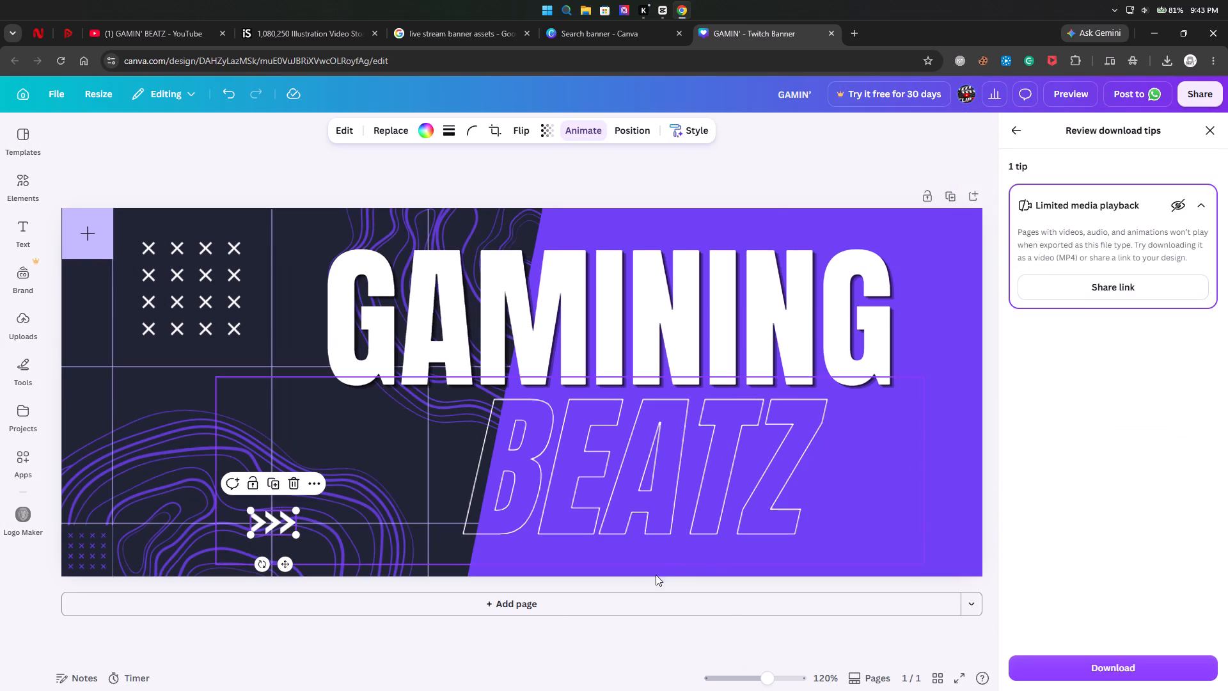
{"action": "left_click", "coordinate": [1117, 665]}
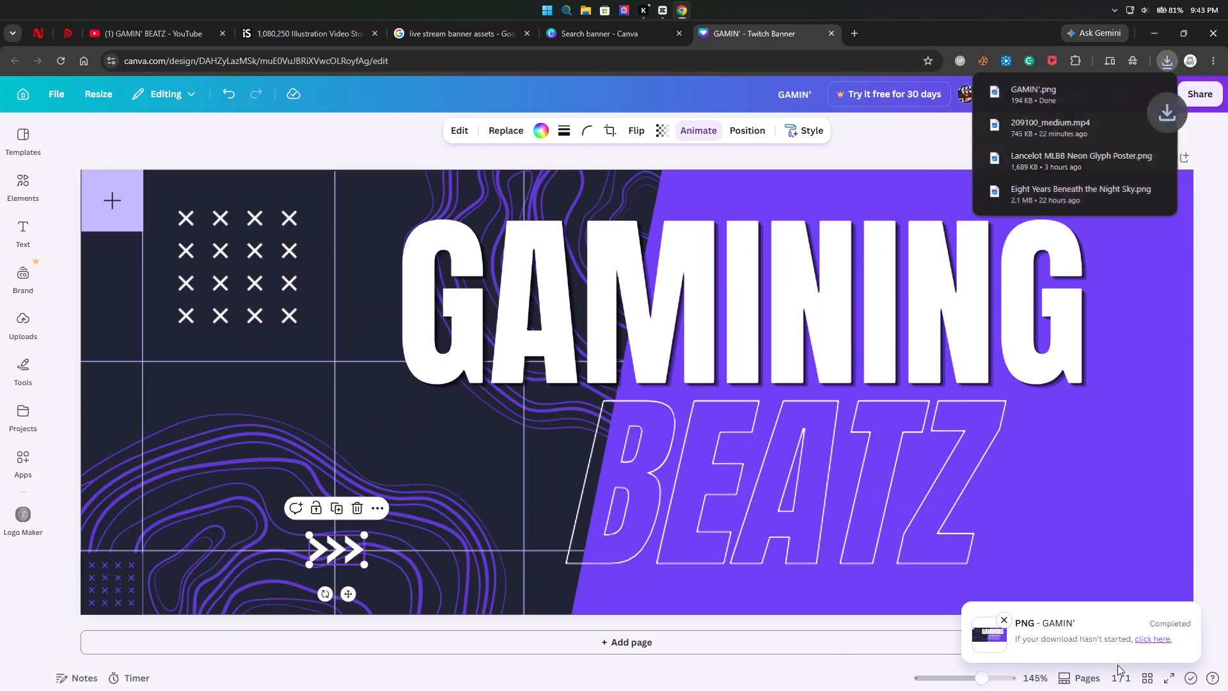
Open the downloaded GAMIN'.png in Photos to examine the exported banner, then close it and dismiss the download notice.
{"action": "left_click", "coordinate": [1065, 100]}
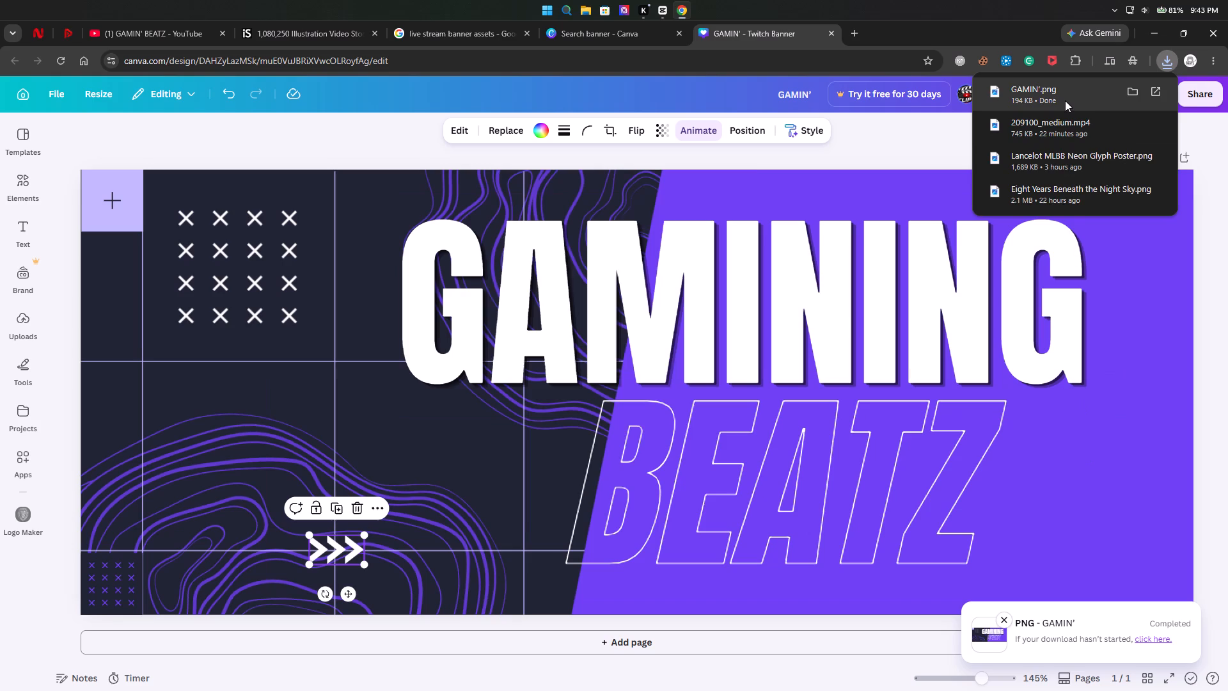
{"action": "double_click", "coordinate": [554, 272]}
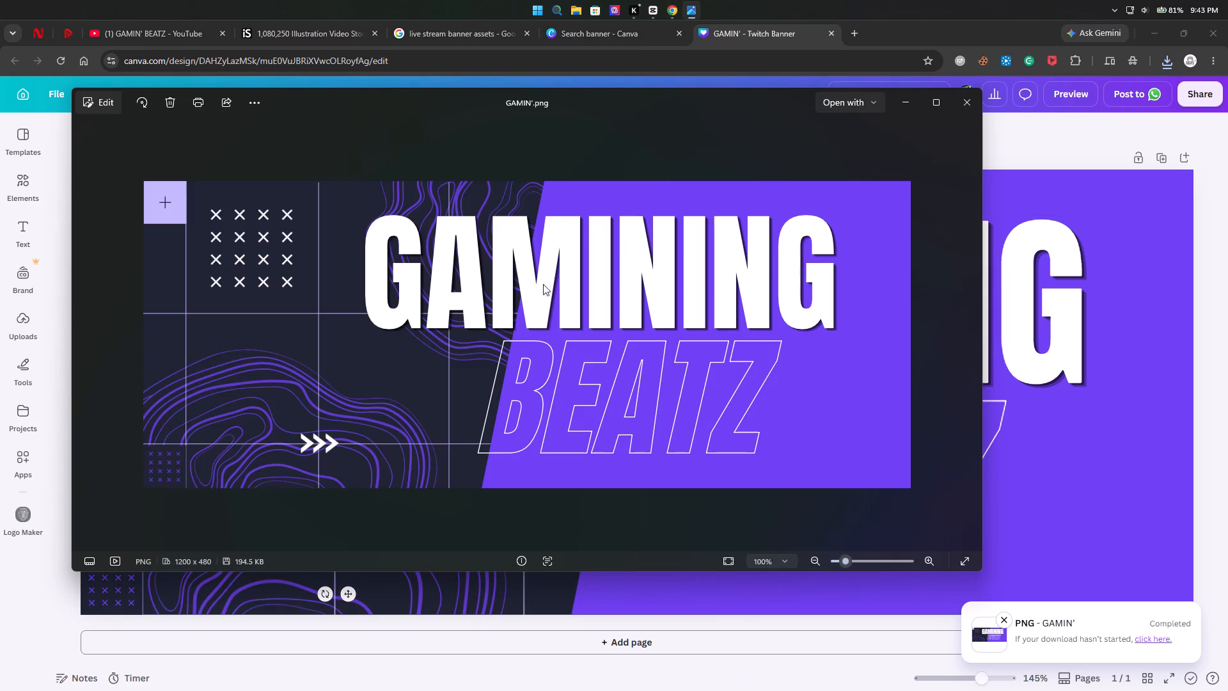
{"action": "left_click", "coordinate": [297, 446]}
{"action": "left_click", "coordinate": [322, 441]}
{"action": "left_click_drag", "start_coordinate": [336, 441], "coordinate": [550, 440]}
{"action": "left_click", "coordinate": [970, 97]}
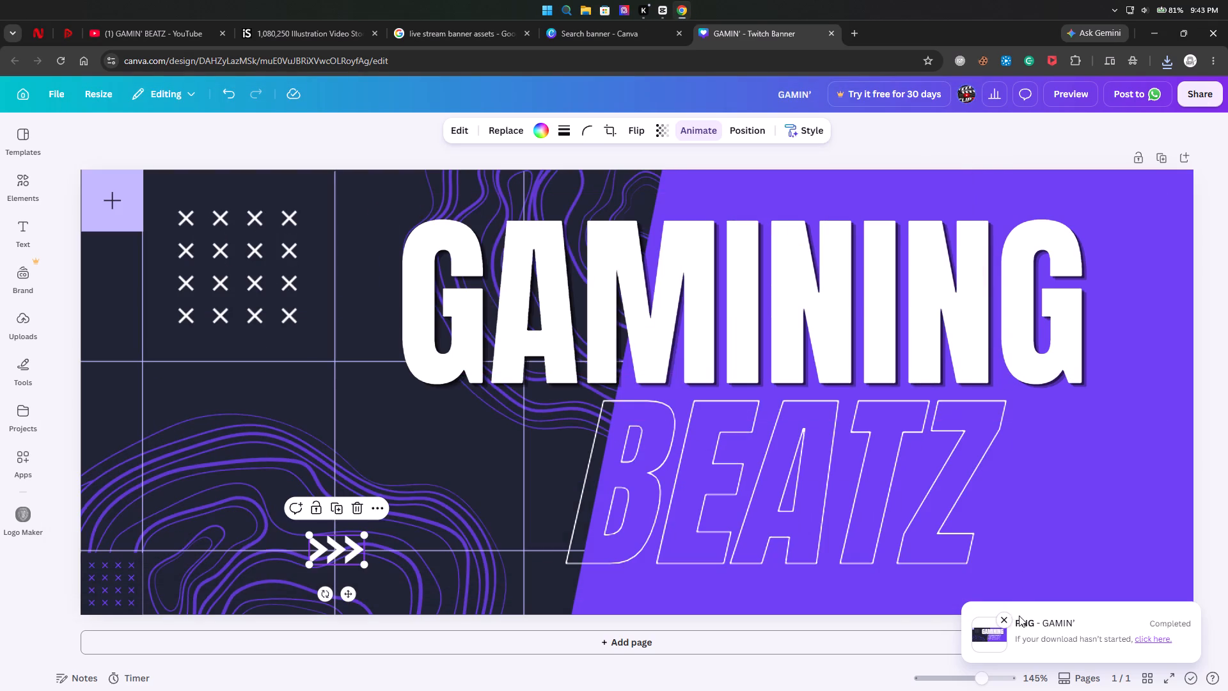
{"action": "left_click", "coordinate": [1009, 618]}
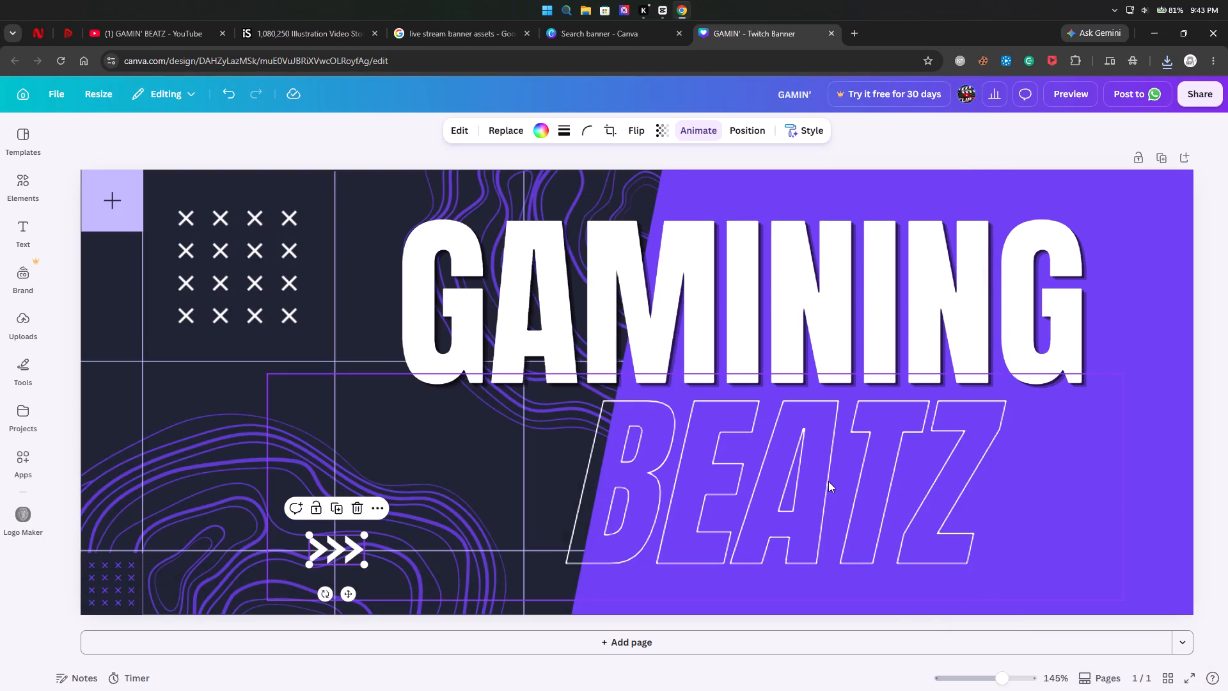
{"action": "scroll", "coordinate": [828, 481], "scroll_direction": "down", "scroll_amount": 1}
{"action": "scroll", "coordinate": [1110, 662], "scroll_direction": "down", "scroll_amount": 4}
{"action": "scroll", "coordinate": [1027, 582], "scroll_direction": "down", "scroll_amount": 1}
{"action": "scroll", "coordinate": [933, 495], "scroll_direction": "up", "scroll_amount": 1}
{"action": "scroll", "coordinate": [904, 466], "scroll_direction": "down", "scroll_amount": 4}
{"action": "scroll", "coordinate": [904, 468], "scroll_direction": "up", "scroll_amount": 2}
Switch the download file type to MP4 Video and try to save the download settings and lower the video quality.
{"action": "left_click", "coordinate": [1207, 90]}
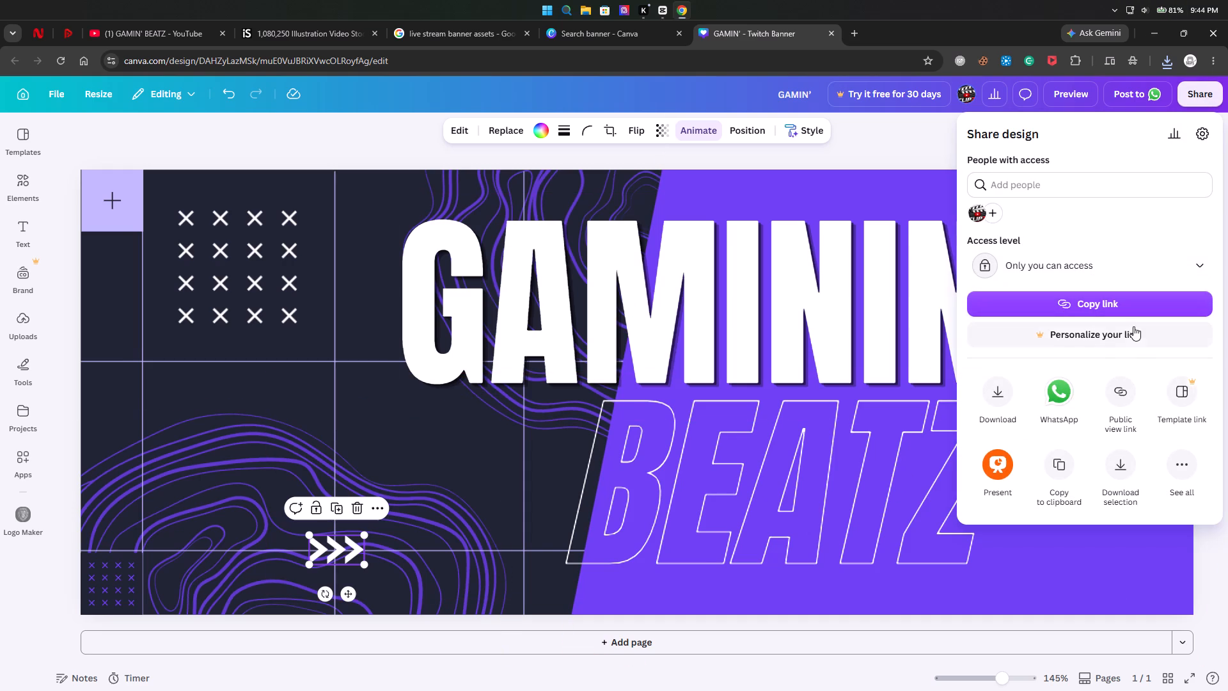
{"action": "left_click", "coordinate": [996, 395]}
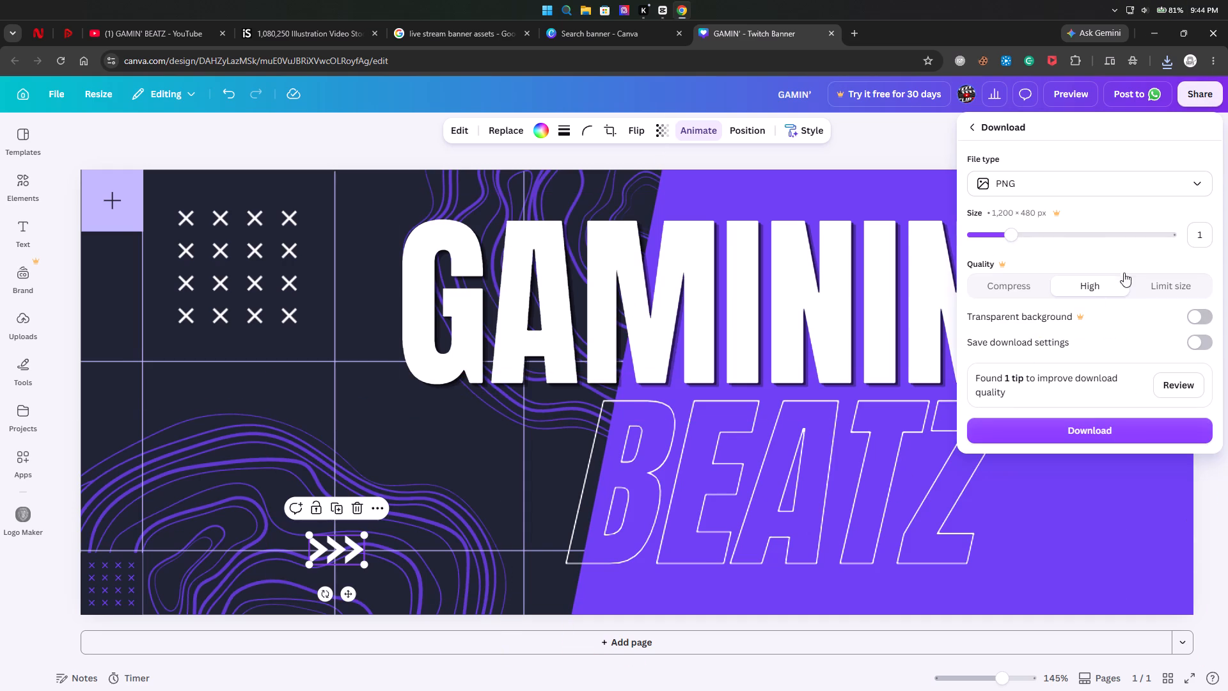
{"action": "left_click", "coordinate": [1077, 183]}
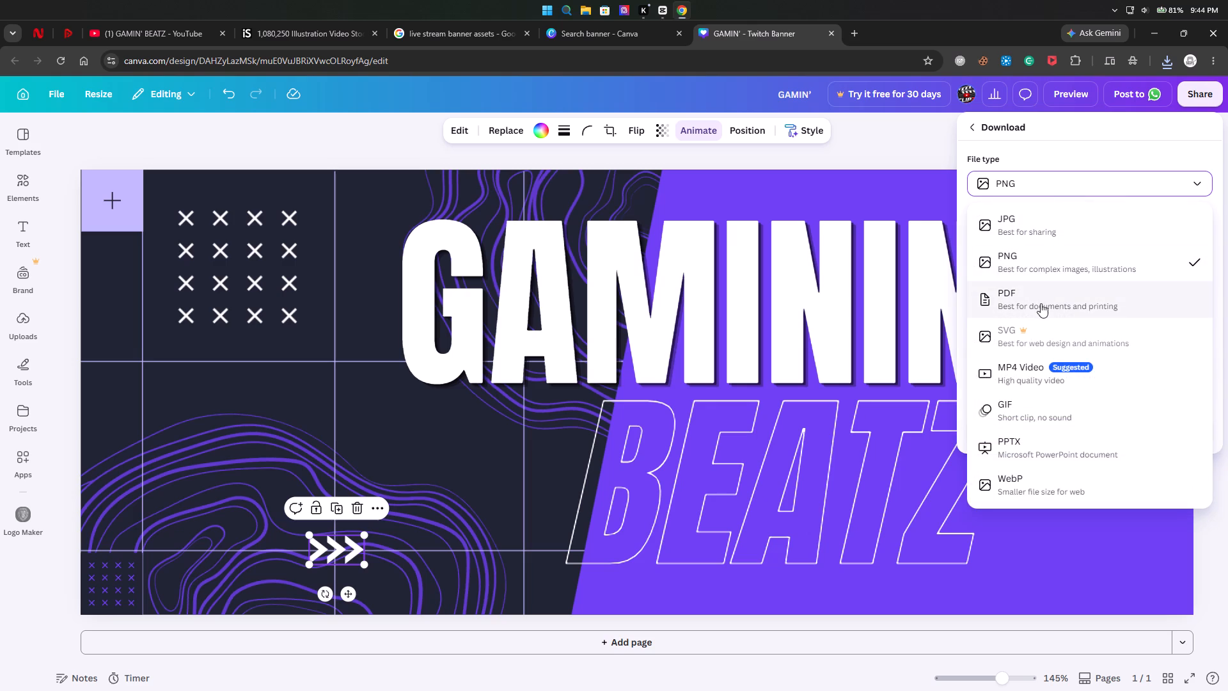
{"action": "left_click", "coordinate": [1059, 381]}
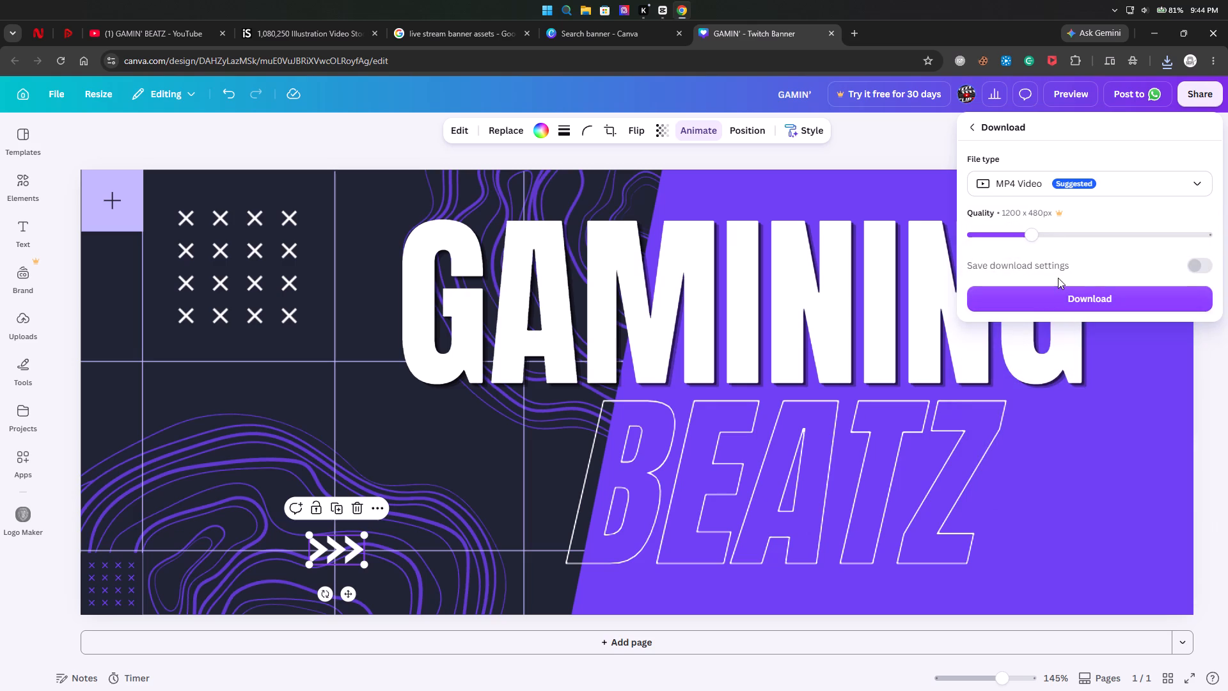
{"action": "left_click", "coordinate": [1198, 269]}
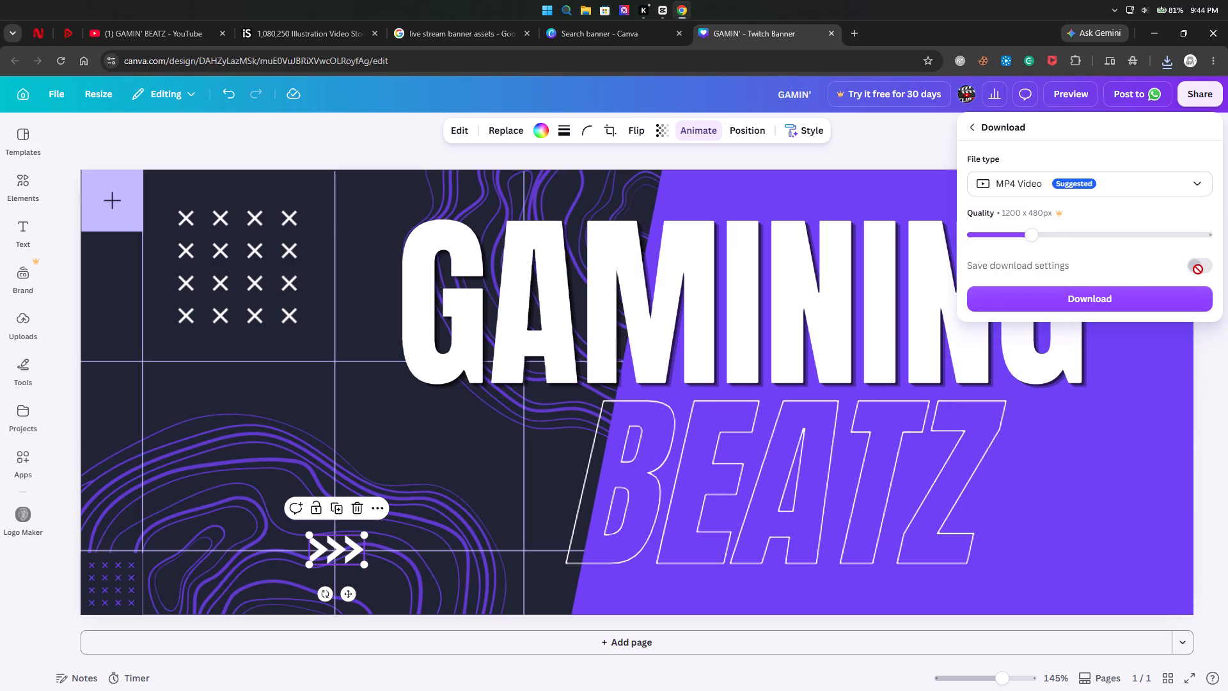
{"action": "left_click", "coordinate": [1197, 269]}
{"action": "left_click_drag", "start_coordinate": [1035, 233], "coordinate": [1016, 233]}
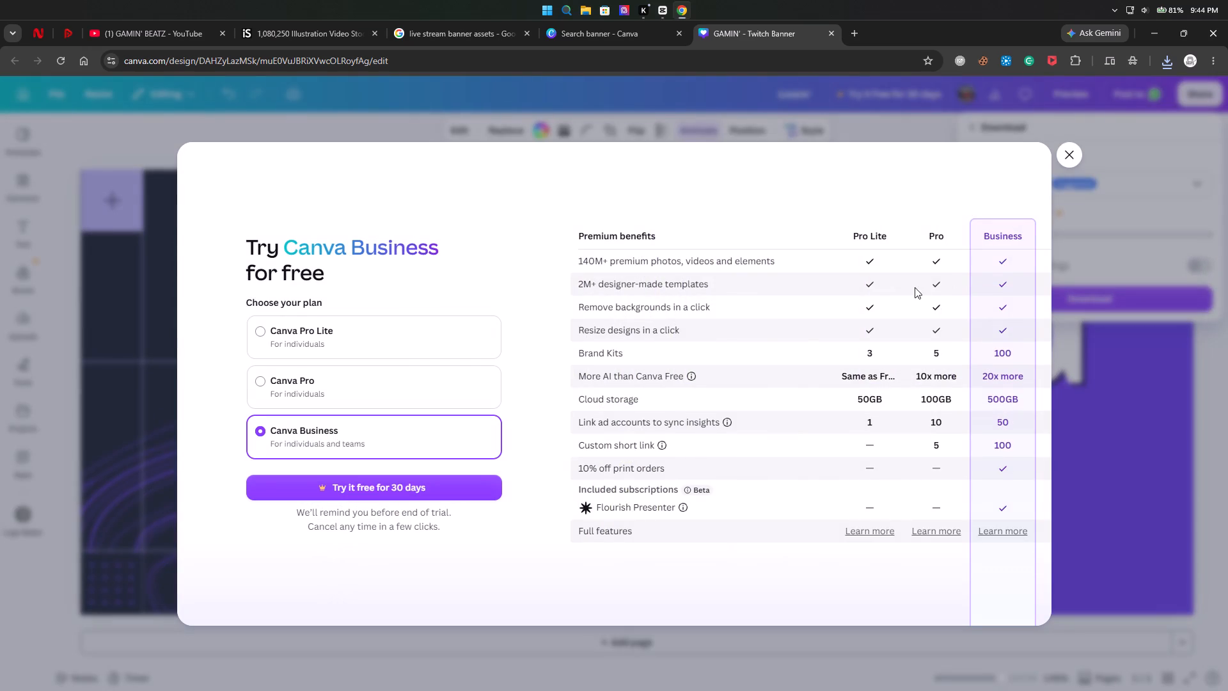
Try to start the 30-day free trial of Canva Pro Lite with the monthly plan and UPI as payment method.
{"action": "left_click", "coordinate": [941, 266]}
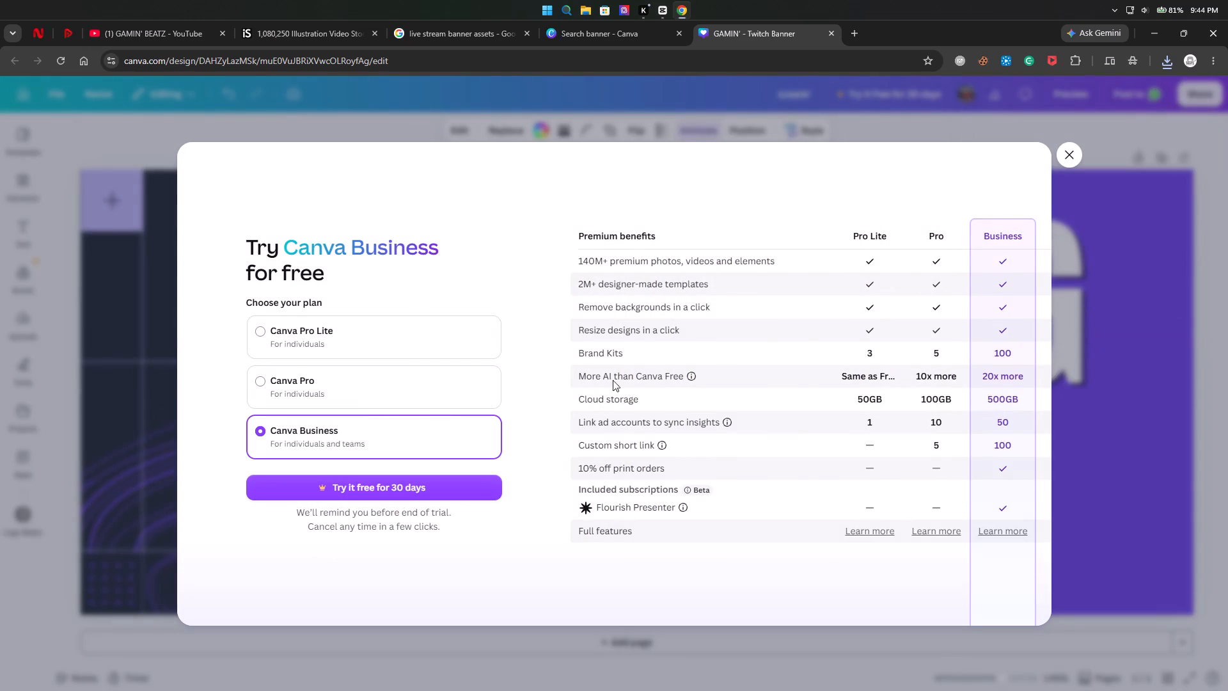
{"action": "left_click", "coordinate": [411, 340]}
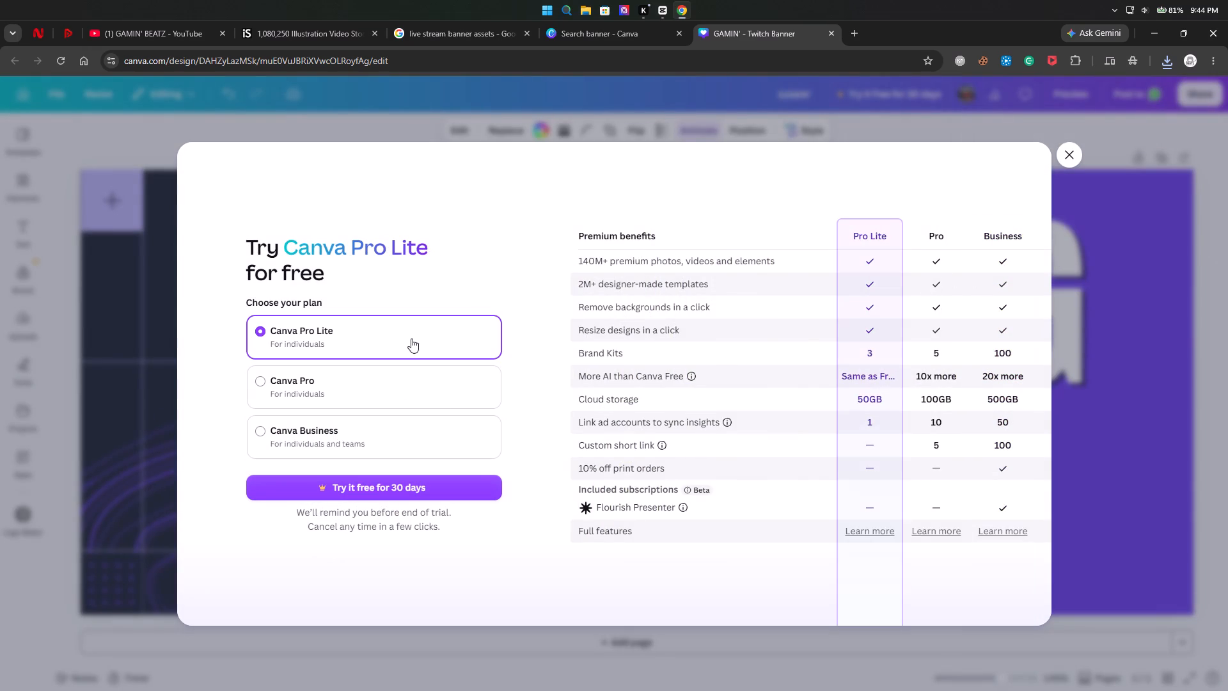
{"action": "left_click", "coordinate": [460, 480]}
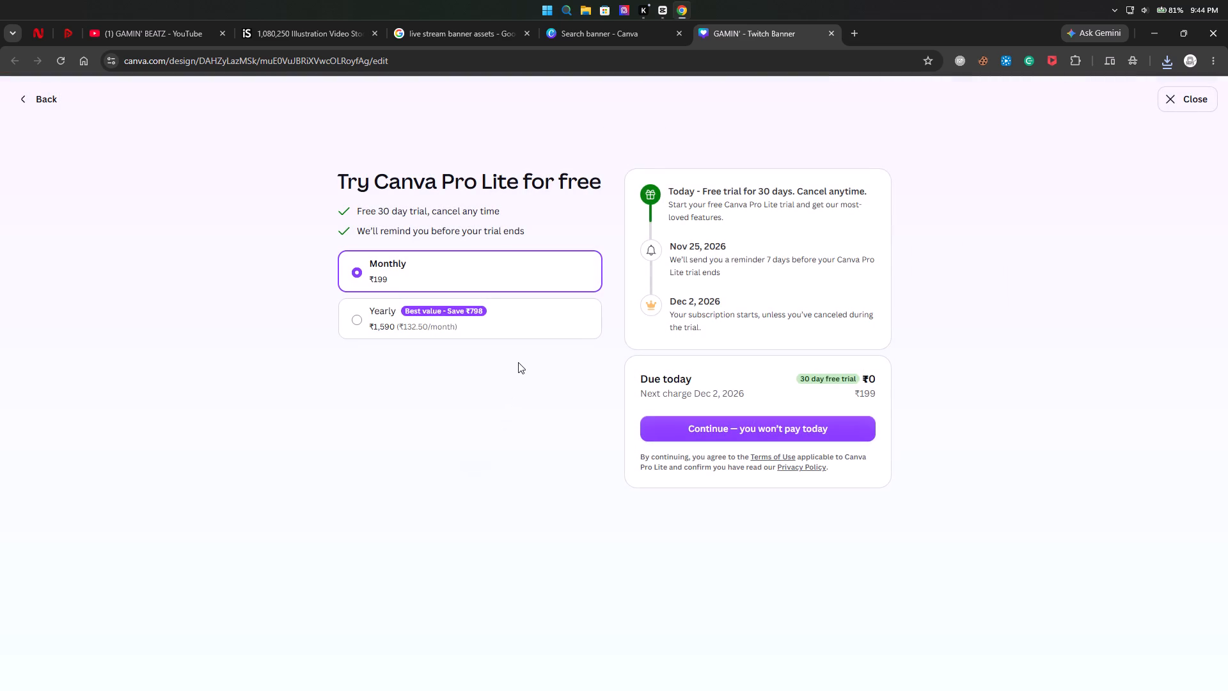
{"action": "left_click", "coordinate": [704, 434]}
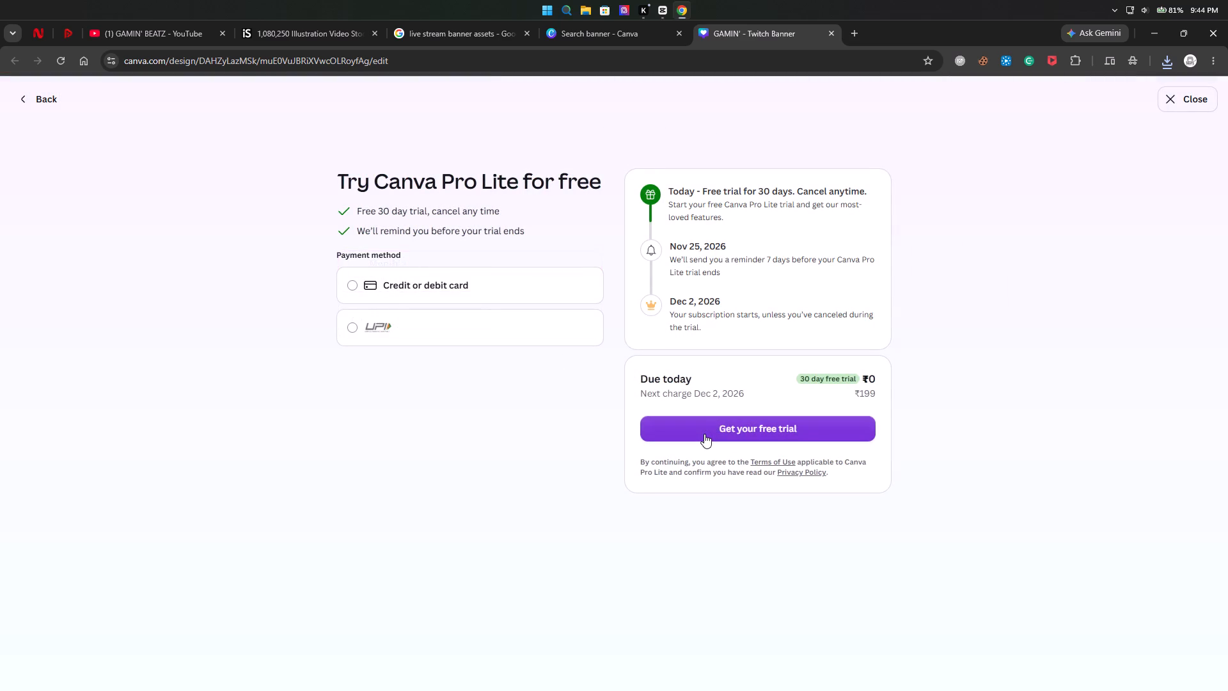
{"action": "left_click", "coordinate": [704, 434]}
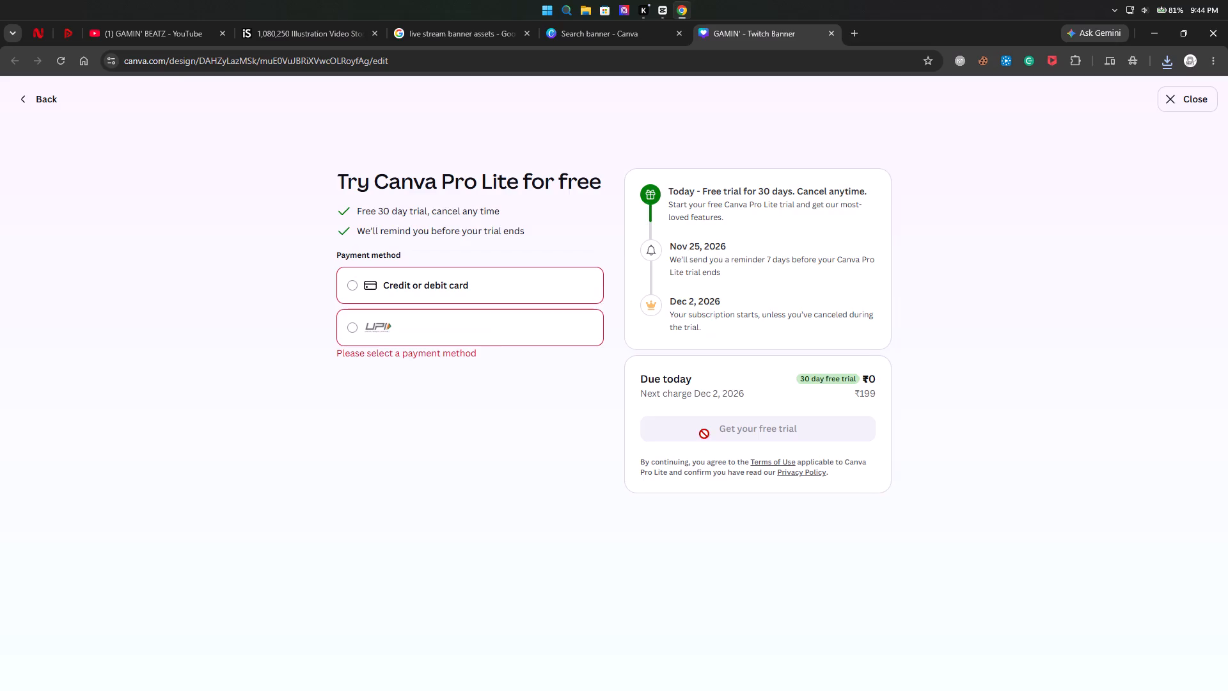
{"action": "left_click", "coordinate": [501, 335]}
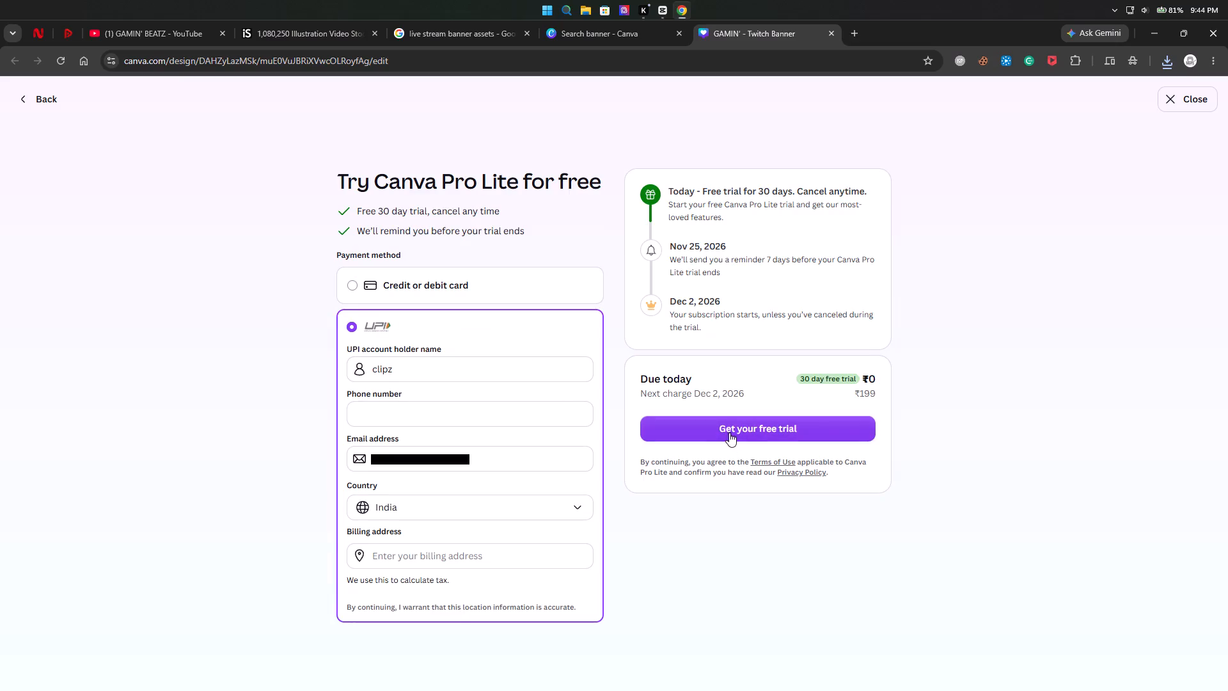
{"action": "left_click", "coordinate": [729, 433]}
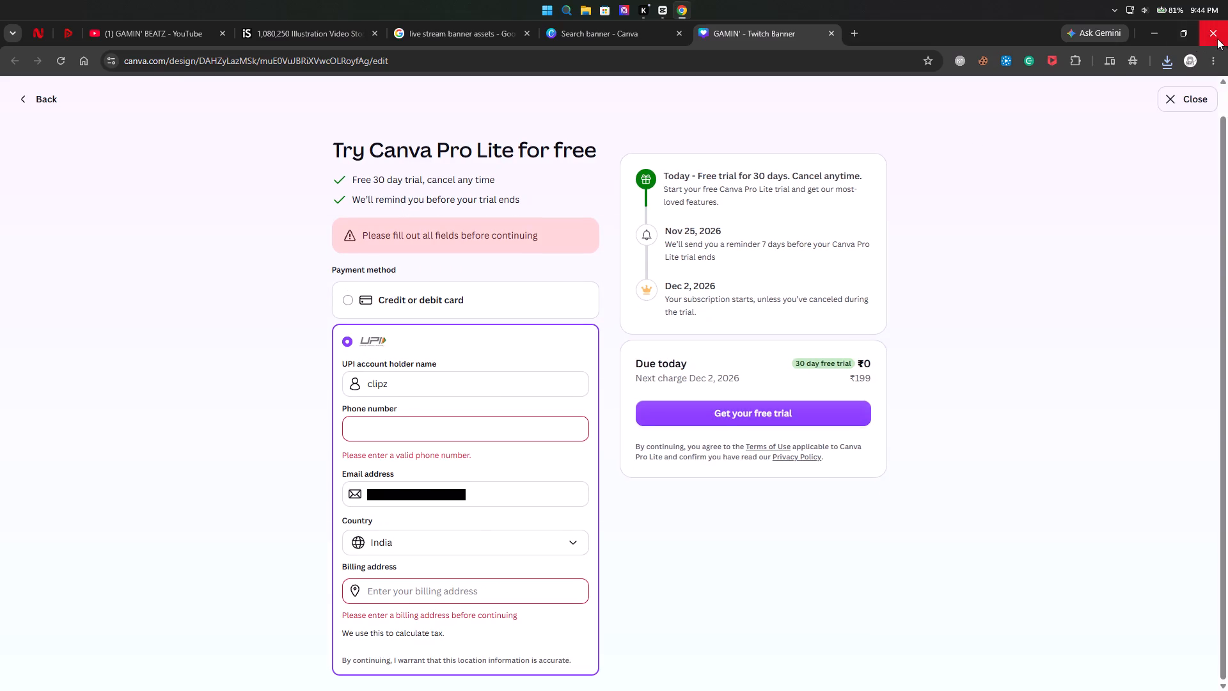